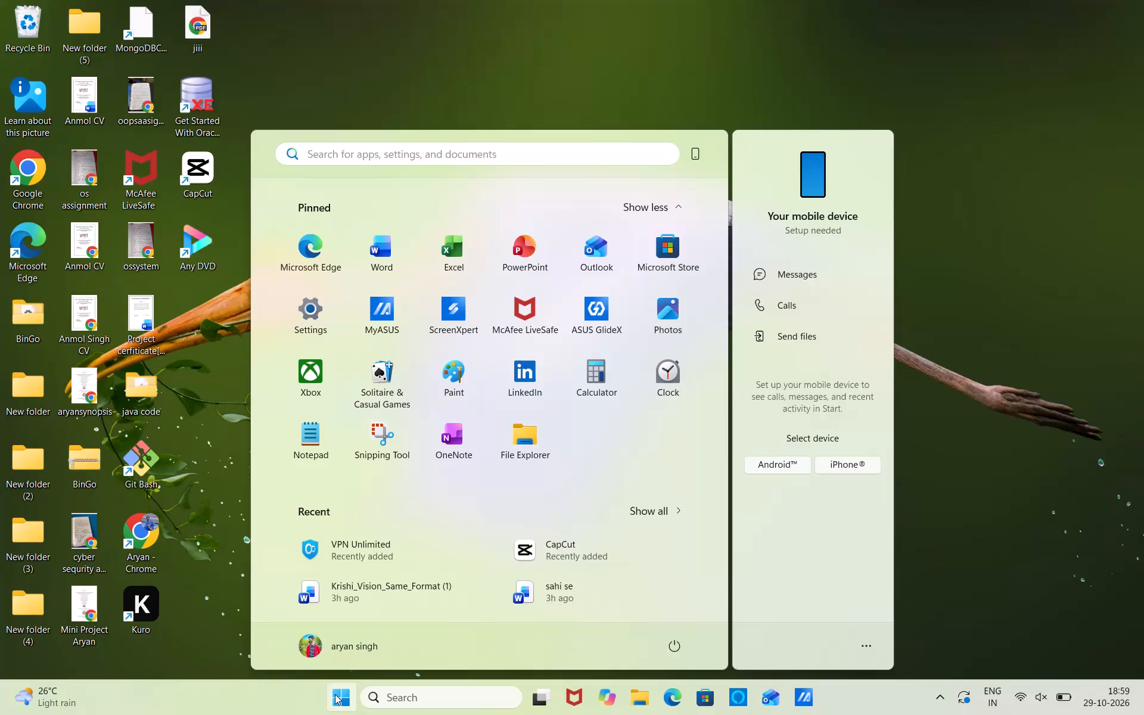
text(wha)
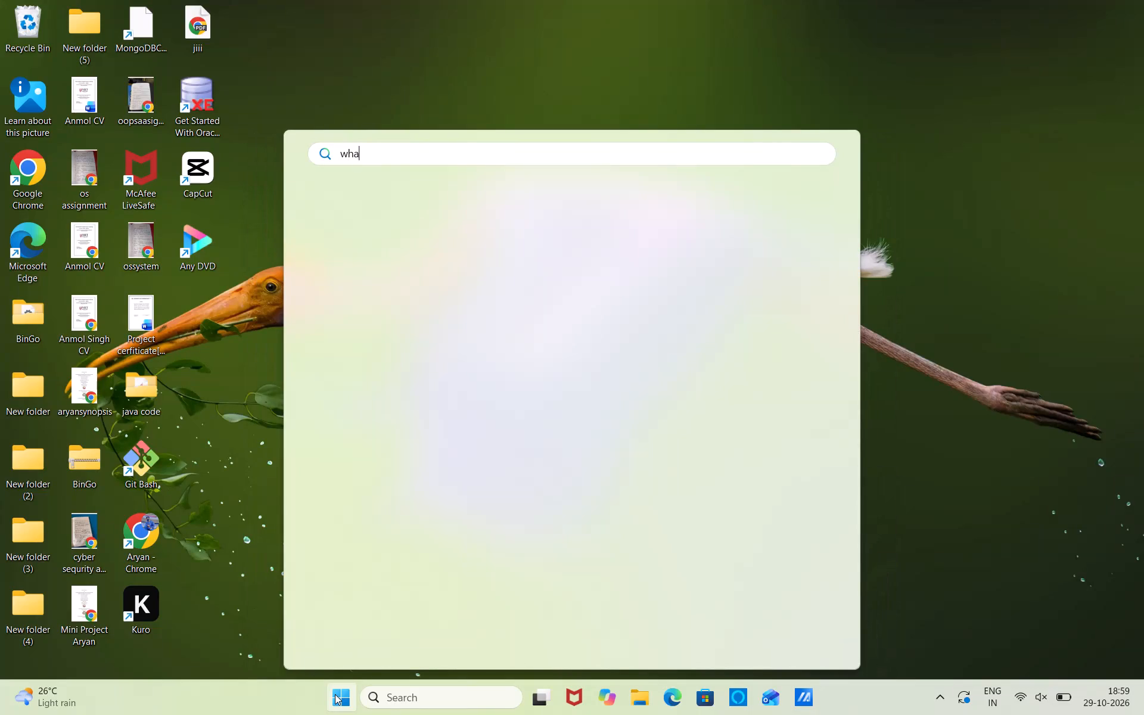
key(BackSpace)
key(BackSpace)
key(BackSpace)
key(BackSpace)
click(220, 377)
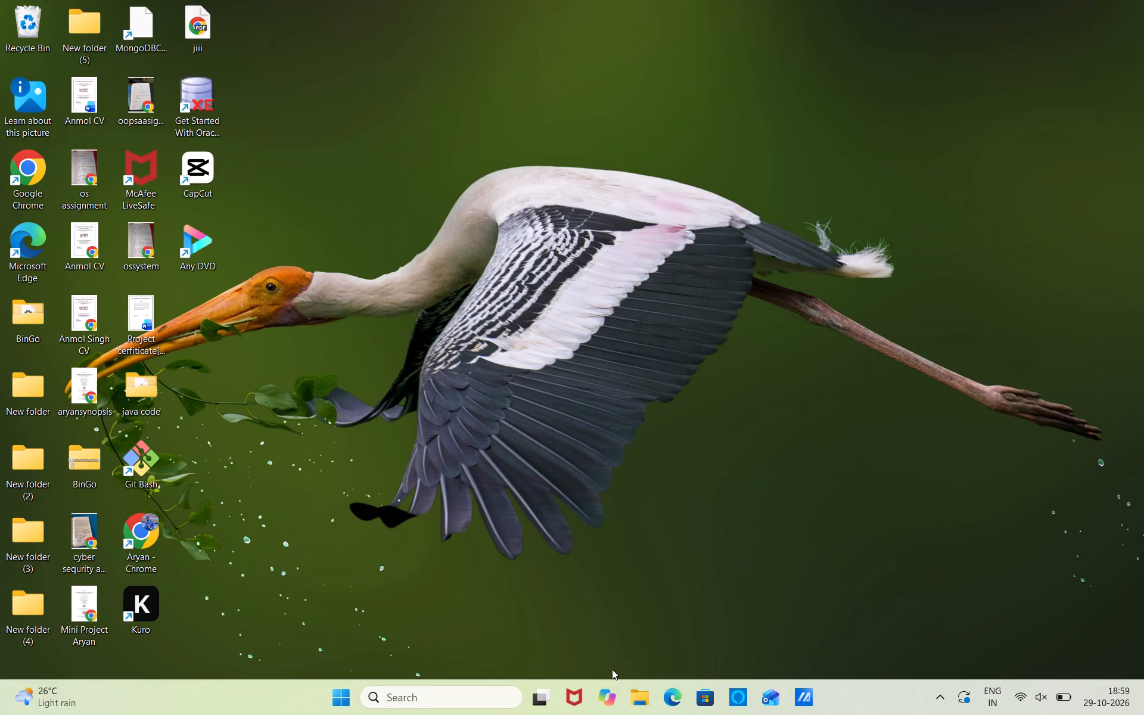
Open the aadhireport Word document from the recent files in File Explorer.
click(636, 714)
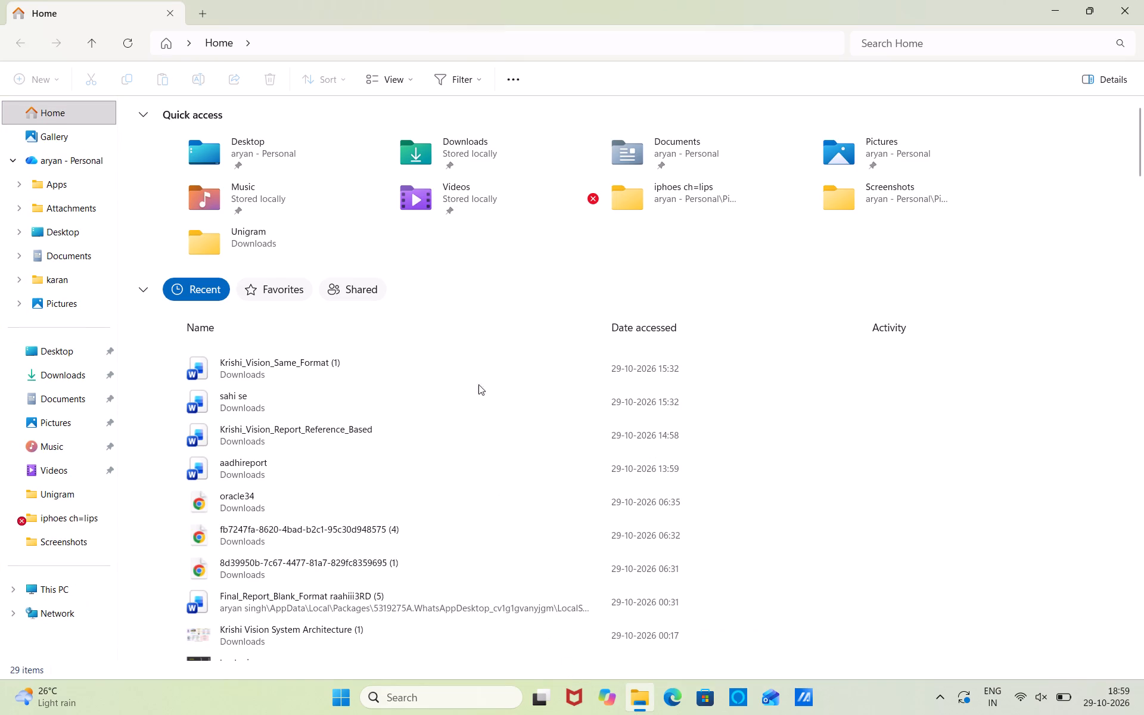
double_click(447, 464)
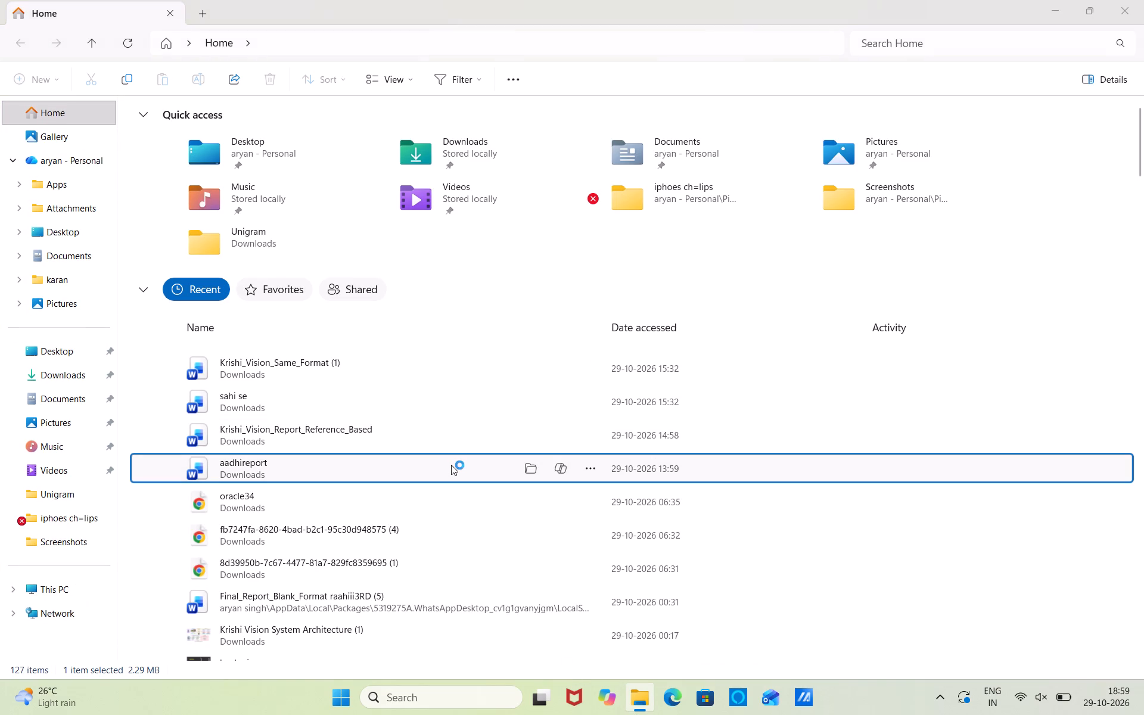
Skim the report from its certificate page through the architecture diagram and literature review to the software tools descriptions.
scroll(515, 445, down, 5)
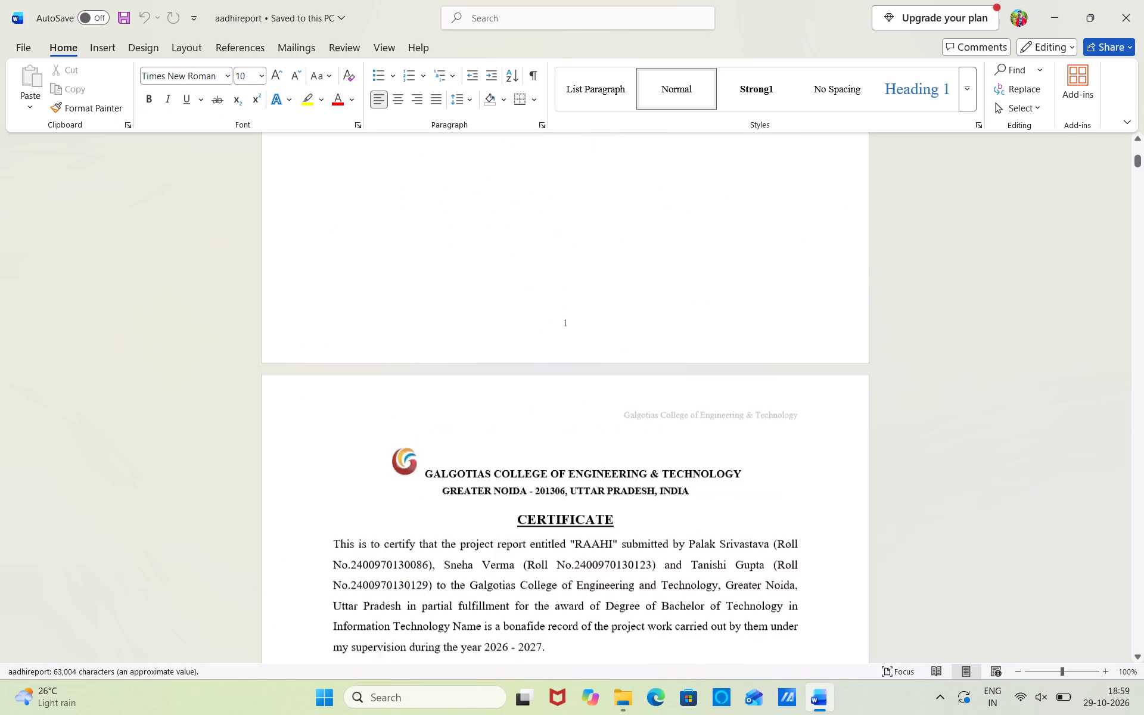
scroll(515, 445, down, 11)
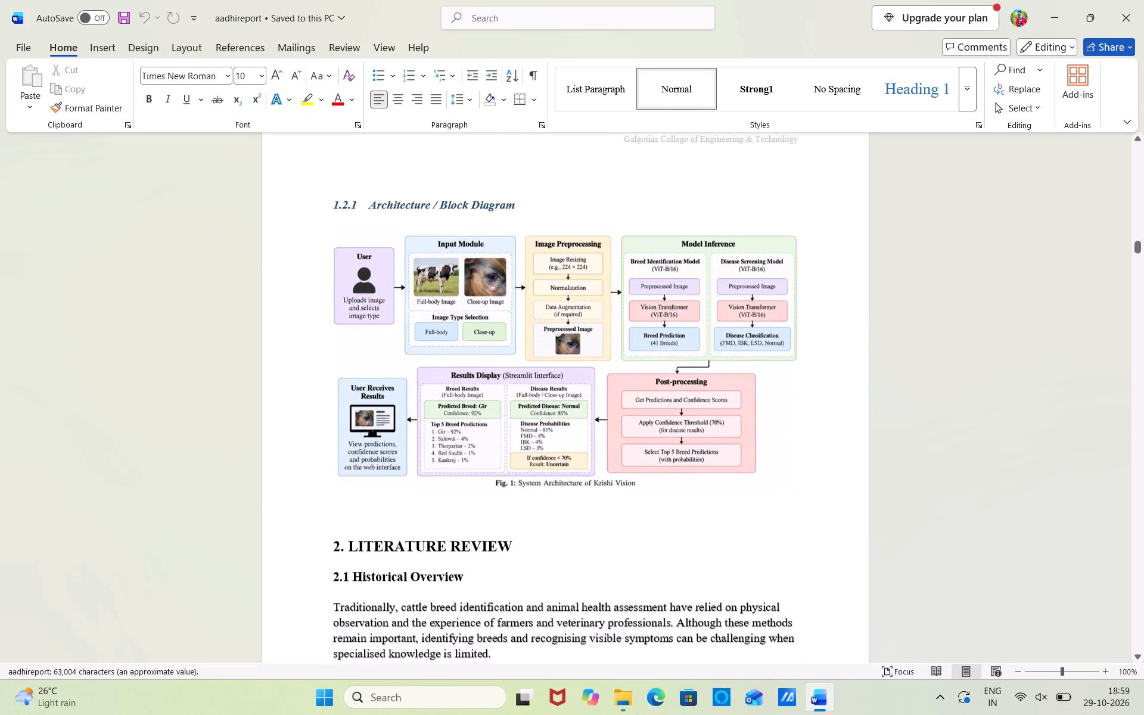
scroll(515, 445, down, 1)
scroll(515, 445, up, 2)
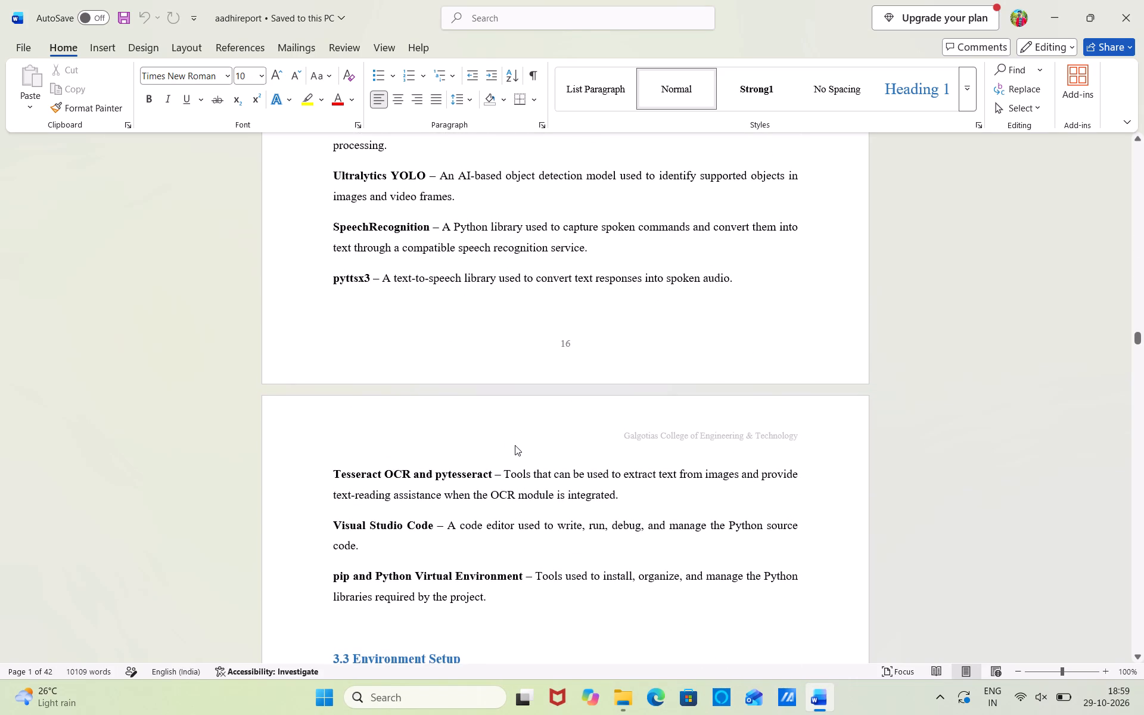
Read section 3.3 Environment Setup, from Python installation through dependency management.
scroll(515, 445, down, 2)
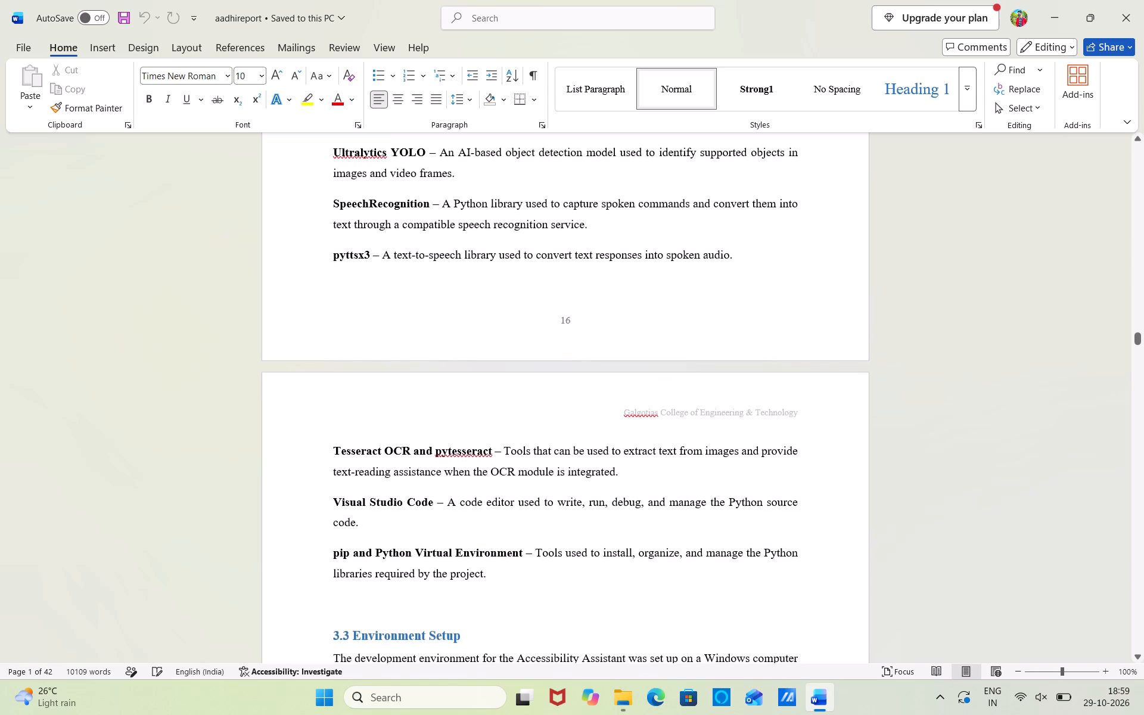
scroll(515, 445, down, 4)
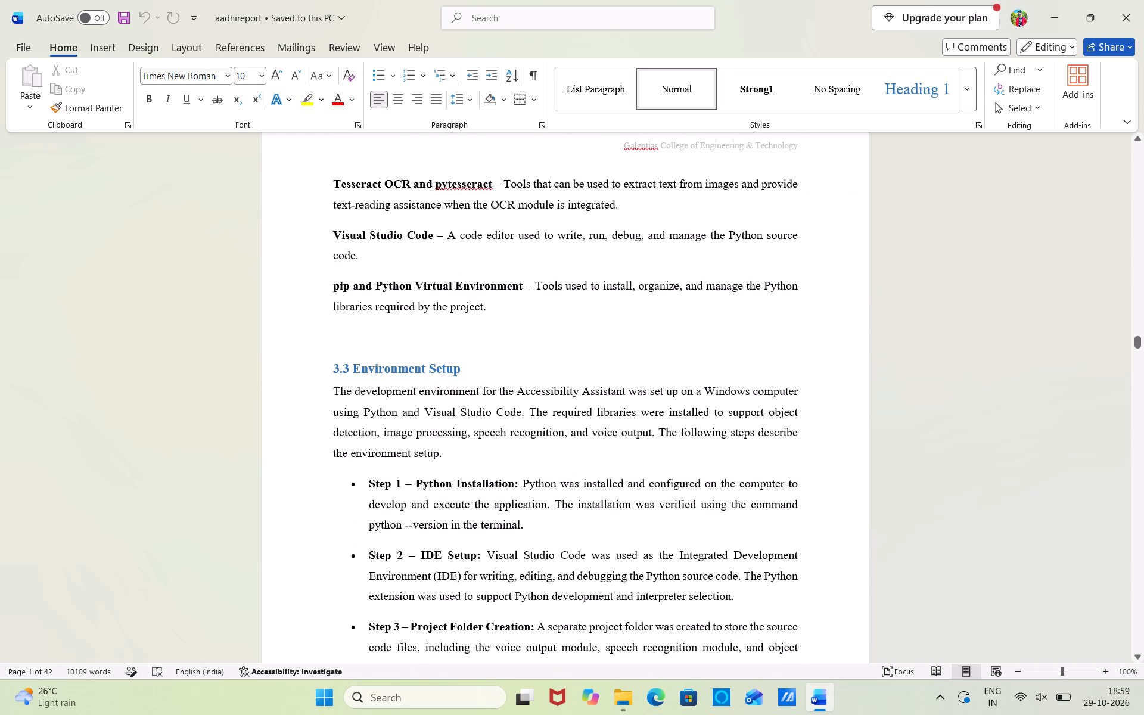
scroll(515, 445, down, 3)
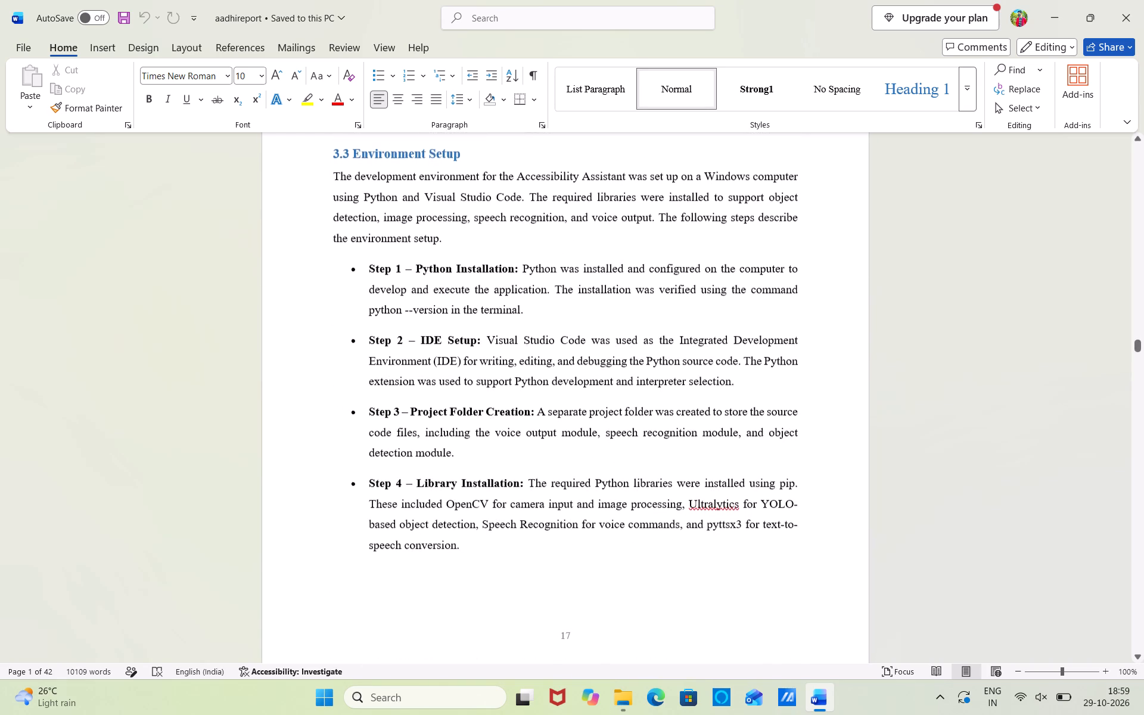
scroll(515, 445, down, 4)
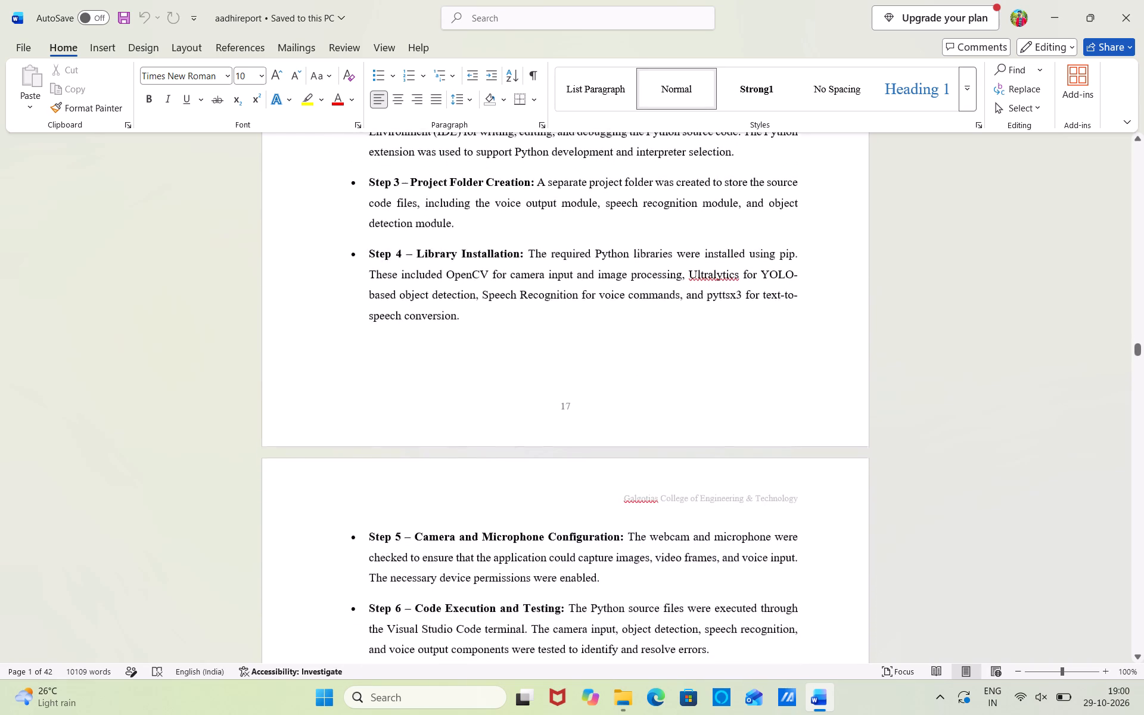
scroll(515, 445, down, 4)
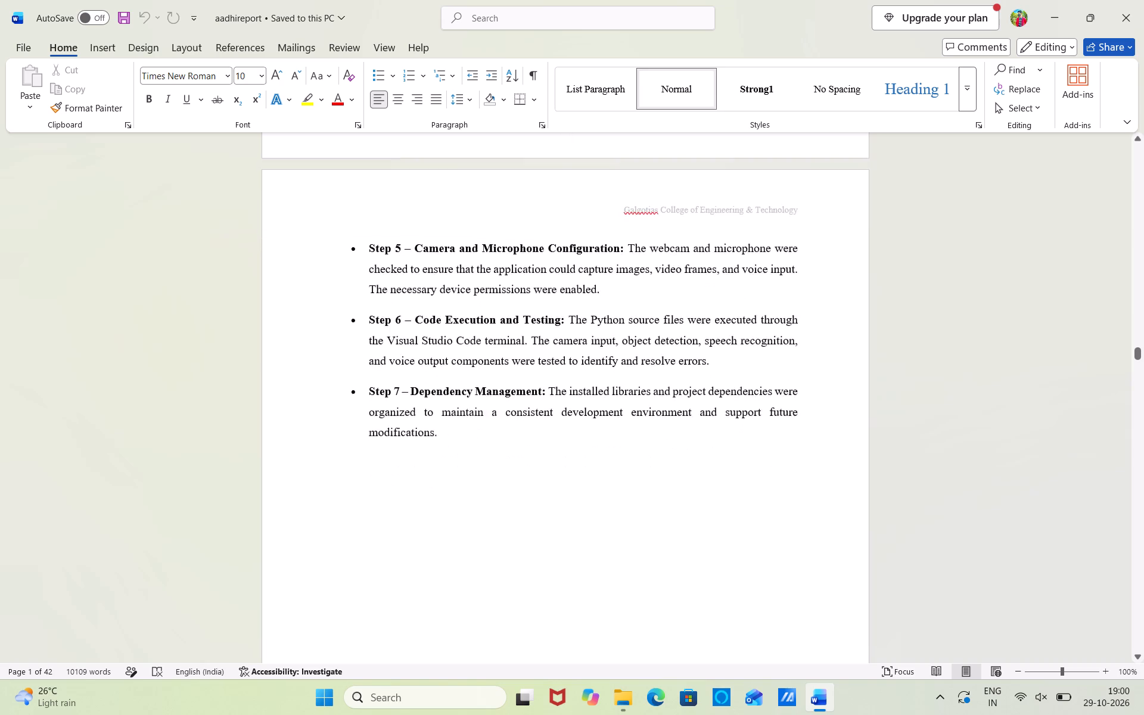
Review section 3.3.1 Implementation Strategy and Integration and the pages up to section 3.4 Source Code / Modules.
scroll(515, 445, down, 2)
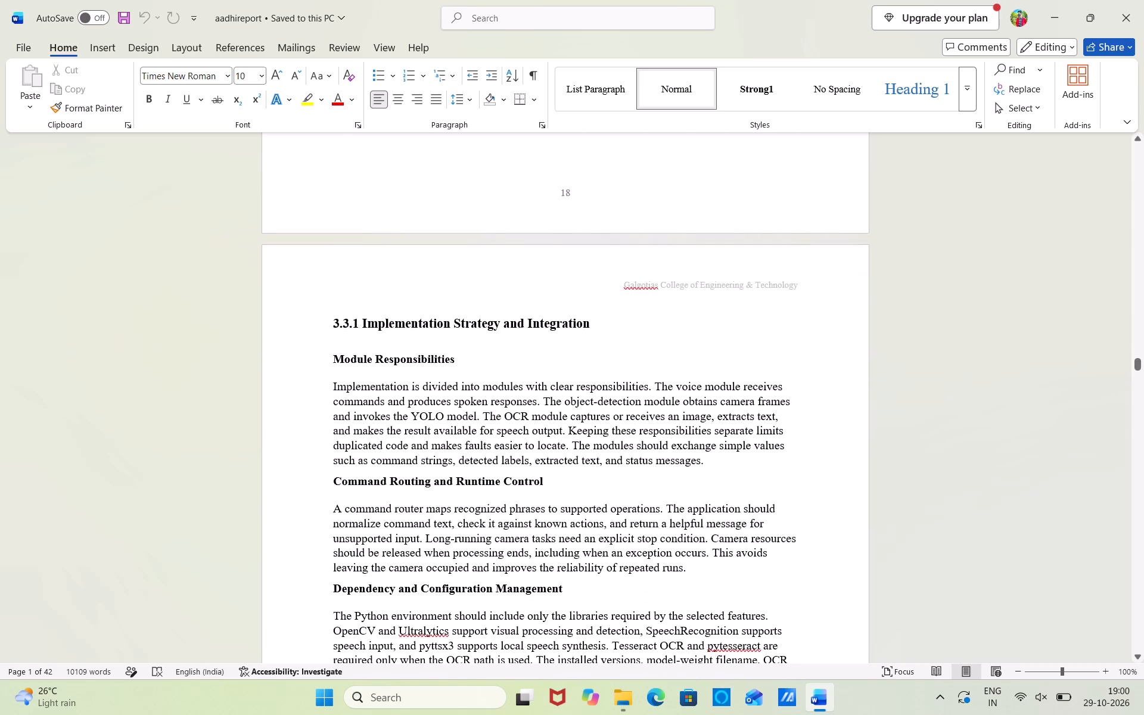
scroll(515, 445, down, 2)
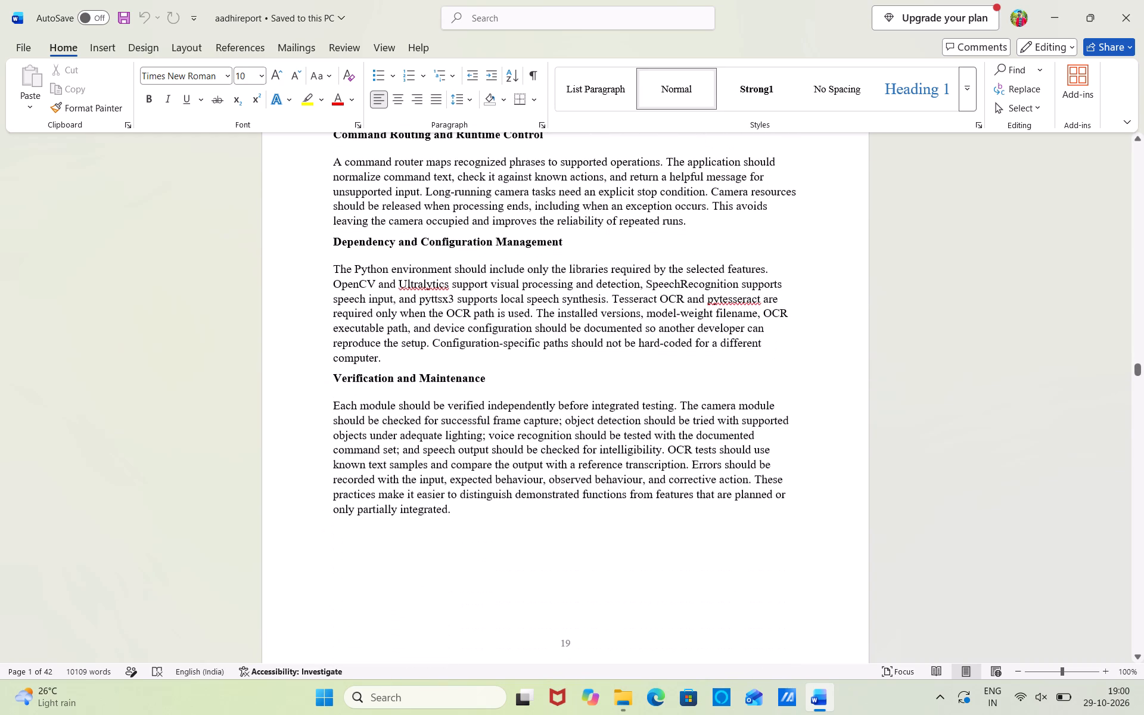
scroll(515, 445, down, 1)
scroll(515, 445, up, 1)
scroll(515, 445, down, 1)
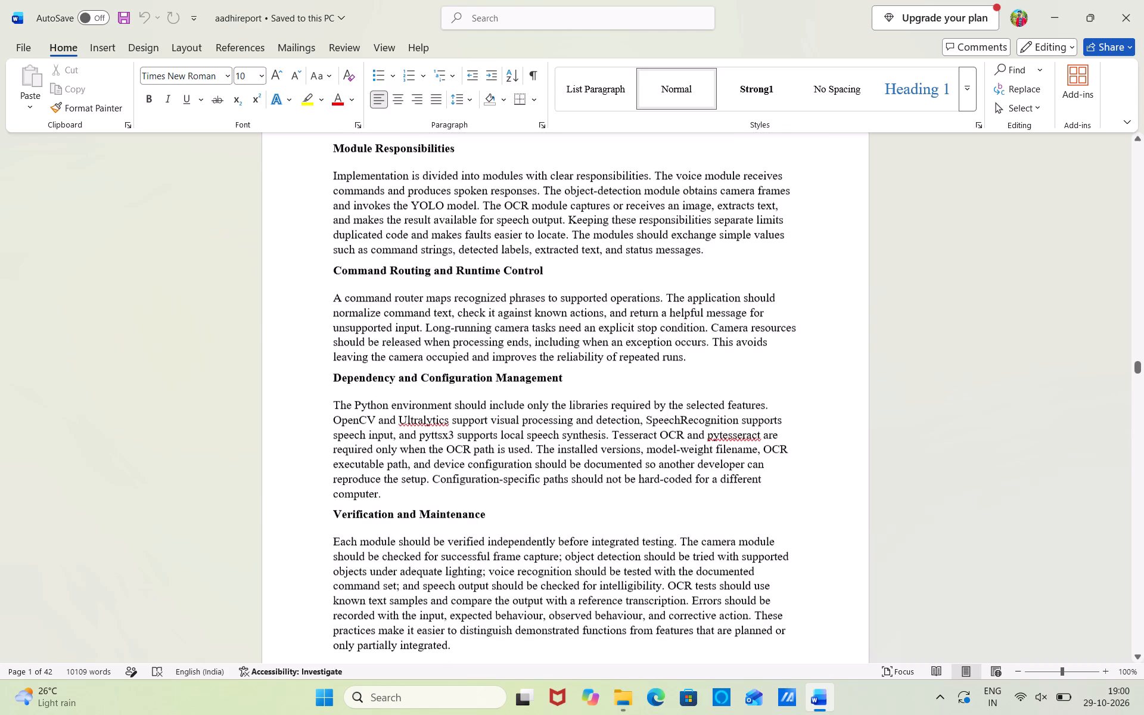
scroll(515, 445, down, 5)
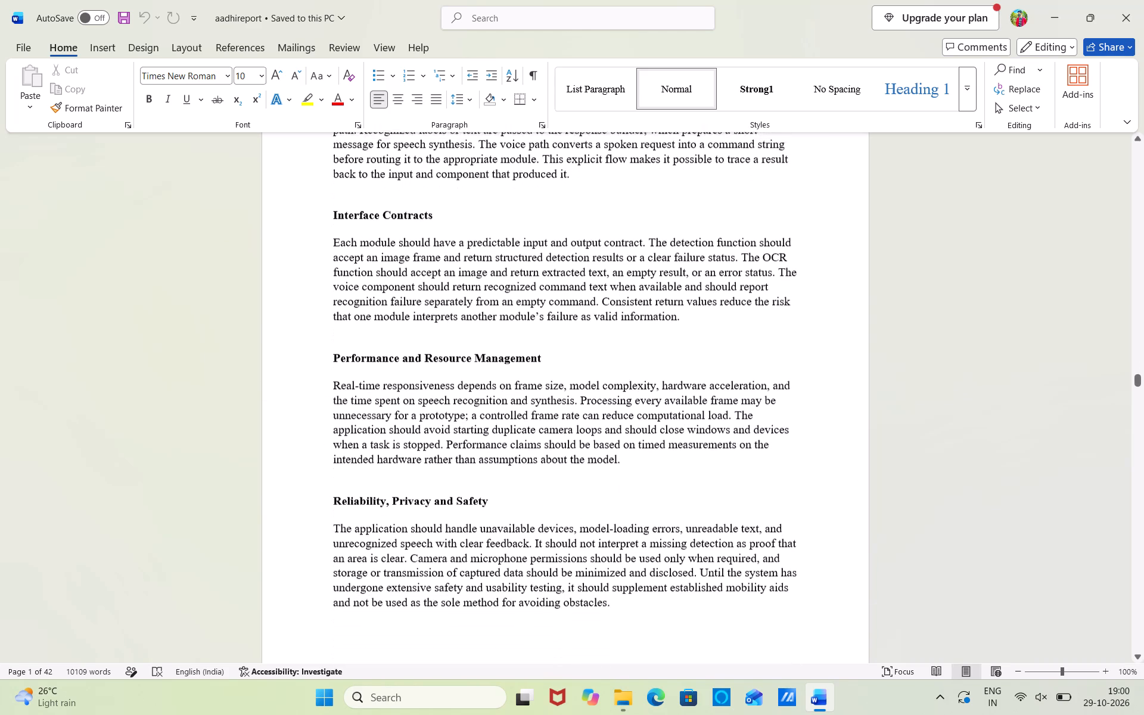
scroll(515, 445, down, 3)
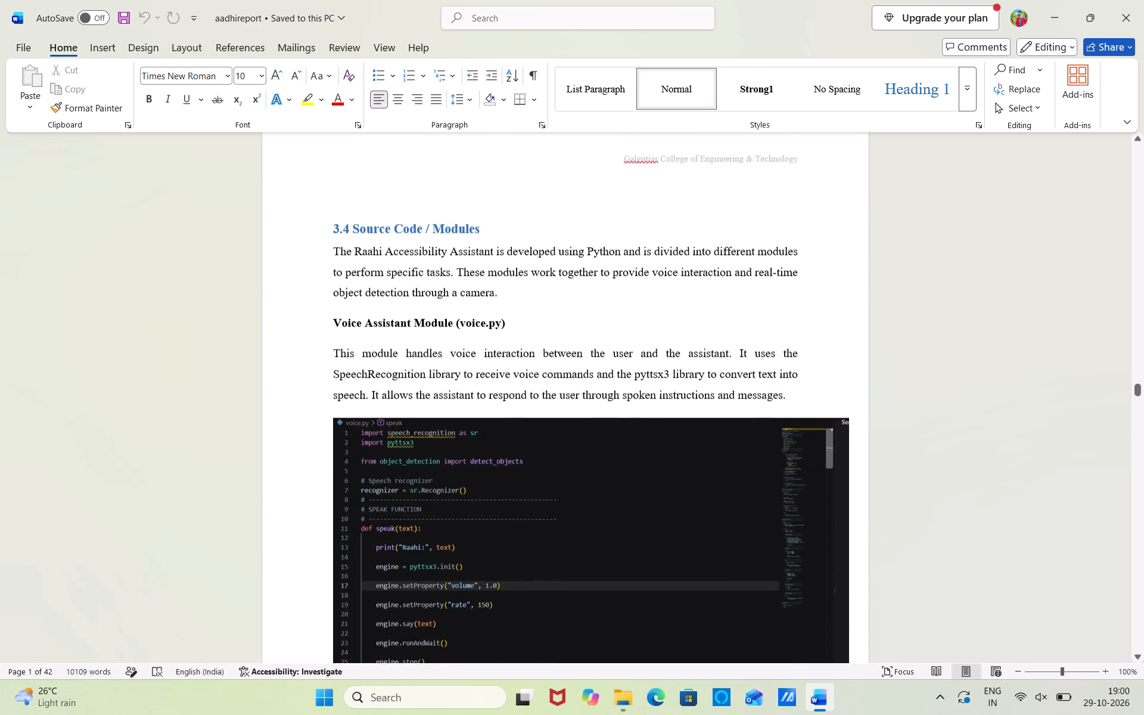
scroll(515, 445, down, 1)
Go back through section 3.1 Project Scope and Features and the introduction of chapter 3 Implementation.
scroll(515, 445, up, 16)
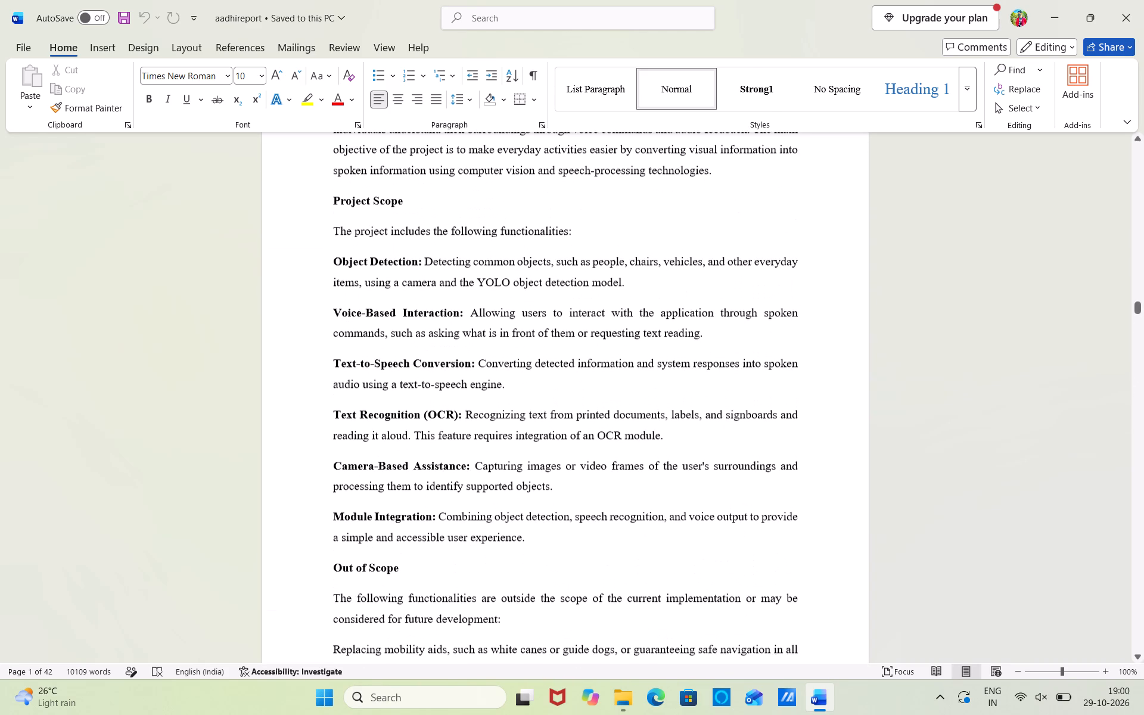
scroll(515, 445, up, 3)
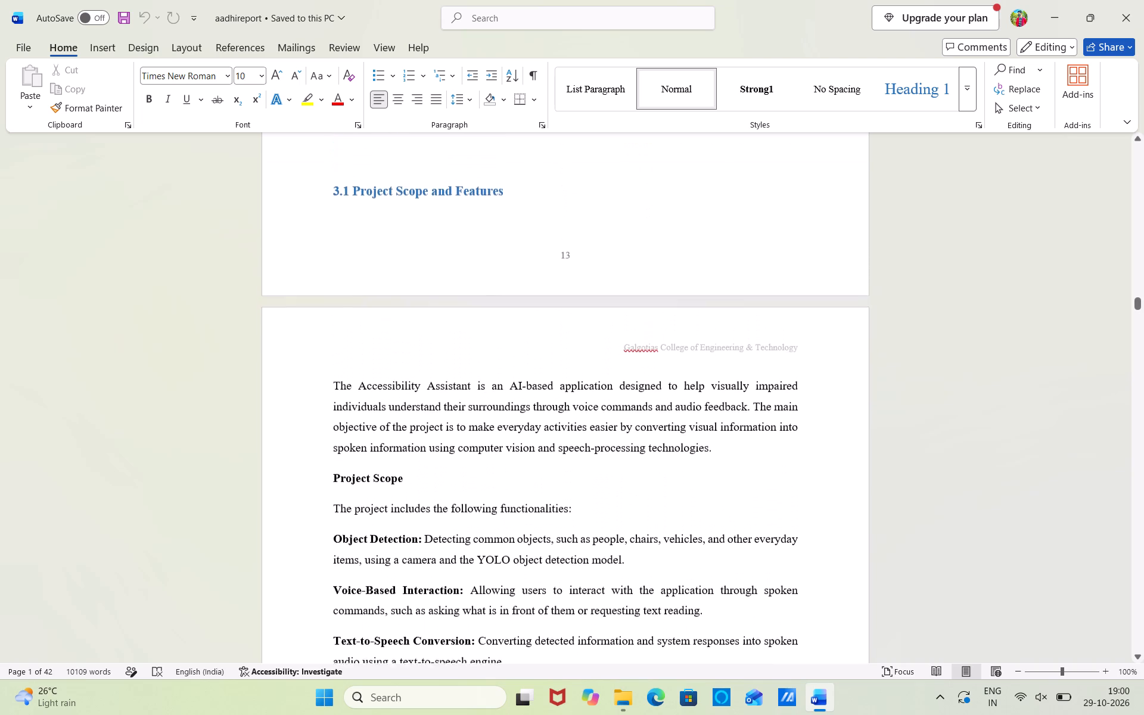
scroll(515, 445, up, 2)
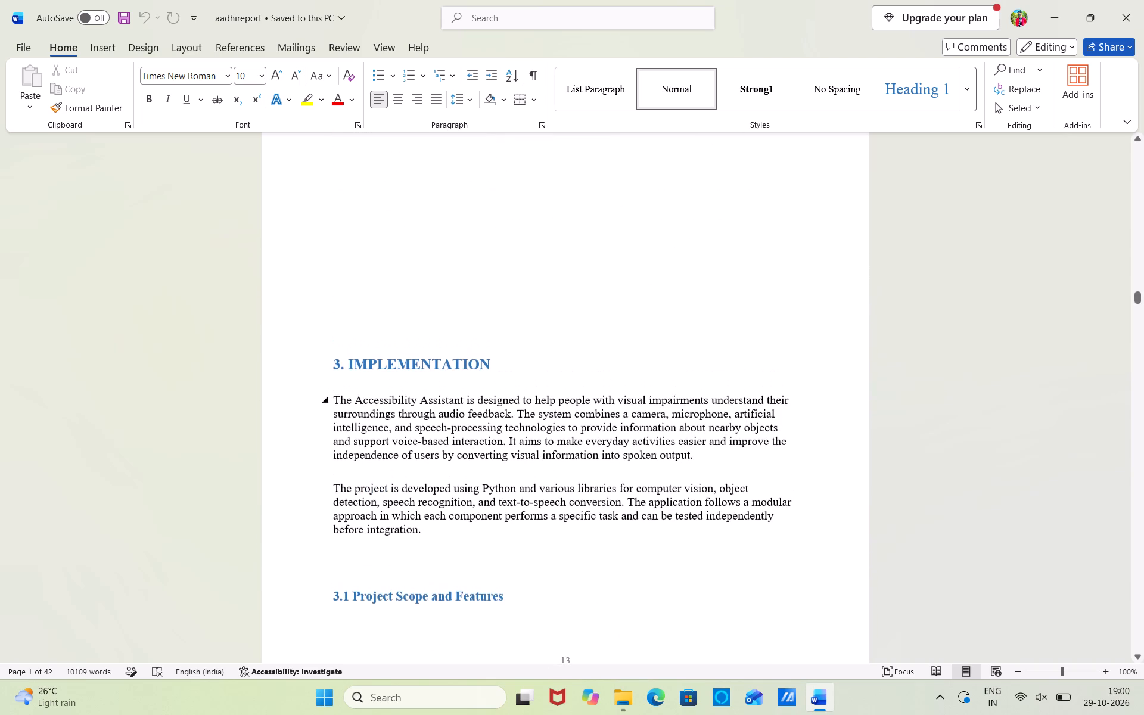
scroll(515, 445, up, 7)
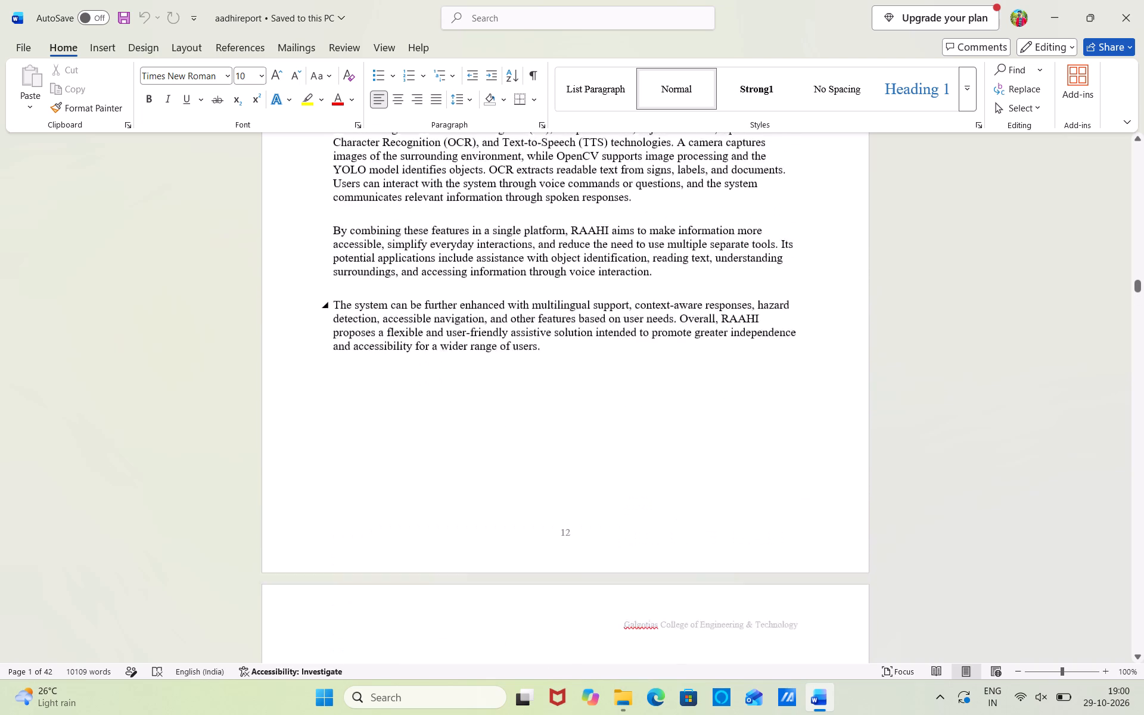
Examine the literature survey table, the related work in section 2.2 and the problem statement in section 2.3.
scroll(515, 445, up, 5)
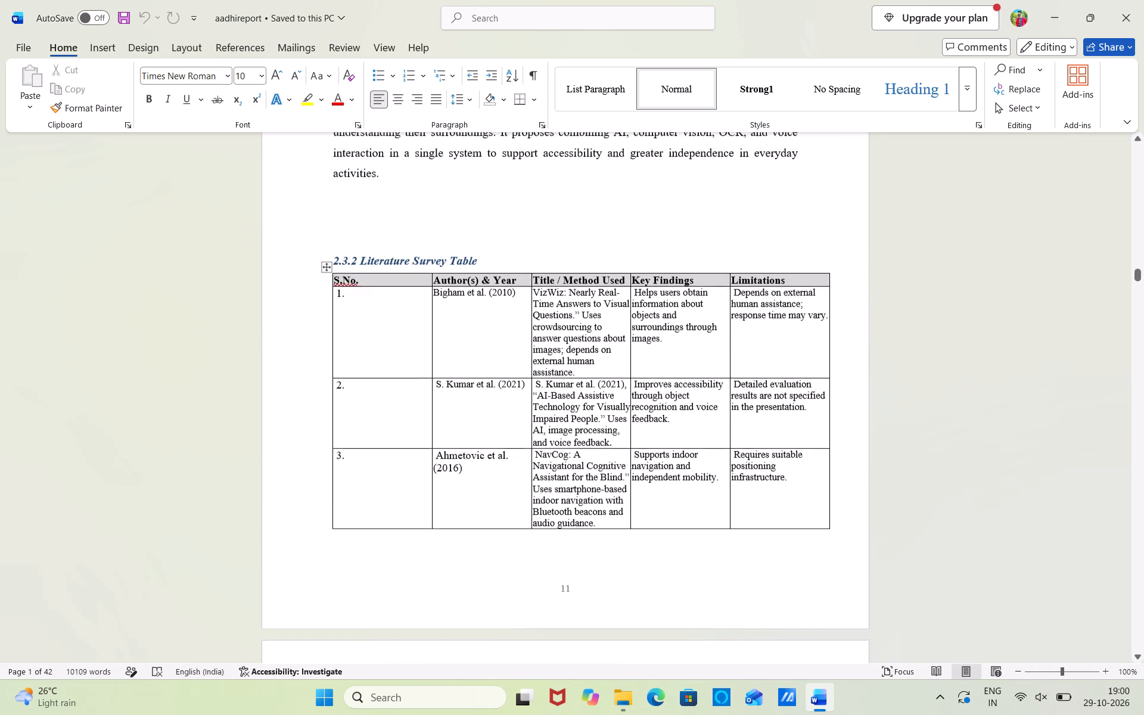
scroll(515, 445, up, 2)
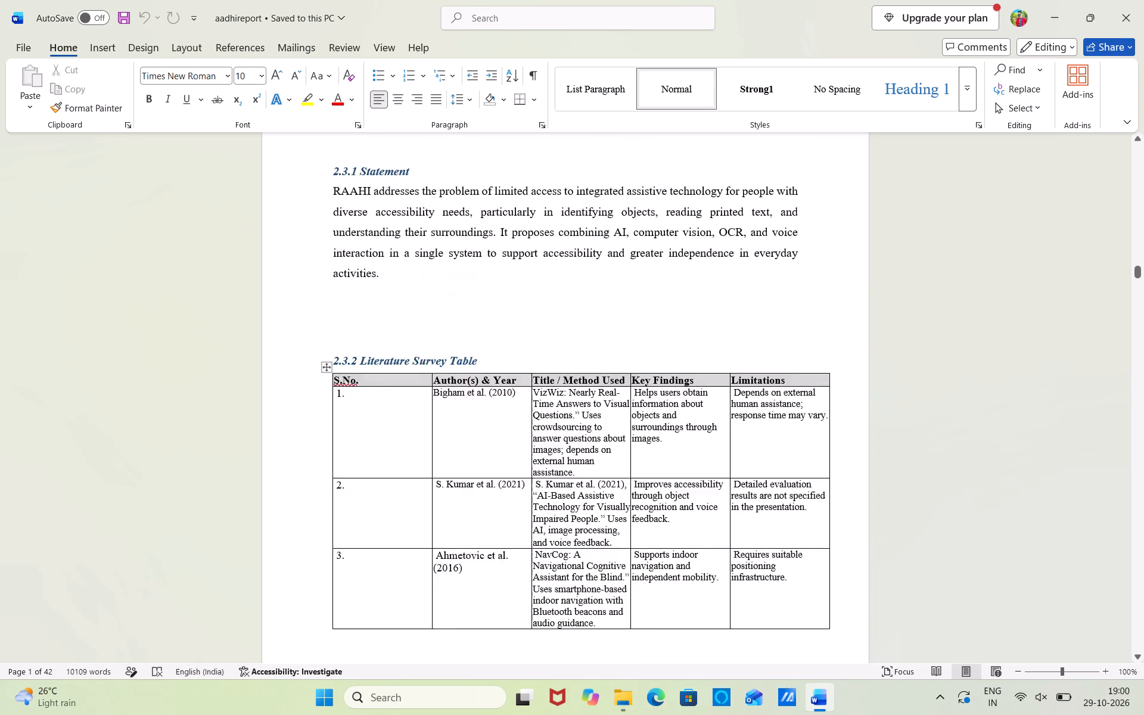
scroll(515, 445, up, 4)
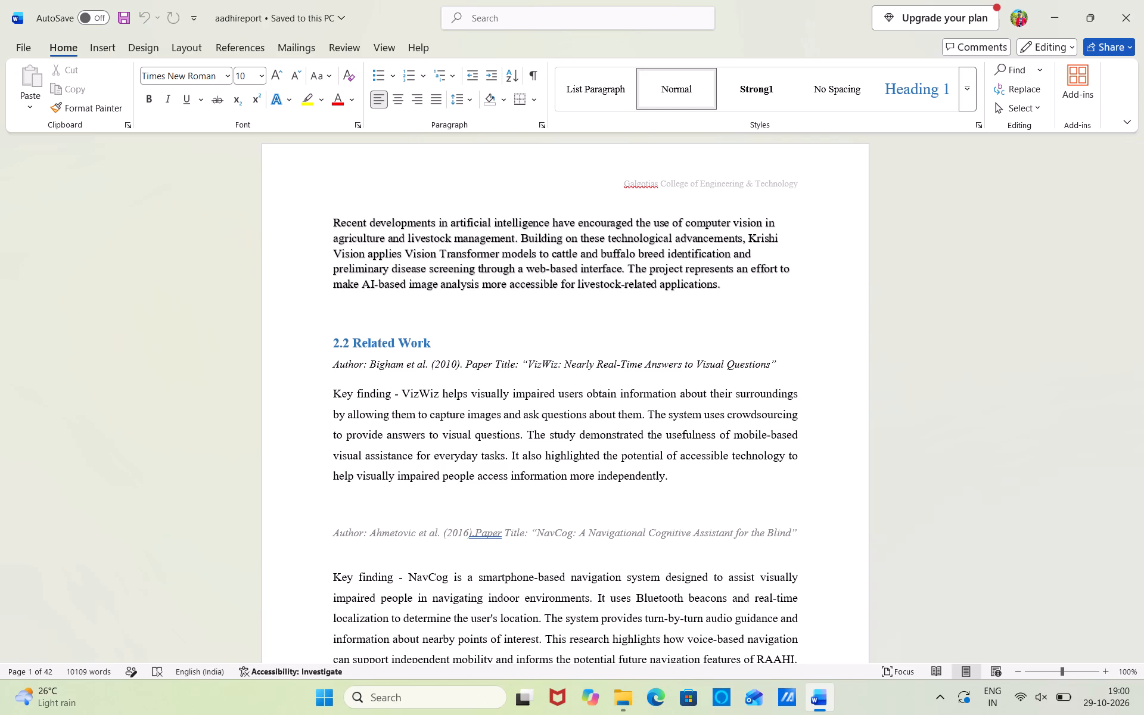
scroll(515, 445, down, 2)
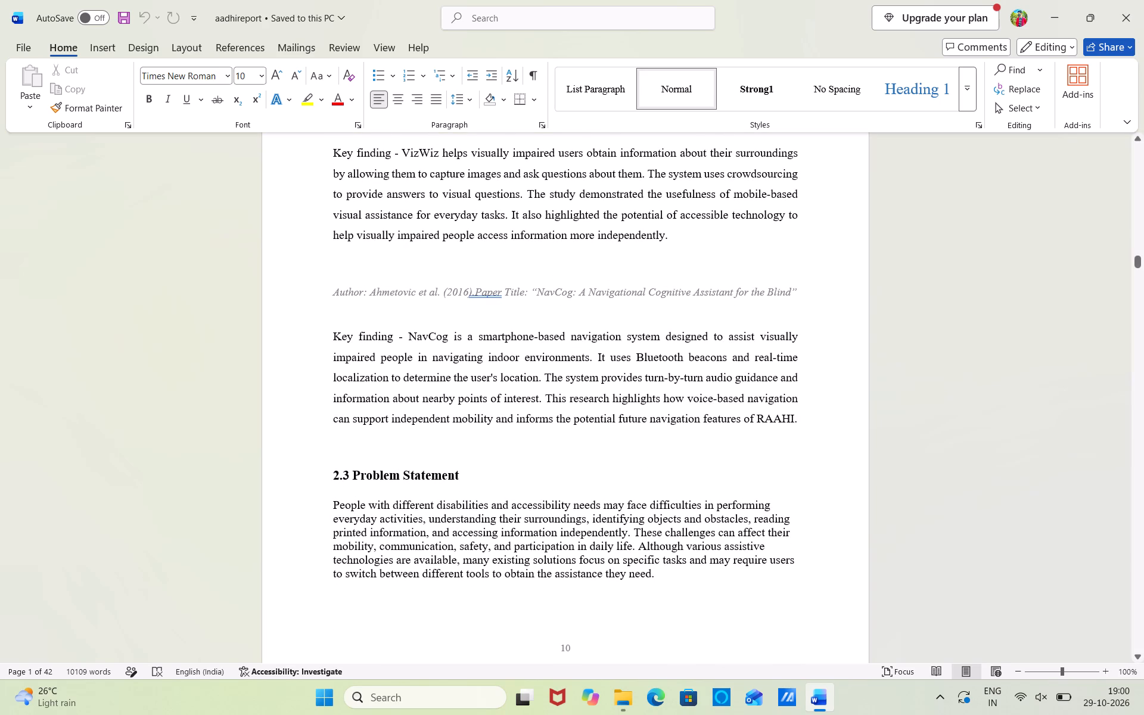
Uncover the desktop shortcuts behind the report and File Explorer windows and launch the Kuro app.
click(326, 702)
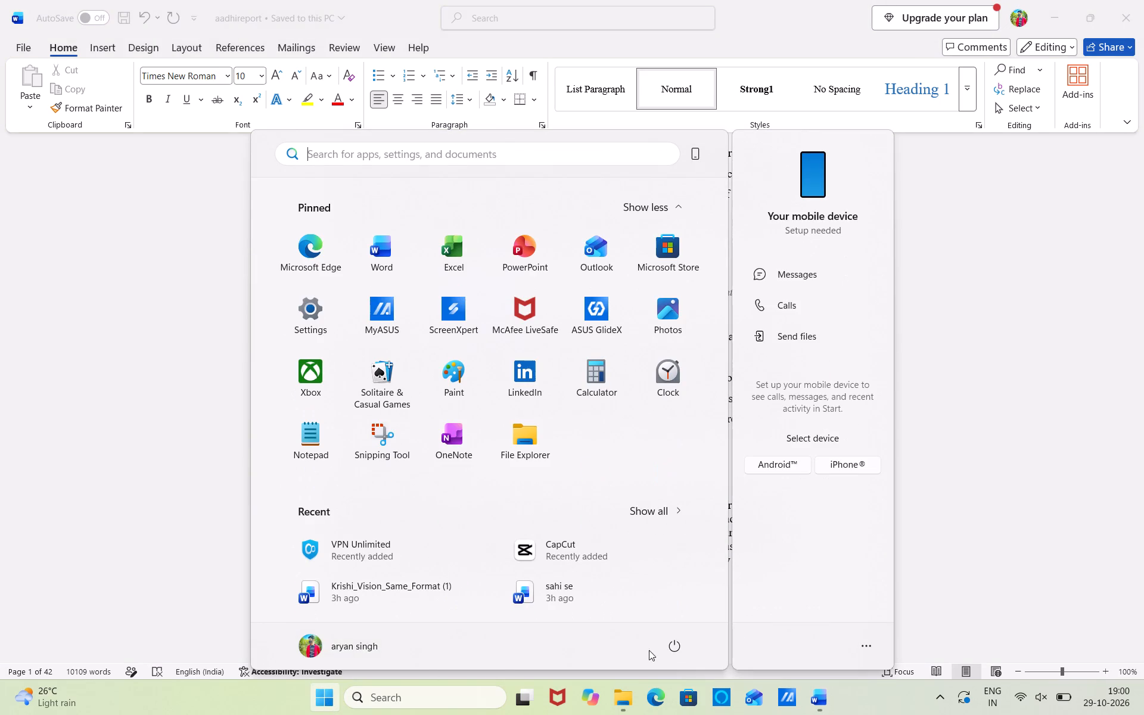
click(1079, 14)
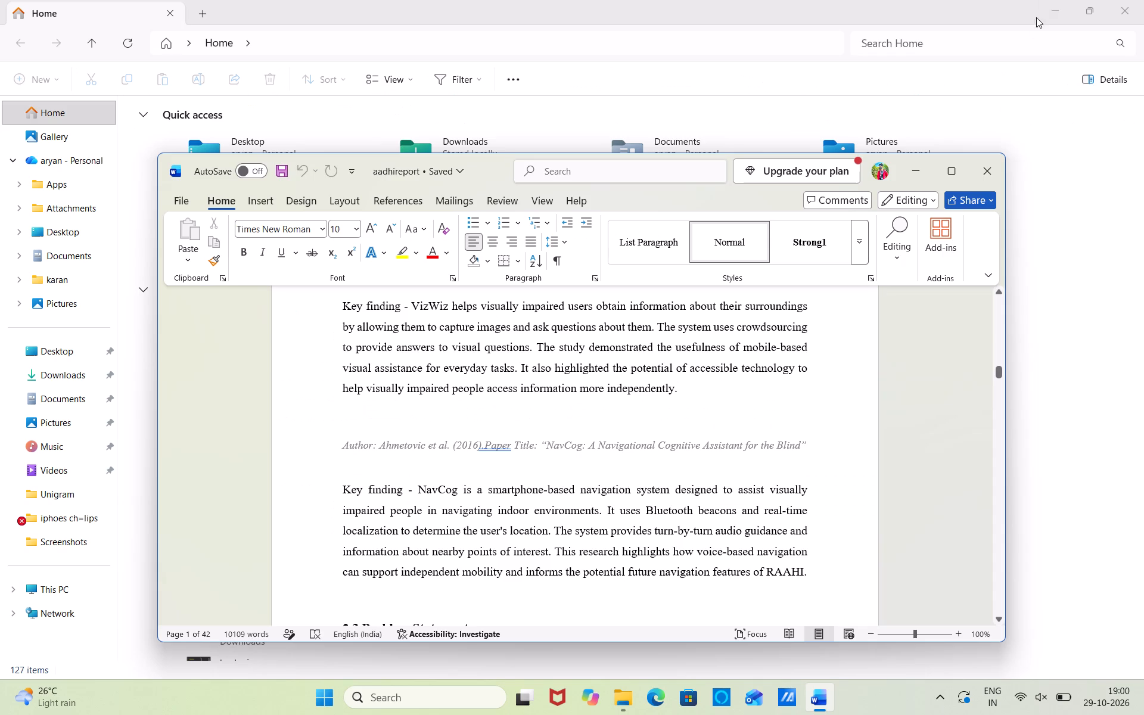
click(1060, 20)
click(1060, 20)
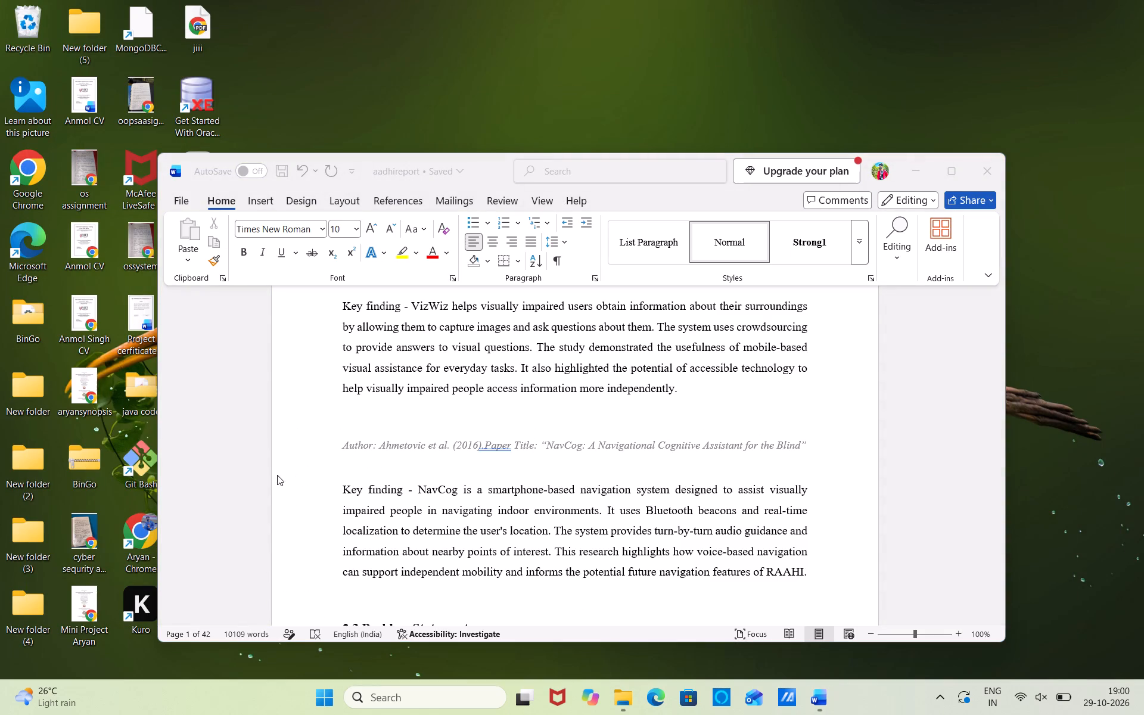
double_click(145, 610)
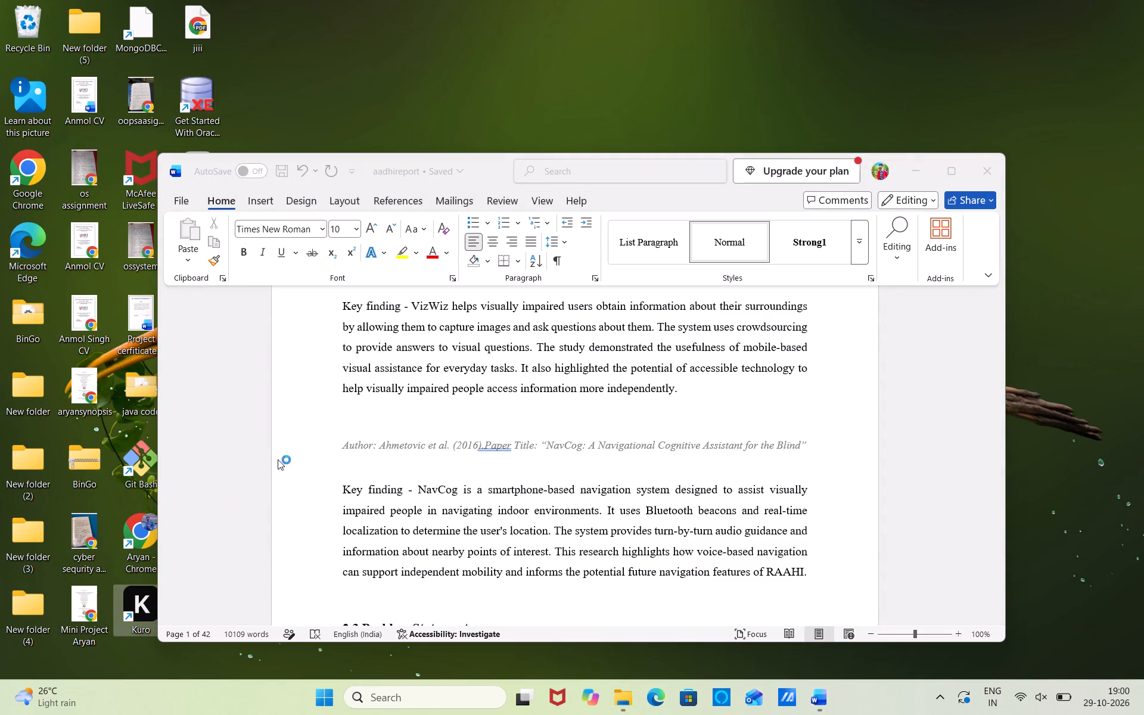
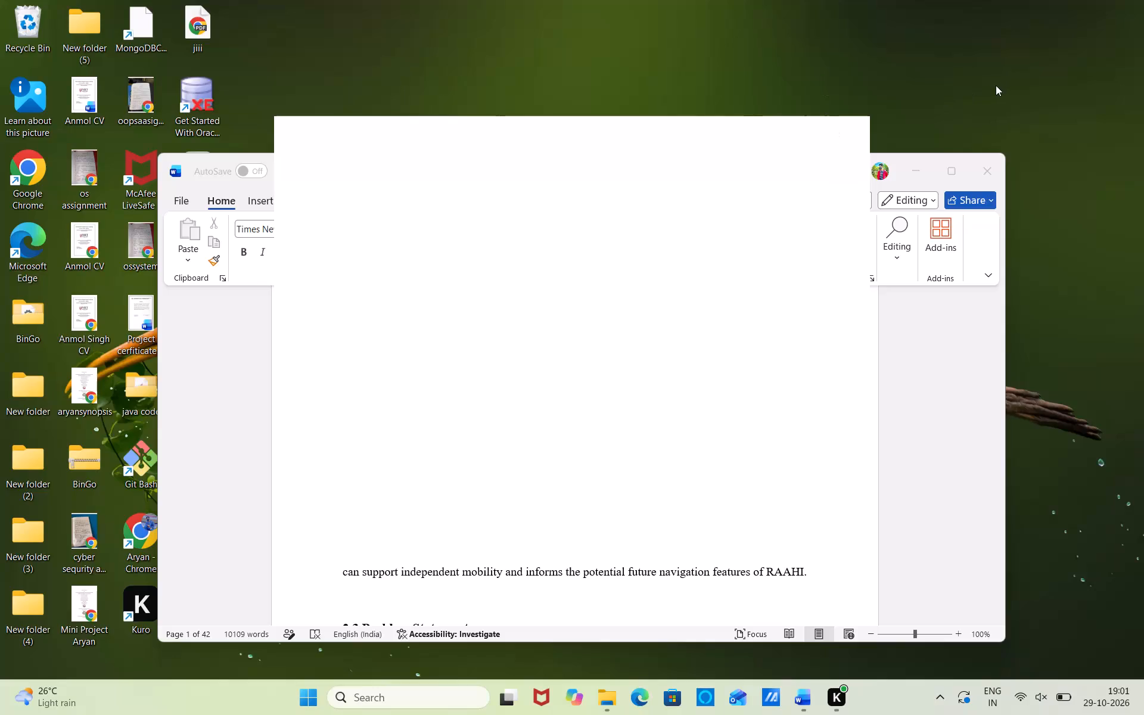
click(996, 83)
Return to the aadhireport document in Word and maximize its window.
click(254, 324)
double_click(254, 324)
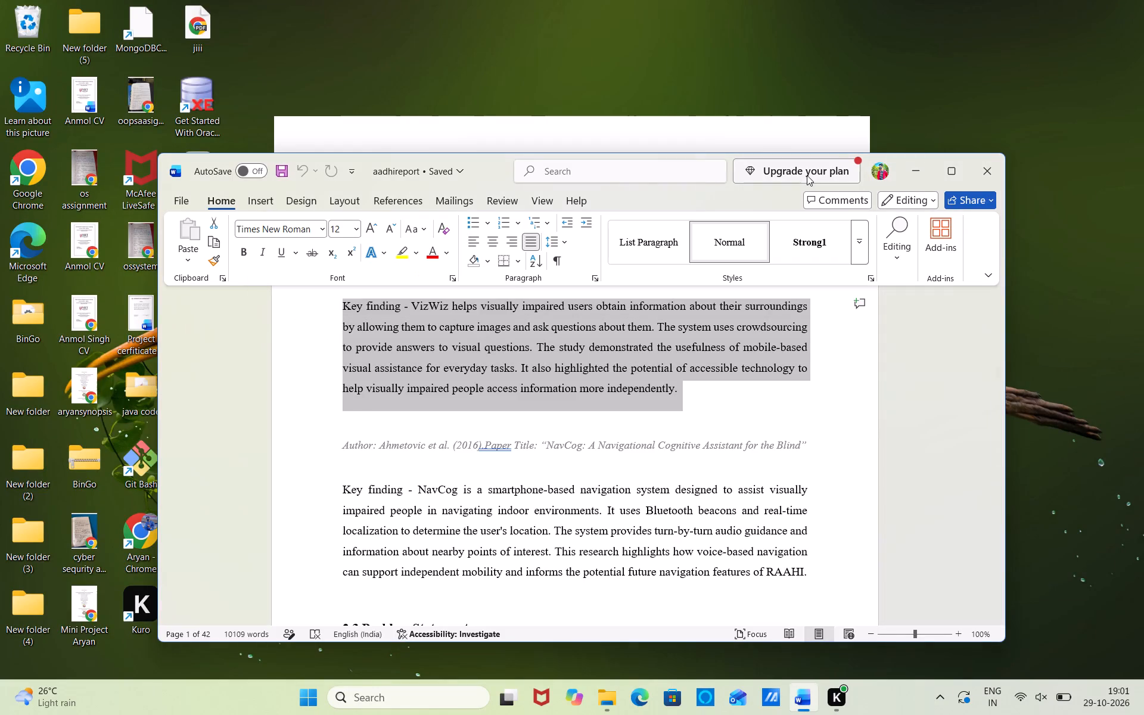
click(958, 156)
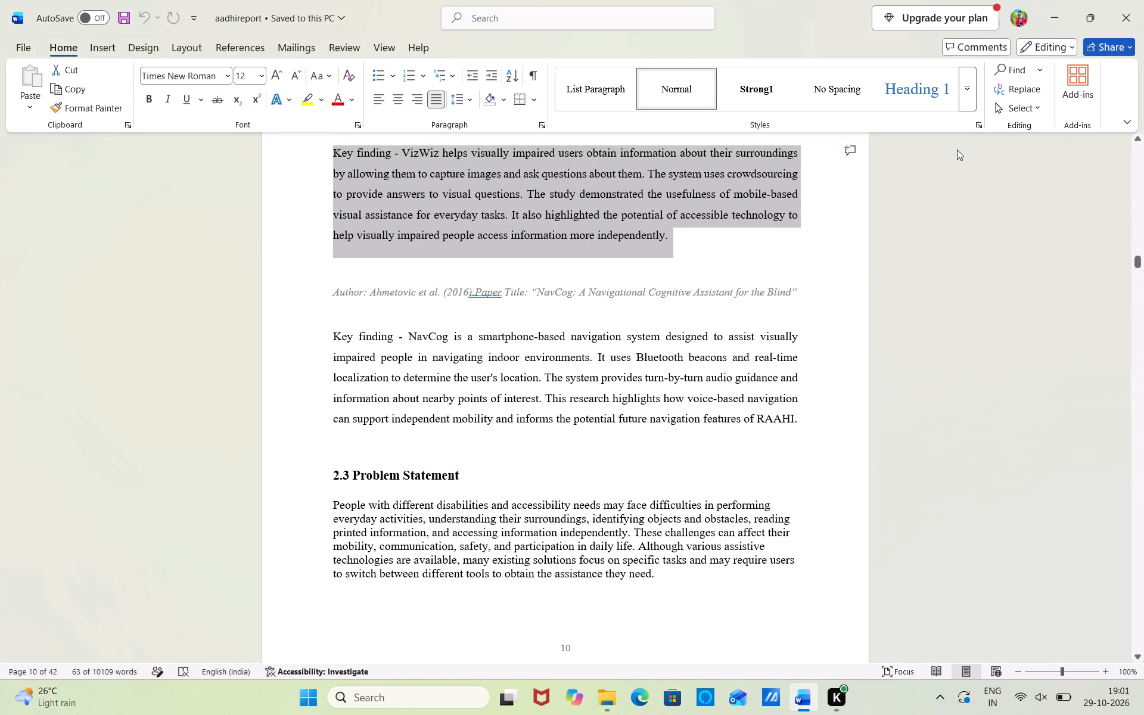
Look back through the report from section 2.2 Related Work to the table of contents and List of Figures.
scroll(957, 150, up, 2)
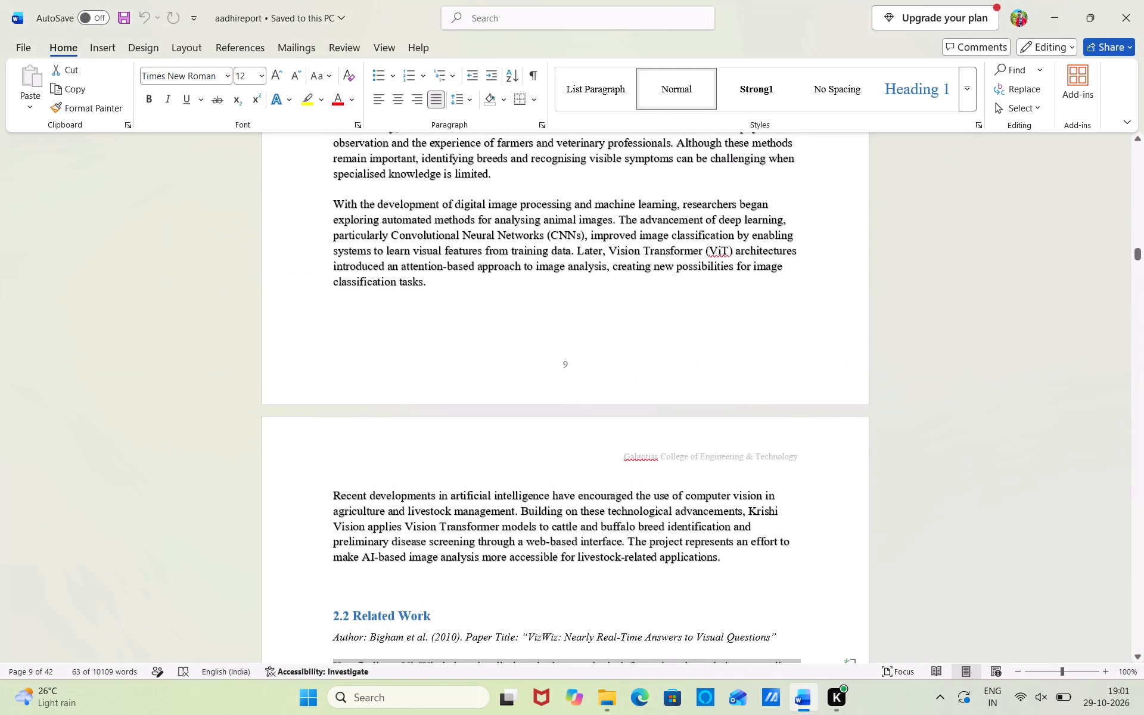
scroll(957, 150, up, 5)
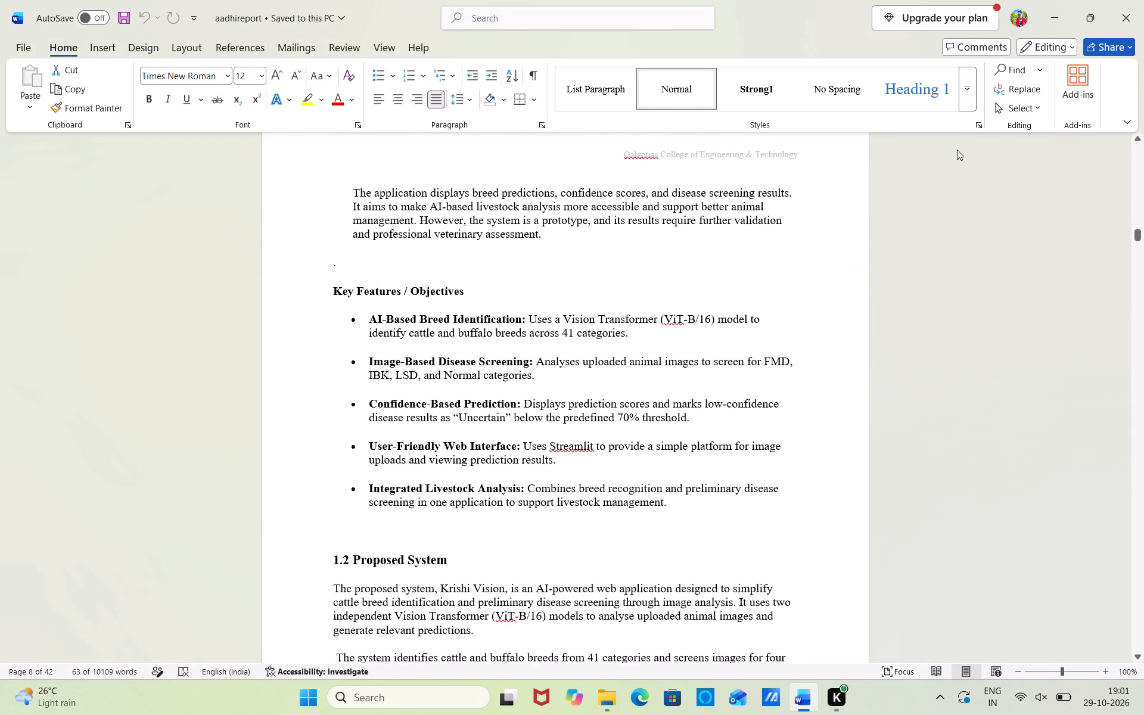
scroll(957, 150, up, 9)
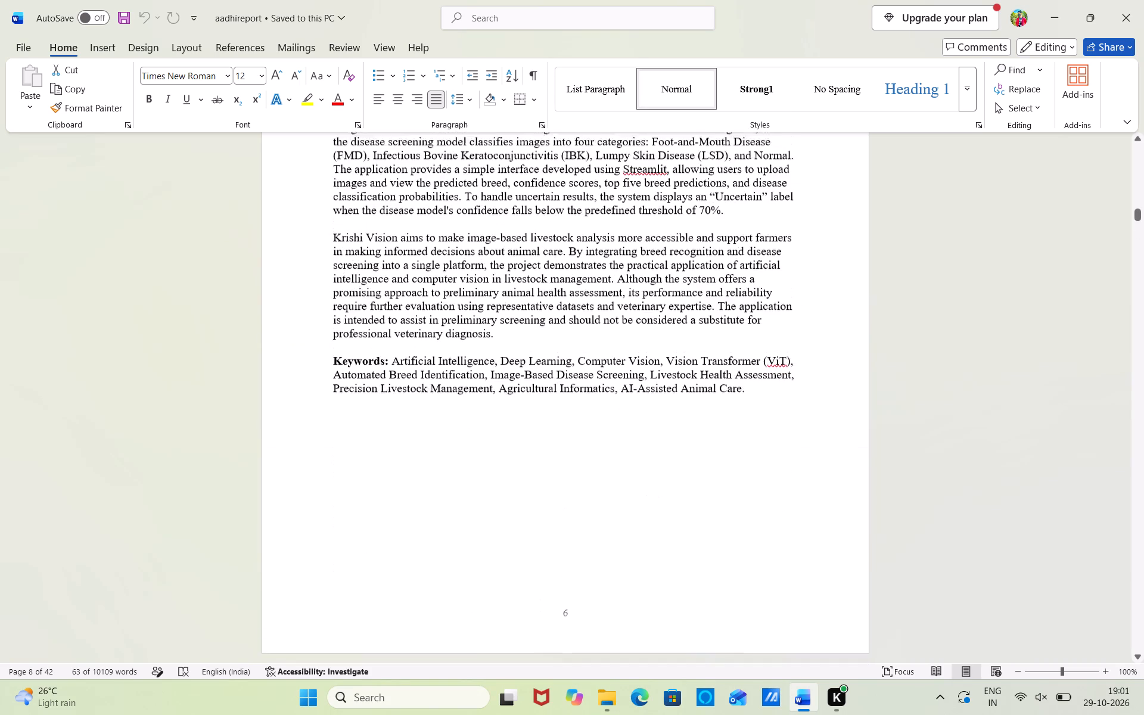
scroll(957, 150, up, 9)
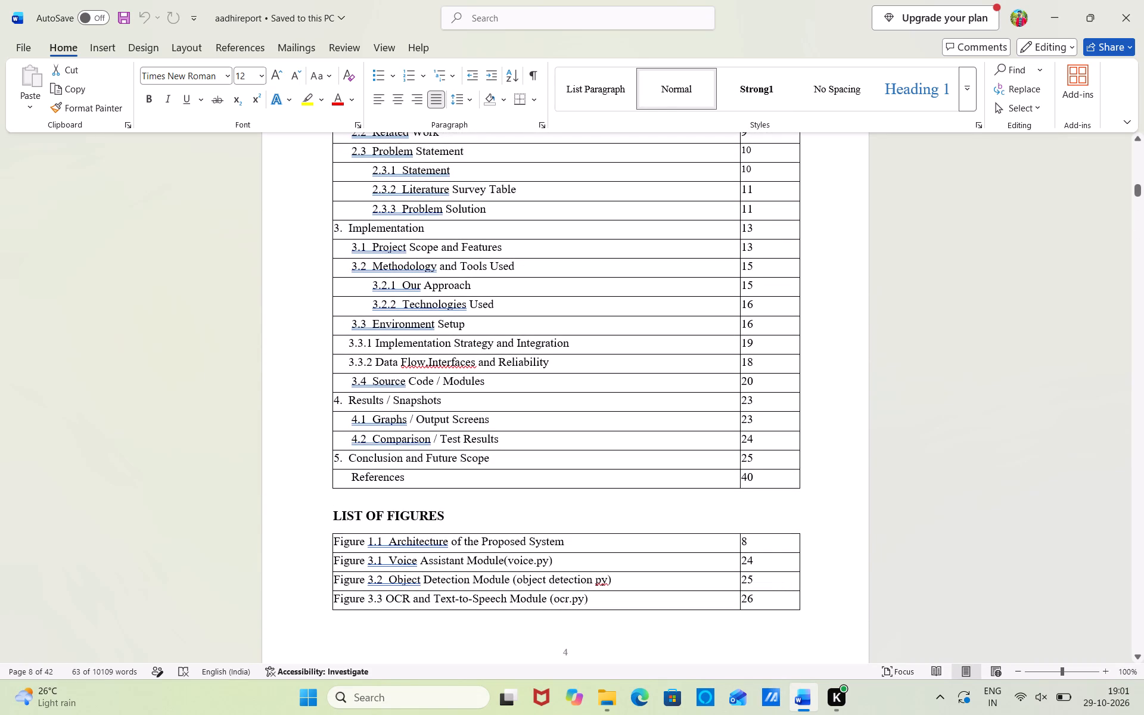
Search the computer for WhatsApp and launch the app.
click(320, 683)
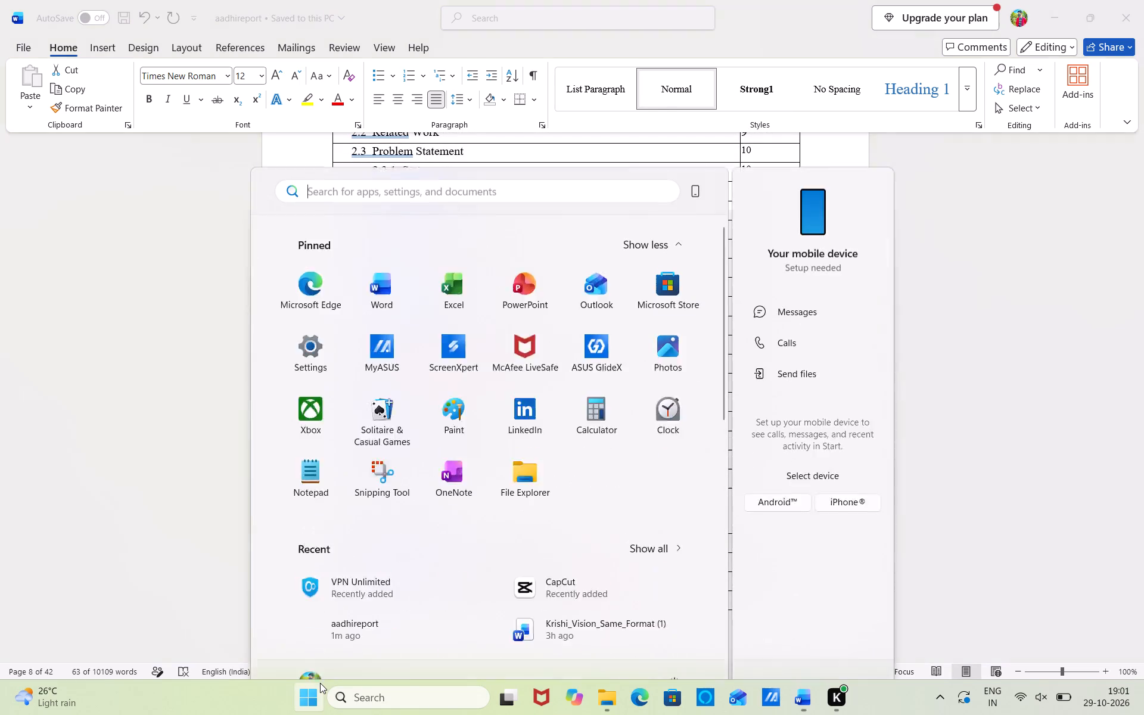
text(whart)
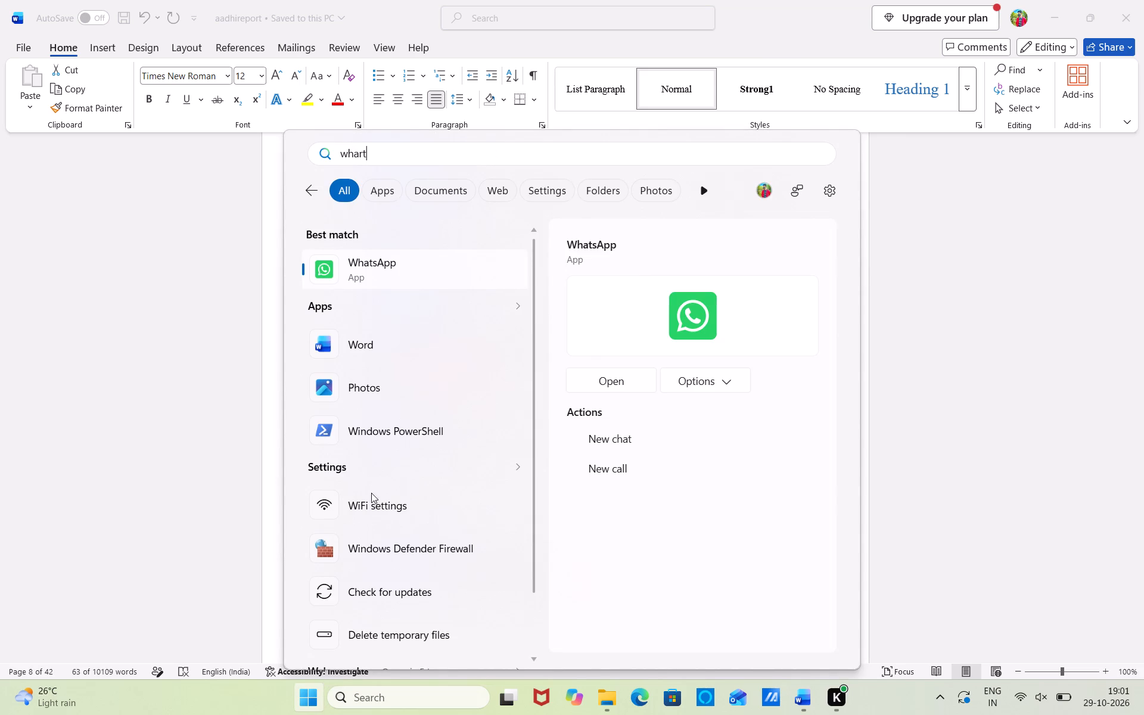
click(378, 281)
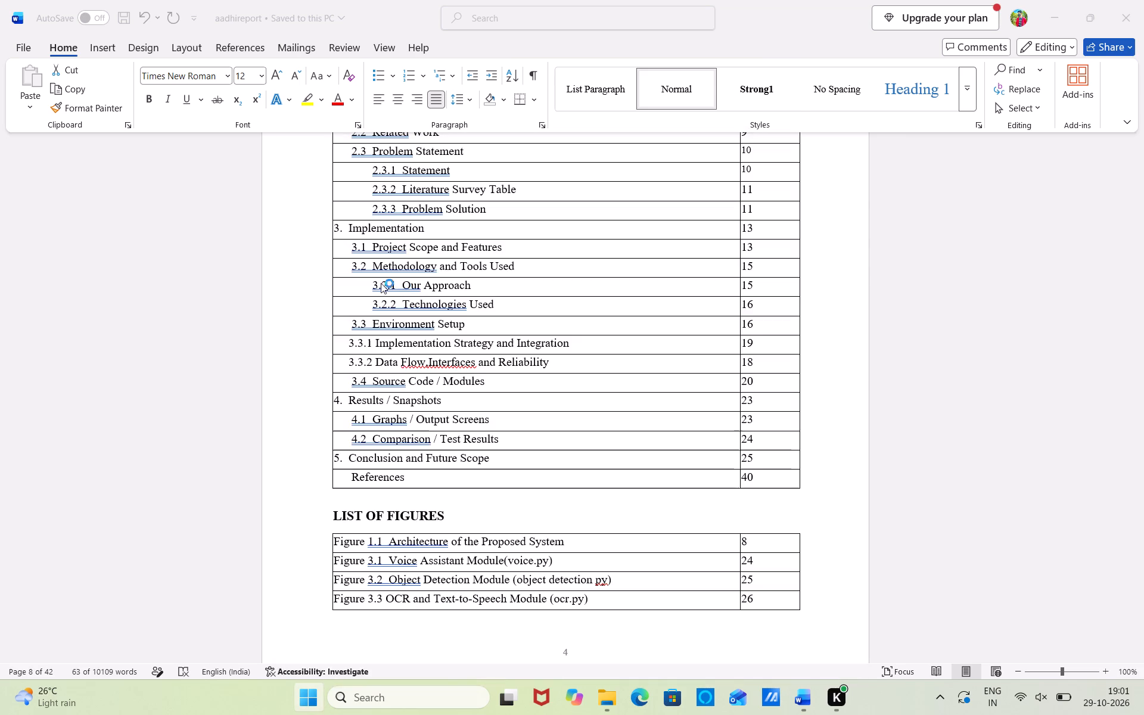
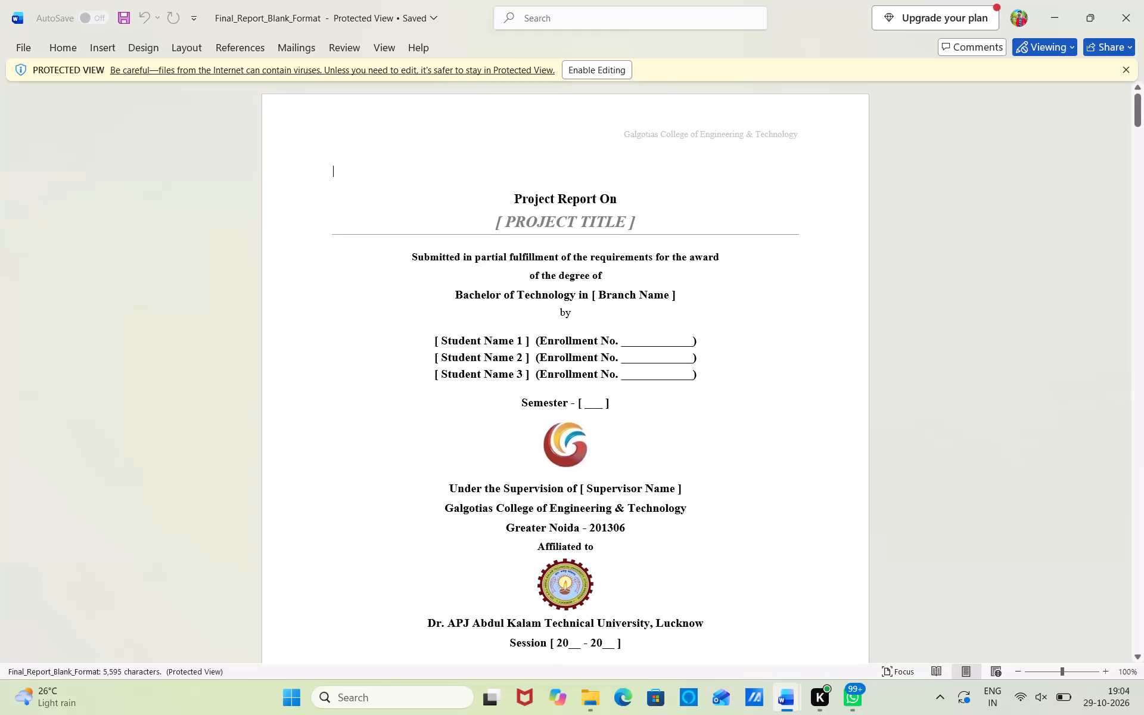
Examine the title page and the certificate page of the Final_Report_Blank_Format template.
scroll(595, 357, down, 2)
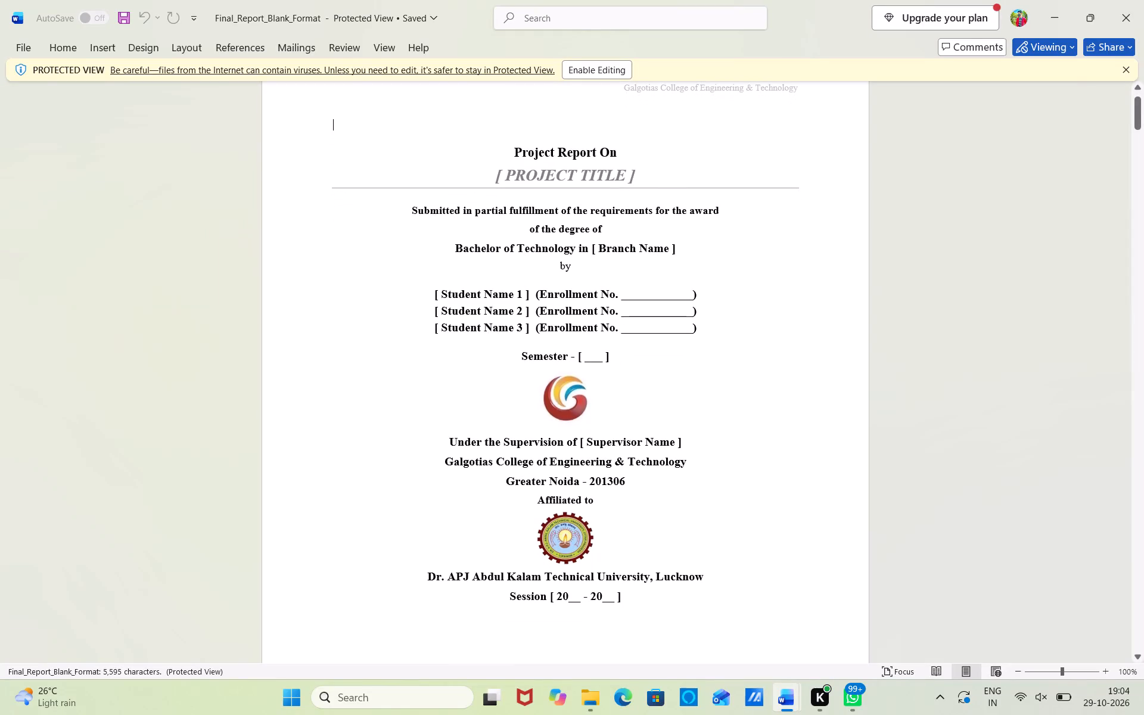
scroll(595, 357, down, 3)
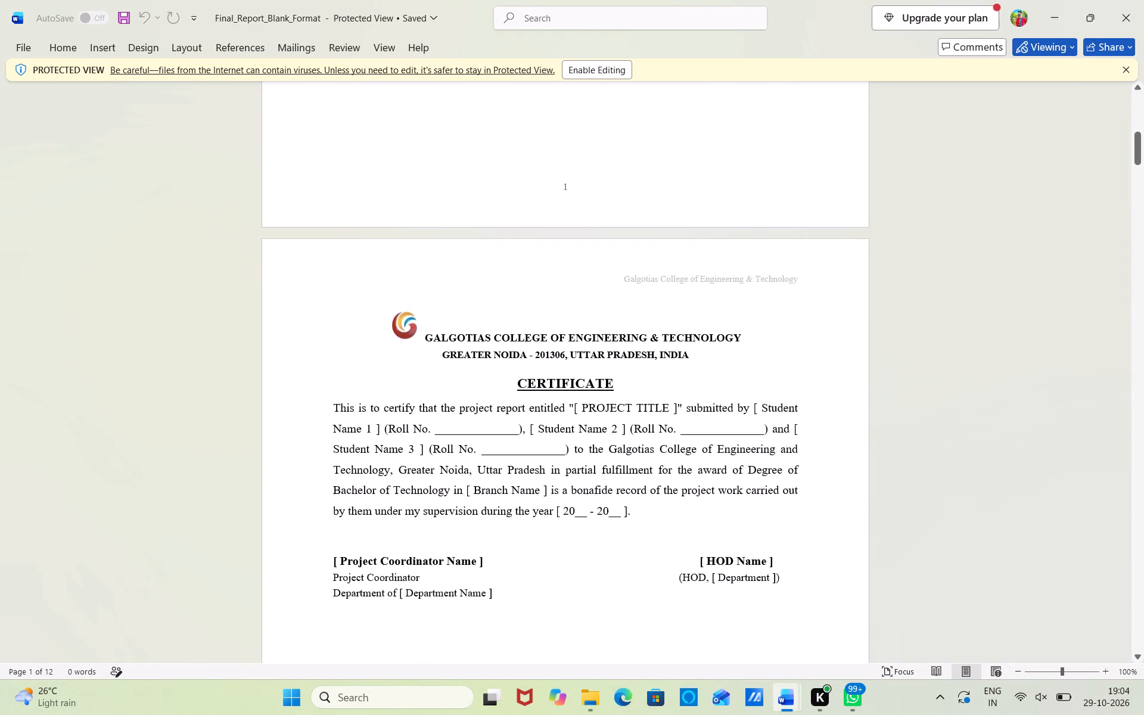
scroll(595, 357, down, 1)
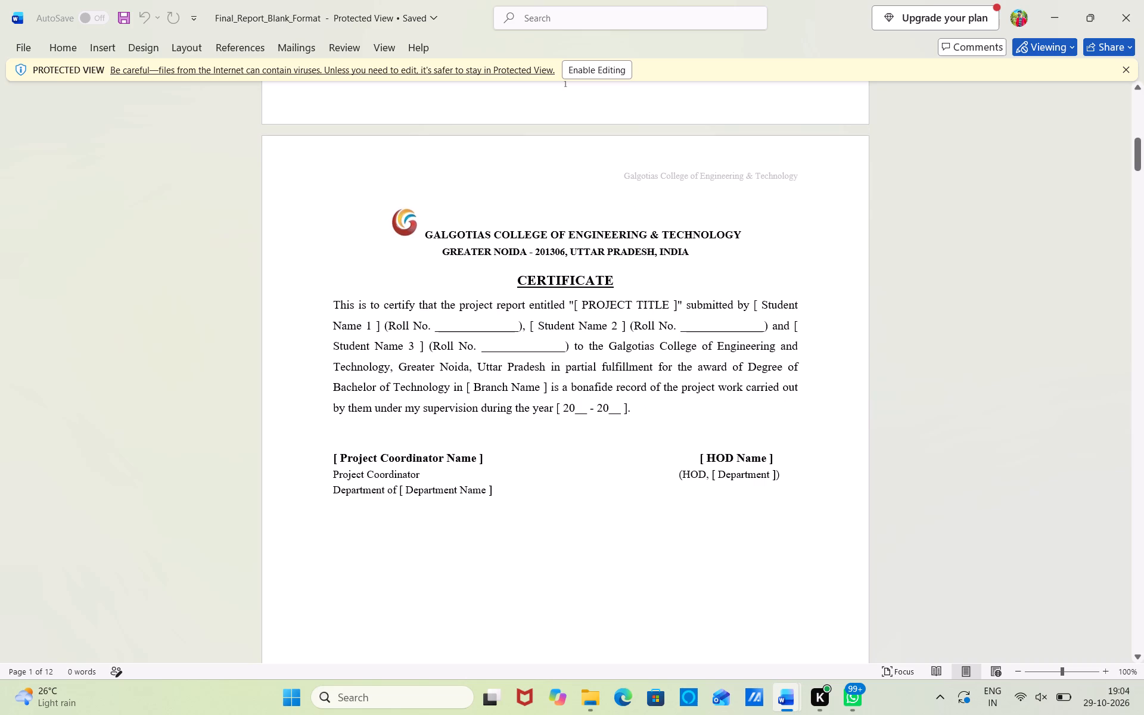
Look through the blank report template from the certificate to the introduction, including the contents, list of figures and abstract pages.
scroll(567, 313, down, 5)
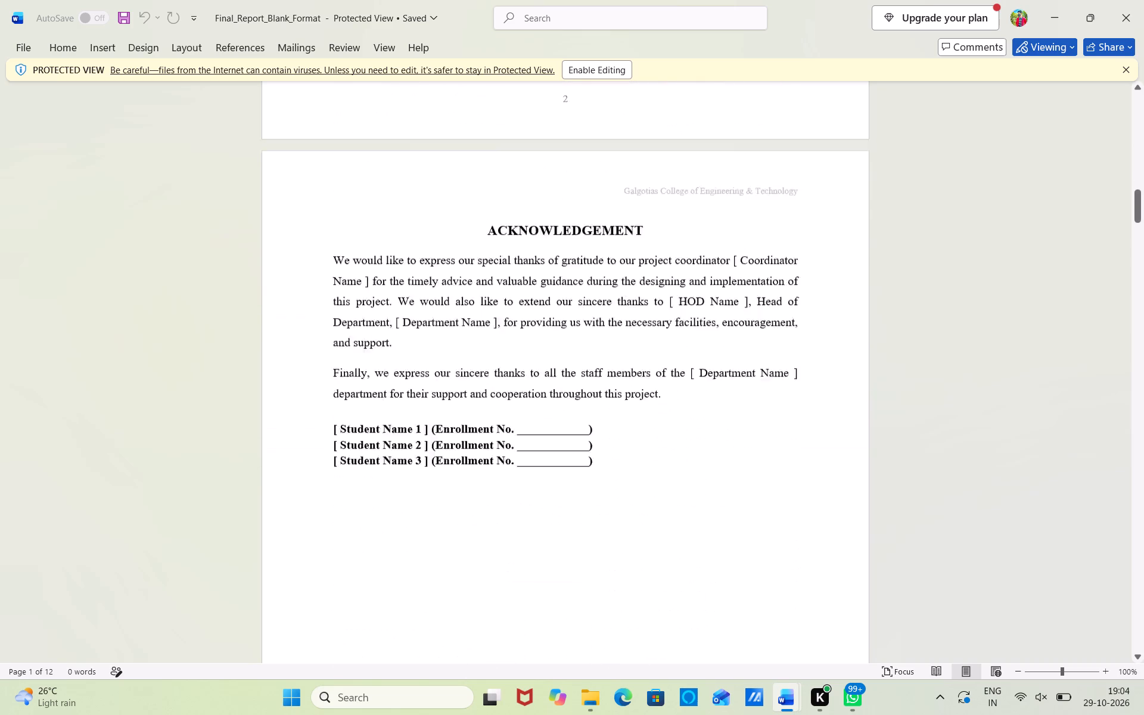
scroll(567, 313, down, 1)
scroll(467, 337, down, 2)
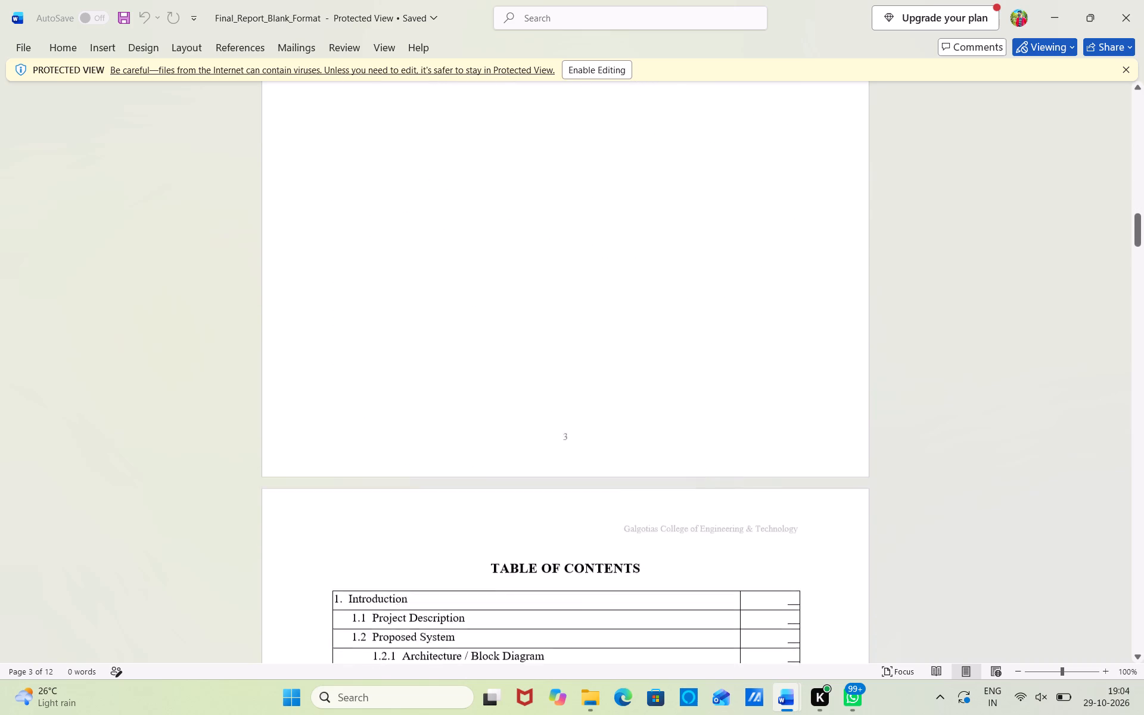
scroll(467, 337, down, 5)
scroll(467, 337, up, 1)
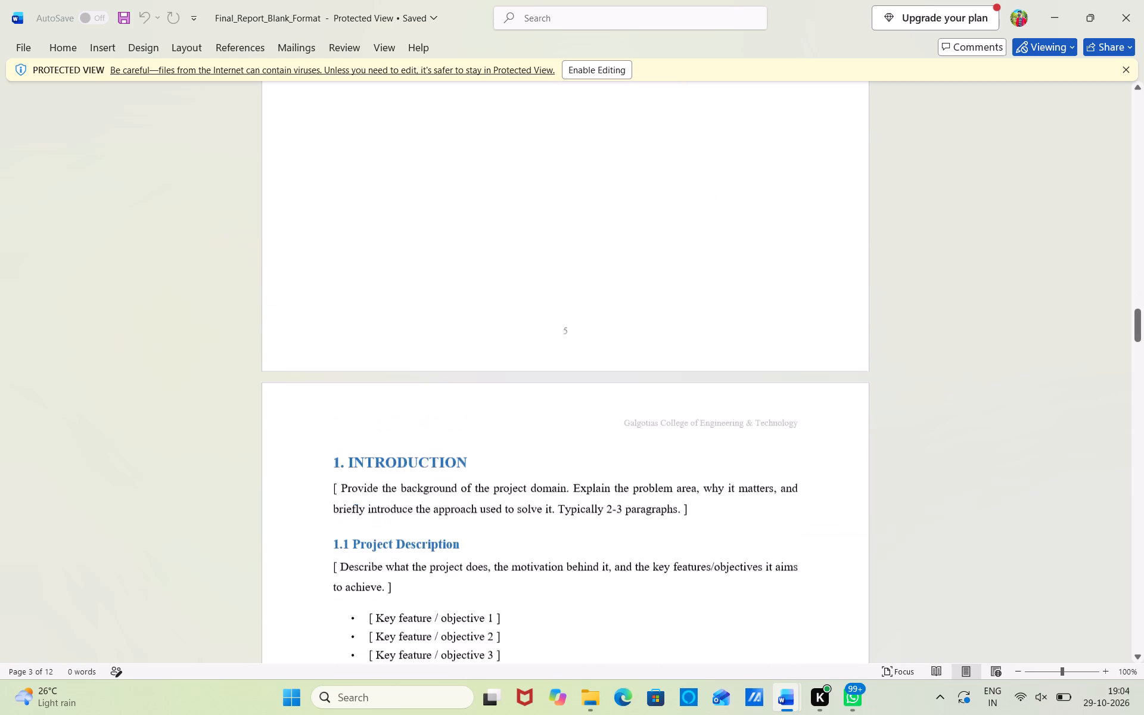
scroll(467, 337, up, 1)
ctrl+scroll(464, 335, up, 1)
ctrl+scroll(464, 335, down, 1)
ctrl+scroll(464, 335, up, 1)
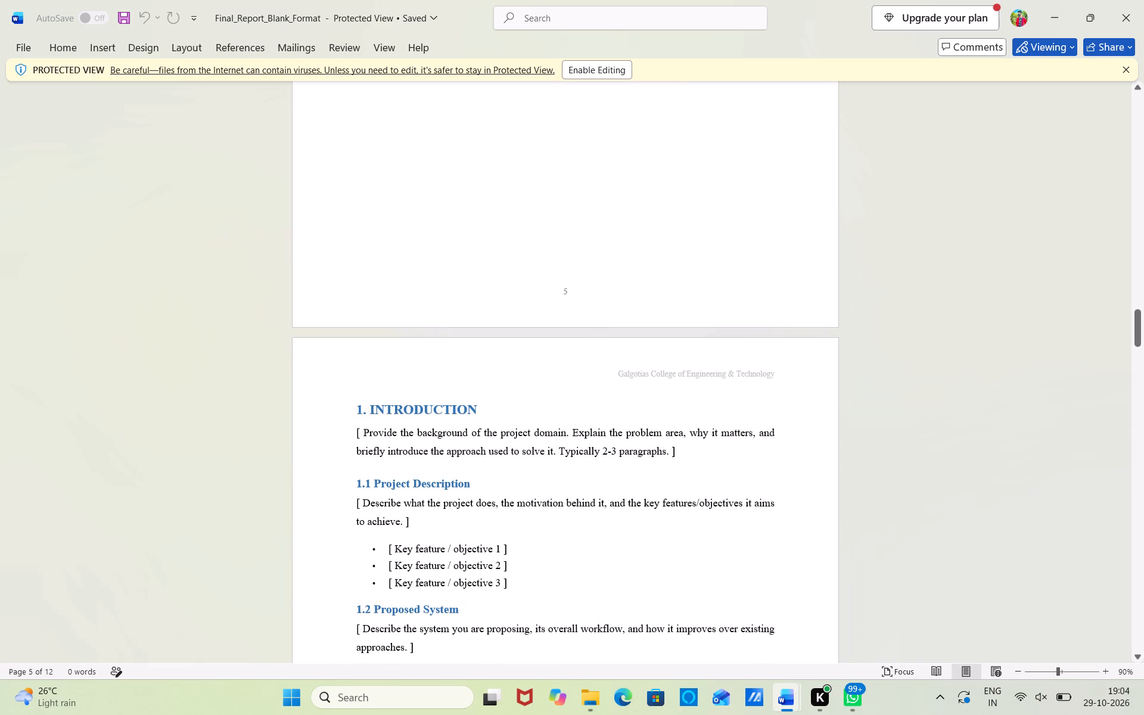
scroll(464, 335, up, 2)
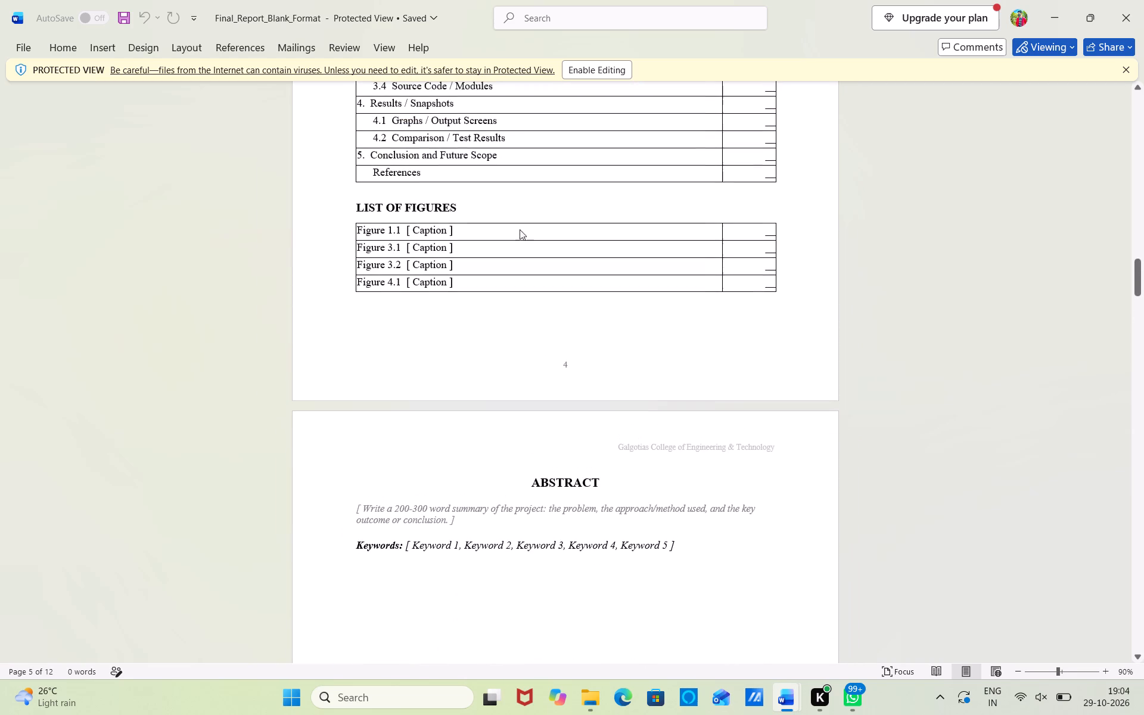
Enable editing of the protected Final_Report_Blank_Format document.
click(588, 74)
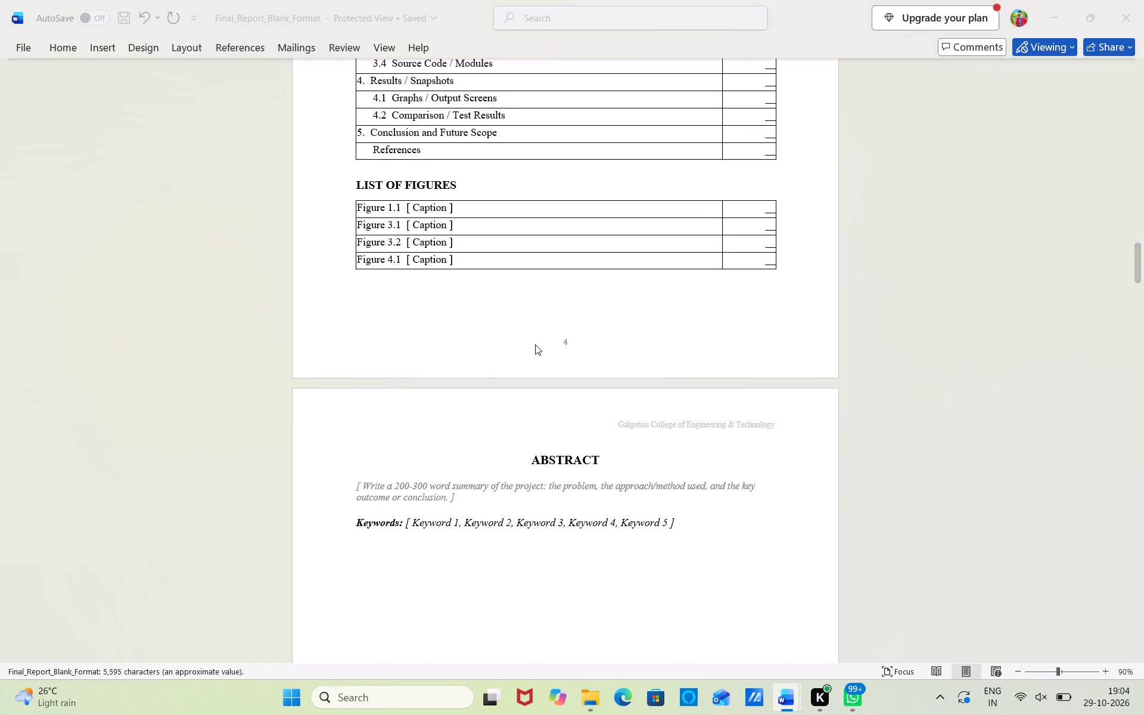
Delete the text "Student Name 1" inside the brackets of the first student line on the title page.
scroll(535, 344, up, 2)
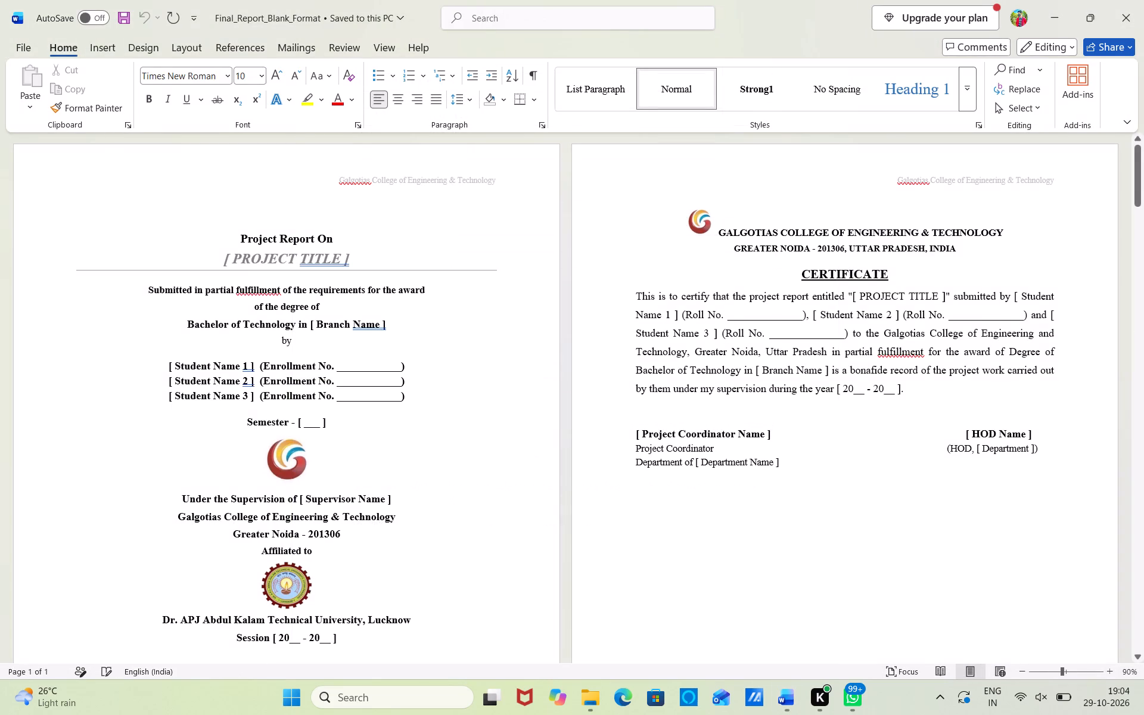
scroll(535, 344, down, 1)
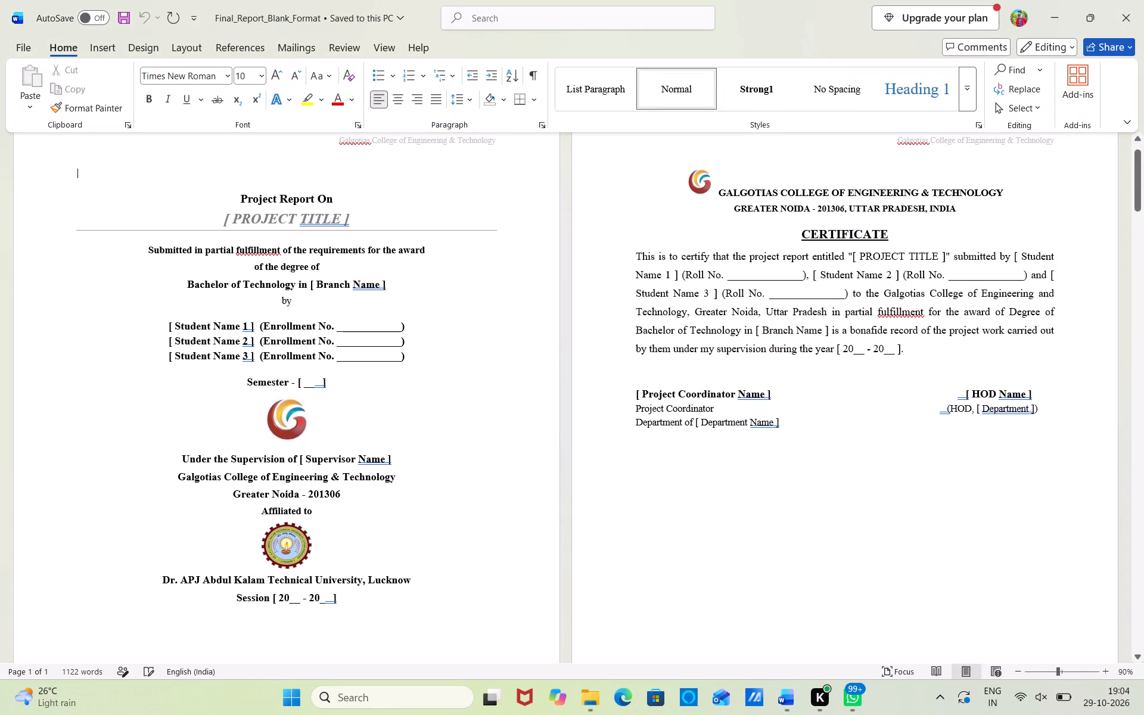
click(251, 327)
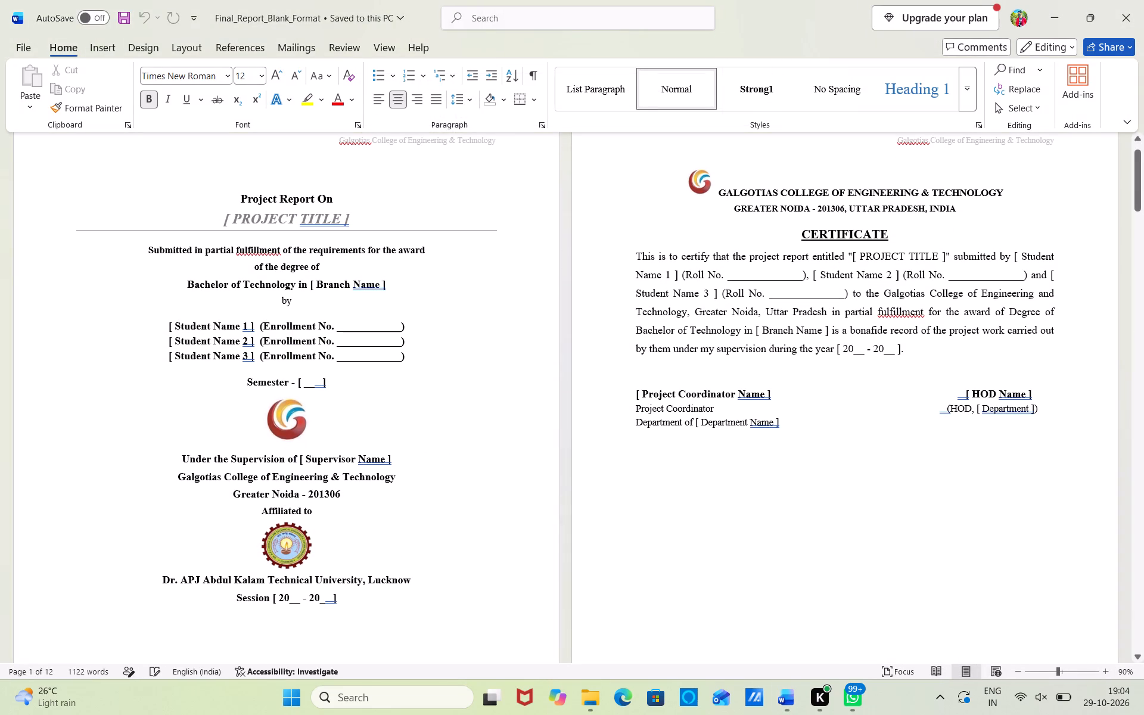
key(BackSpace)
key(BackSpace)
key(BackSpace)
key(BackSpace)
key(BackSpace)
key(BackSpace)
key(BackSpace)
key(BackSpace)
key(BackSpace)
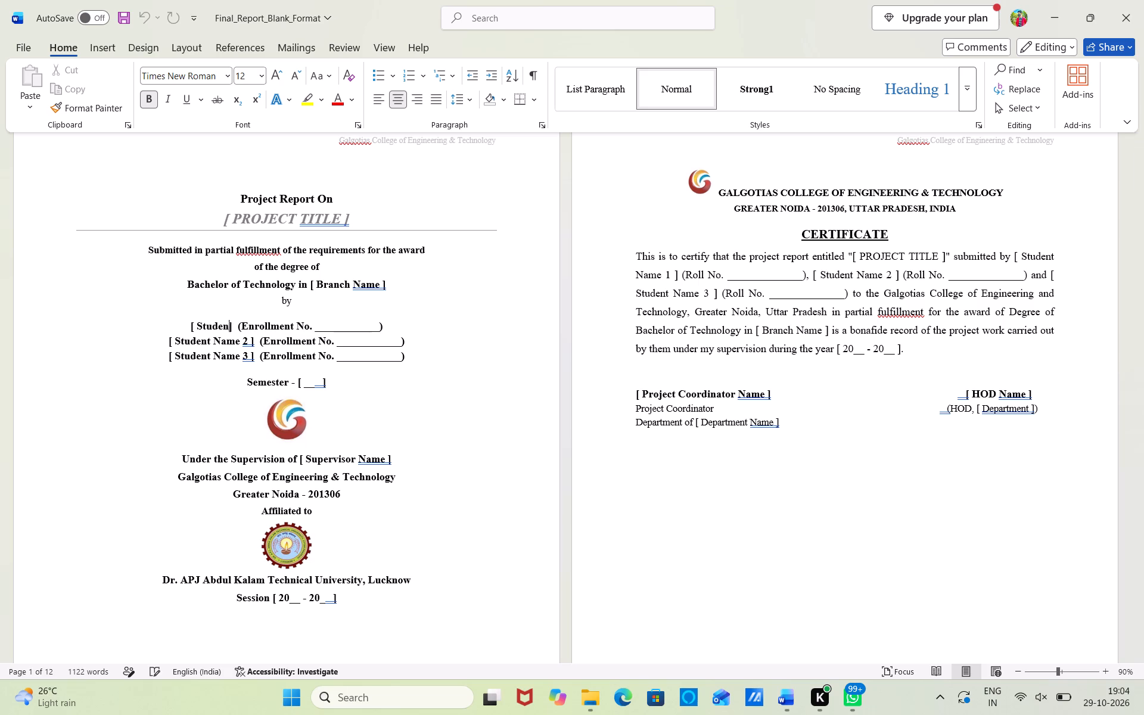
key(BackSpace)
key(BackSpace)
key(BackSpace)
key(BackSpace)
key(BackSpace)
key(BackSpace)
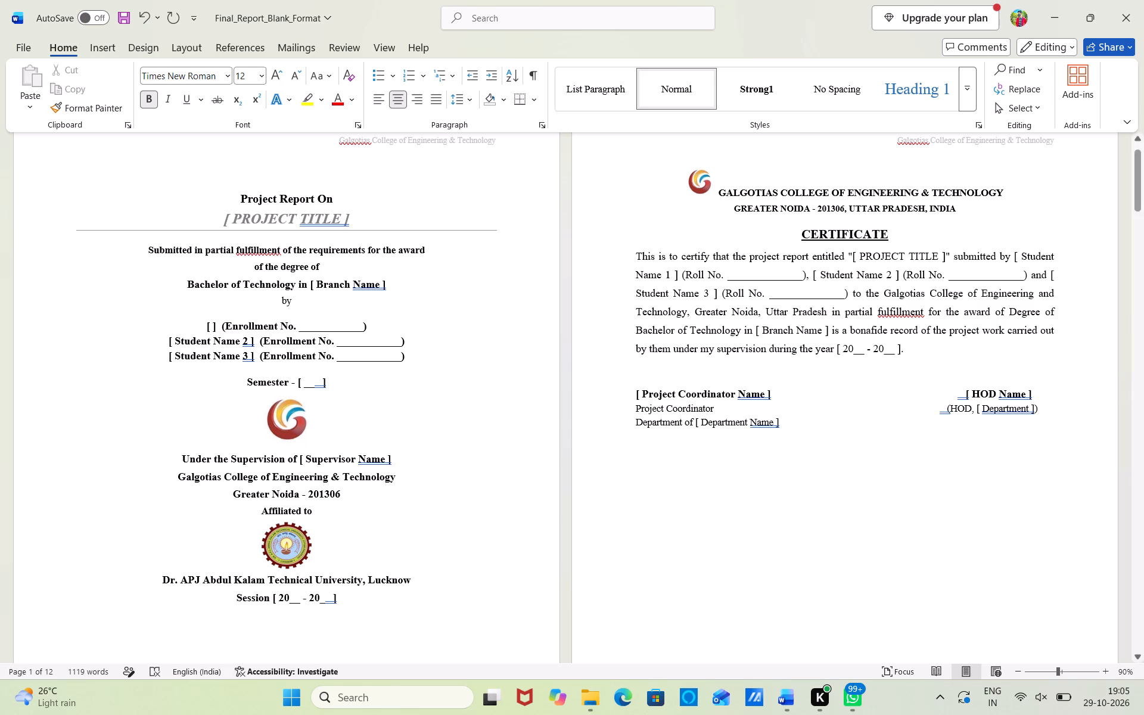
Shrink the template to a floating window over the aadhireport document and bring that report's title page into view behind it.
click(1077, 18)
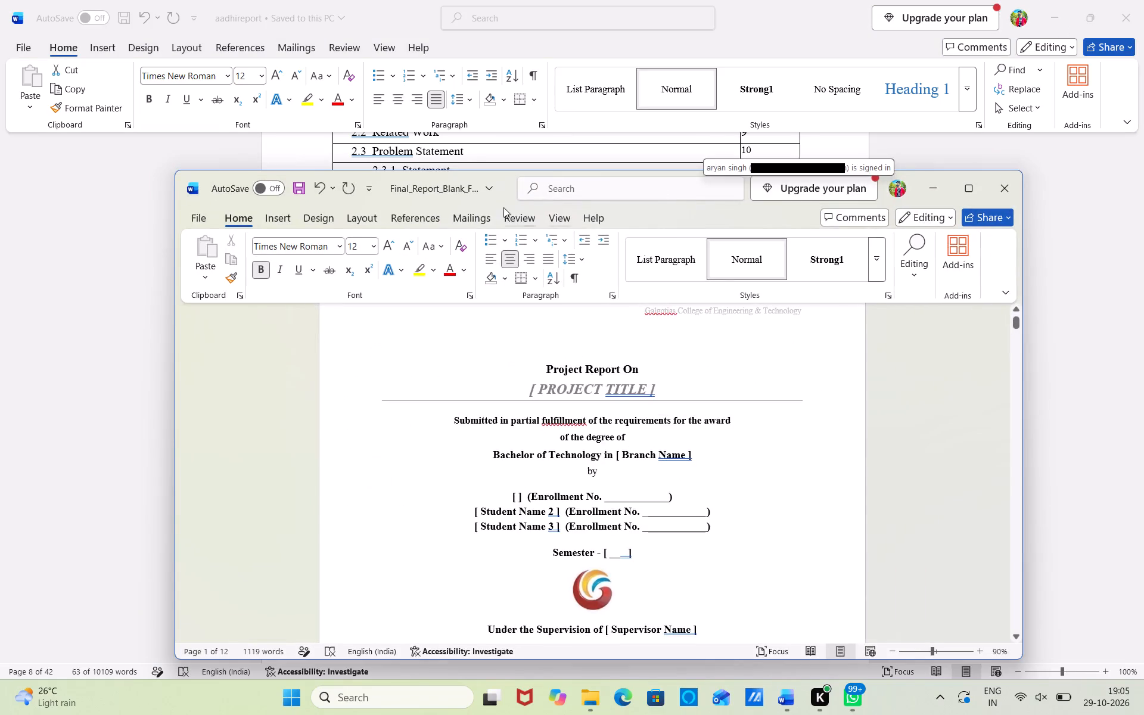
drag(590, 212, 619, 233)
drag(619, 233, 478, 222)
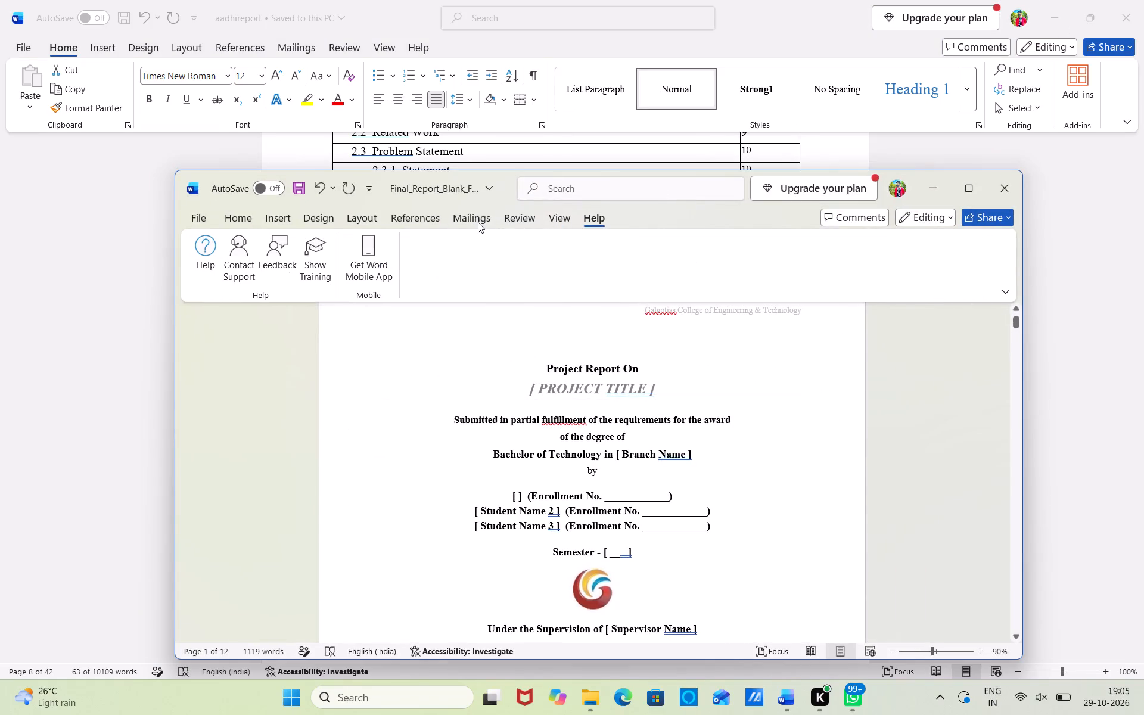
drag(491, 177, 611, 269)
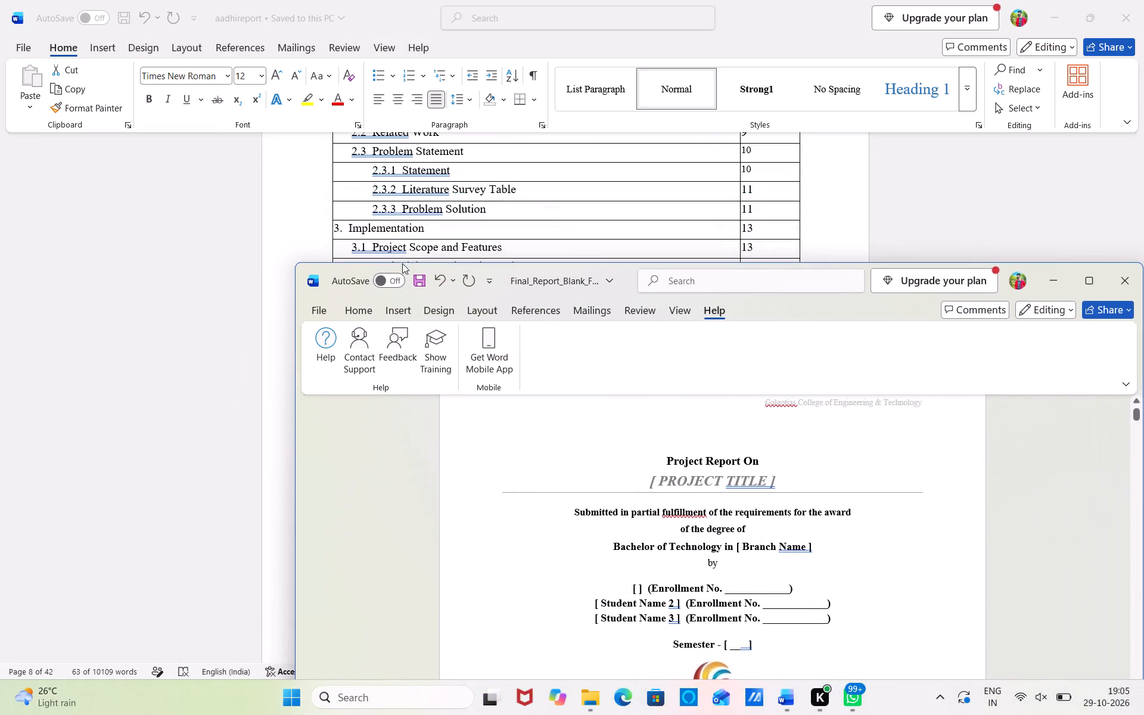
scroll(169, 235, up, 19)
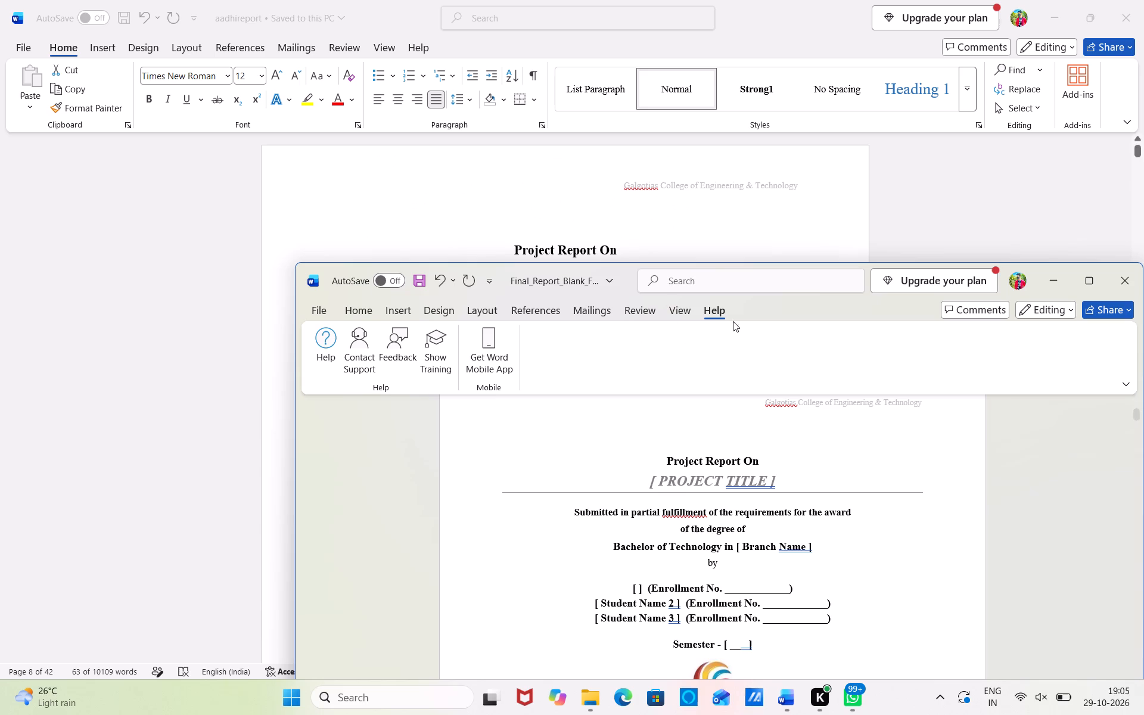
drag(820, 266, 359, 434)
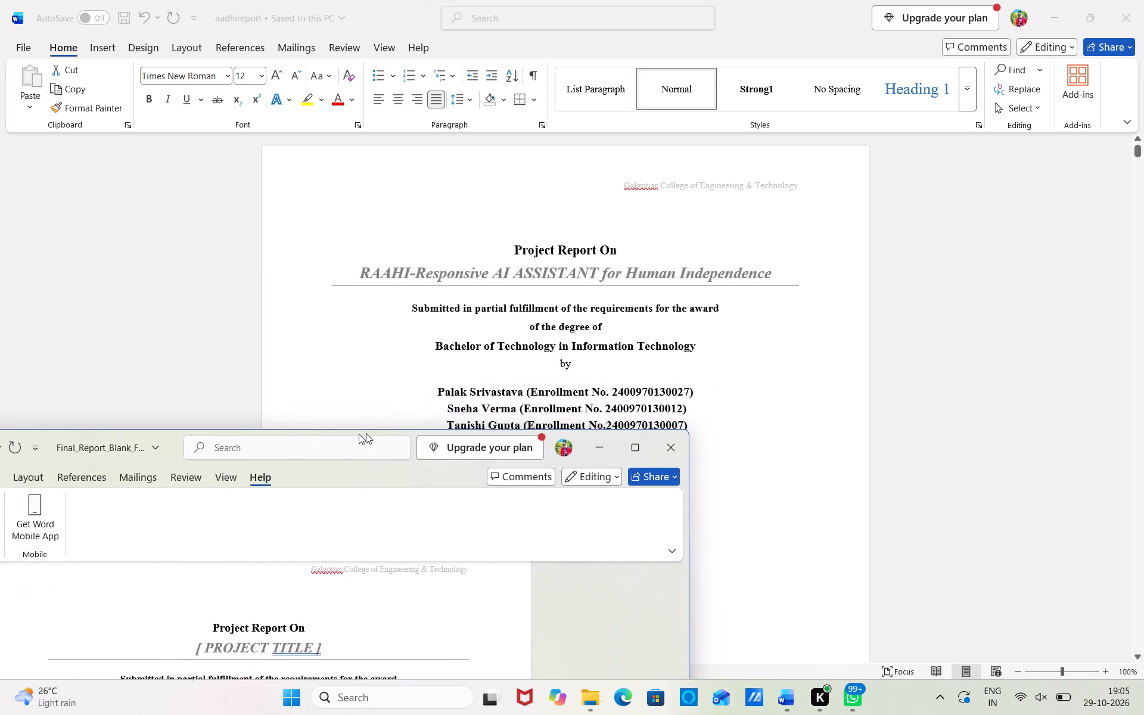
drag(359, 434, 654, 166)
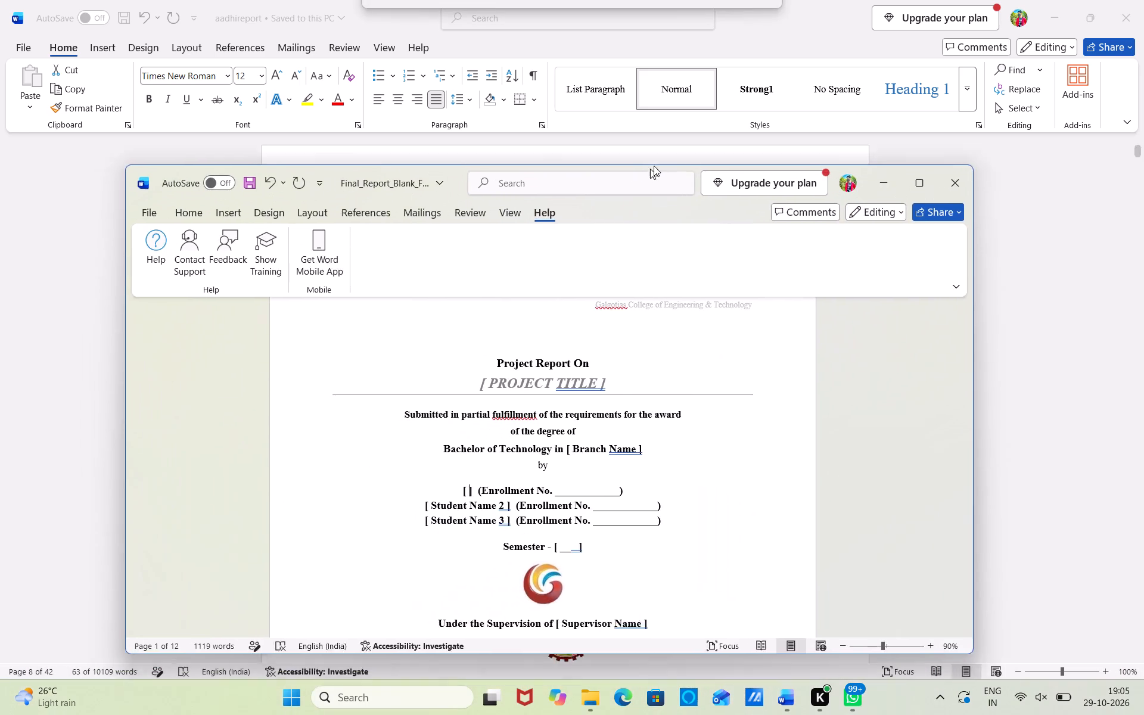
drag(654, 166, 705, 103)
Replace the empty brackets on the template's first student line with the first student's name.
click(528, 431)
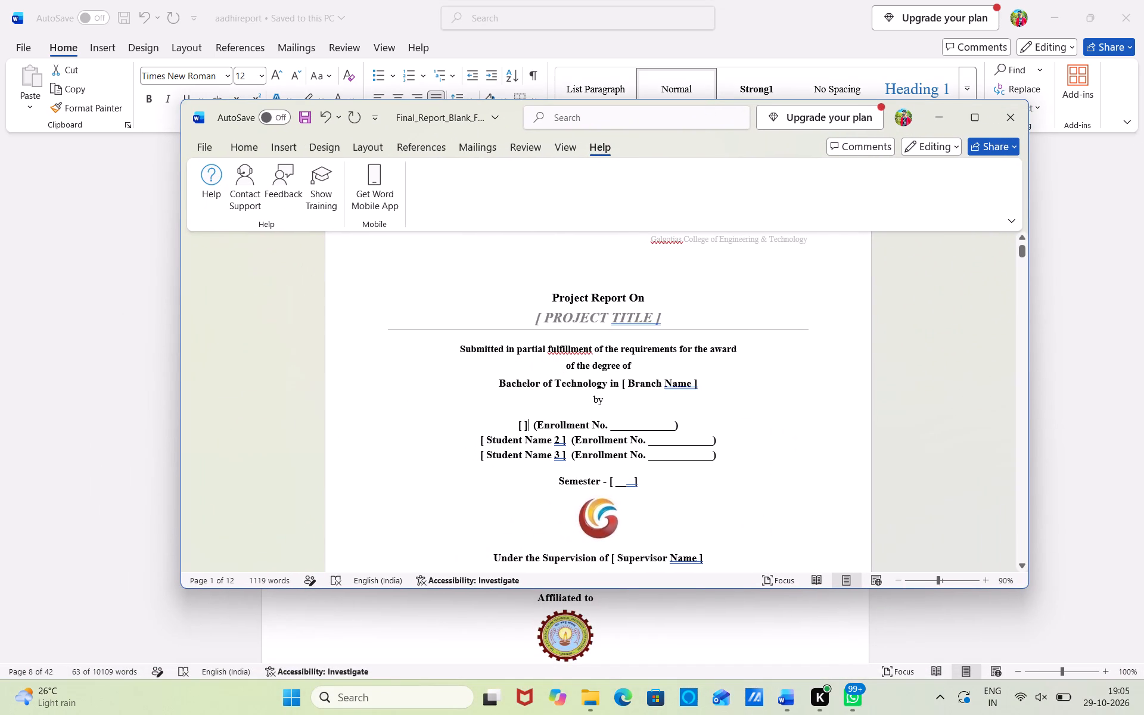
key(BackSpace)
key(BackSpace)
key(BackSpace)
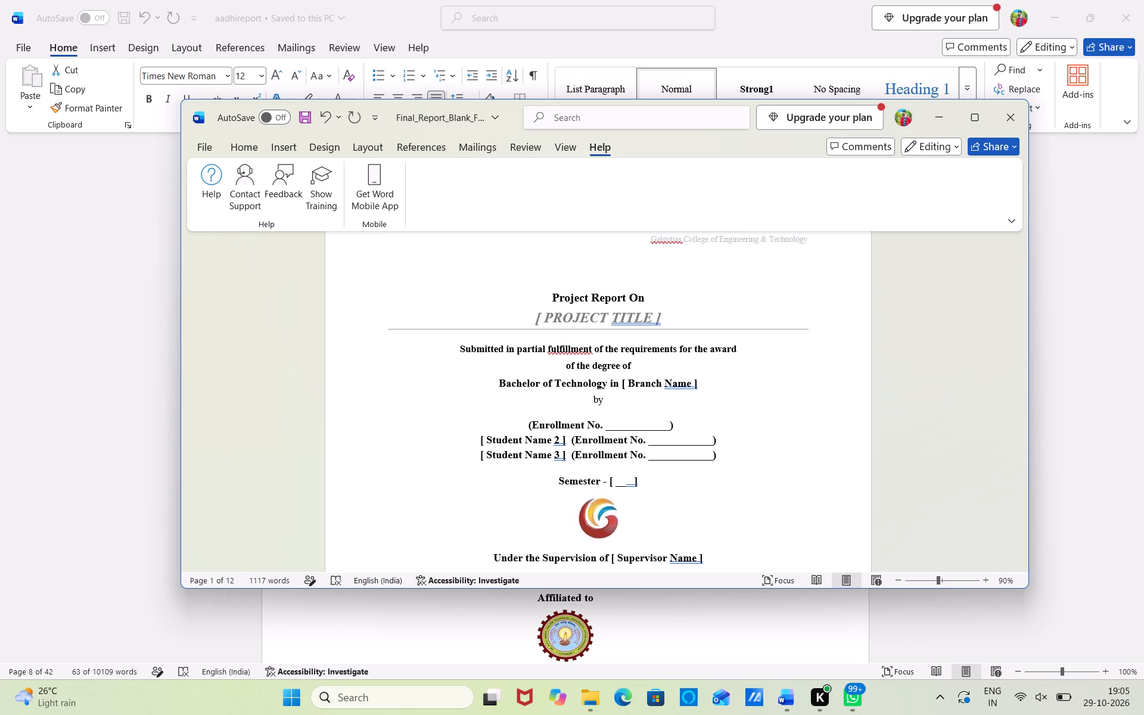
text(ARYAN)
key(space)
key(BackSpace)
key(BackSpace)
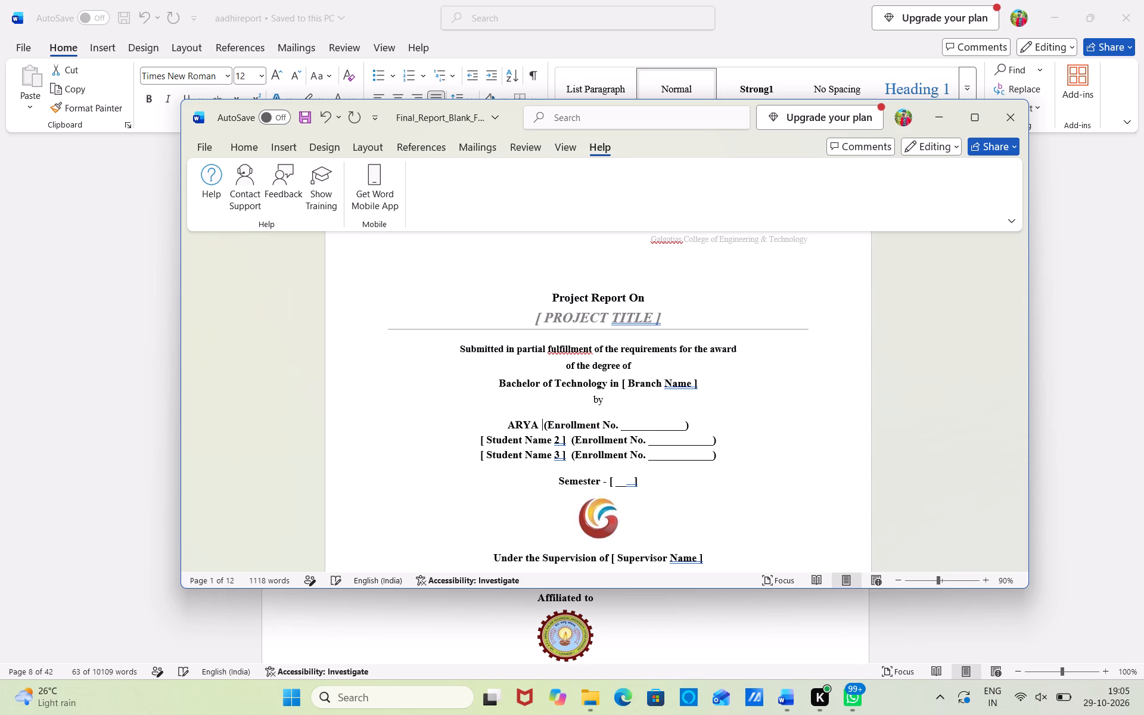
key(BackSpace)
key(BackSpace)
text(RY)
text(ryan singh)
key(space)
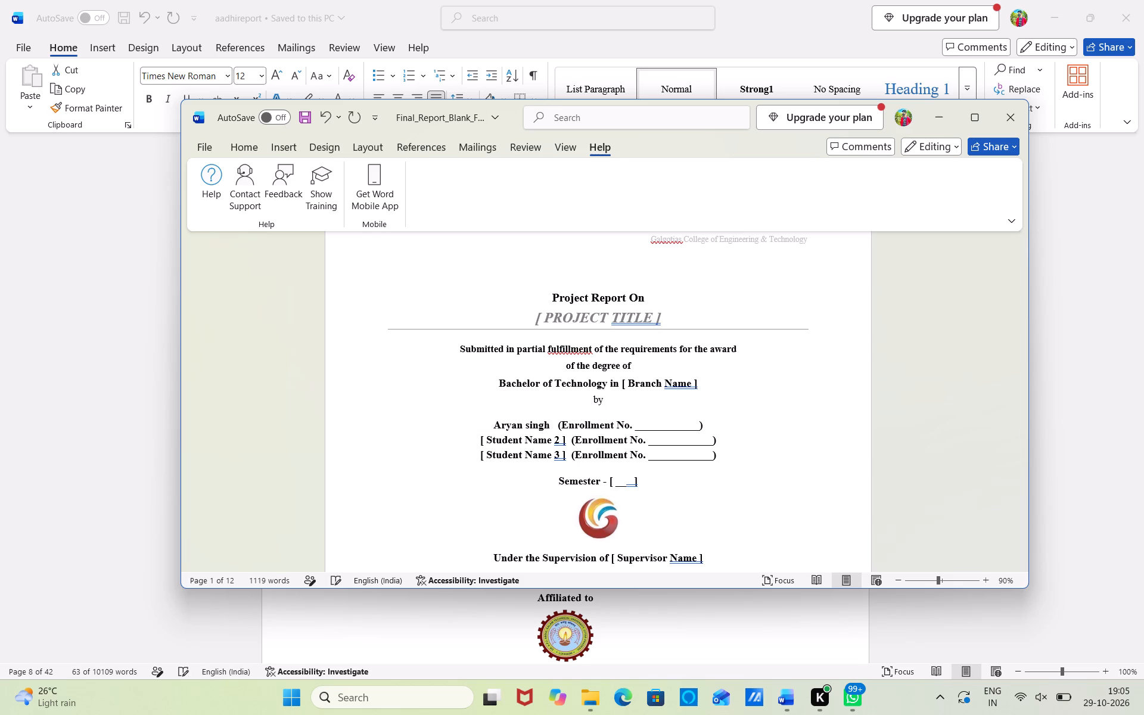
Enter the first student's enrollment number after "Enrollment No." on the first student line.
click(636, 426)
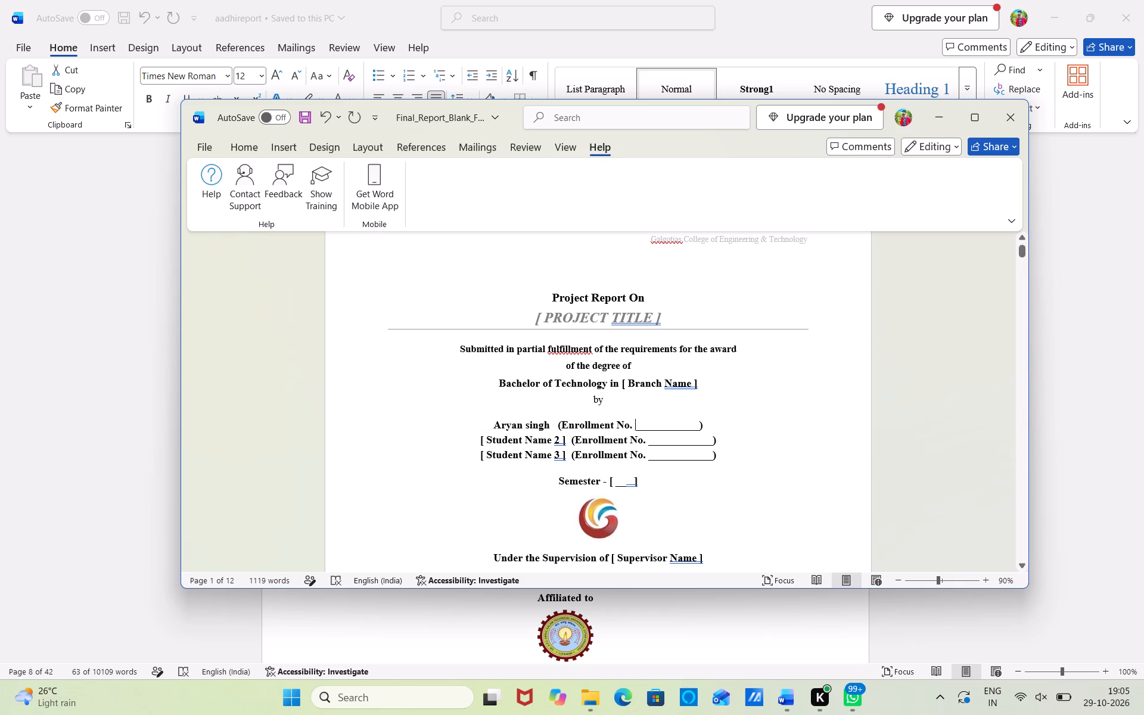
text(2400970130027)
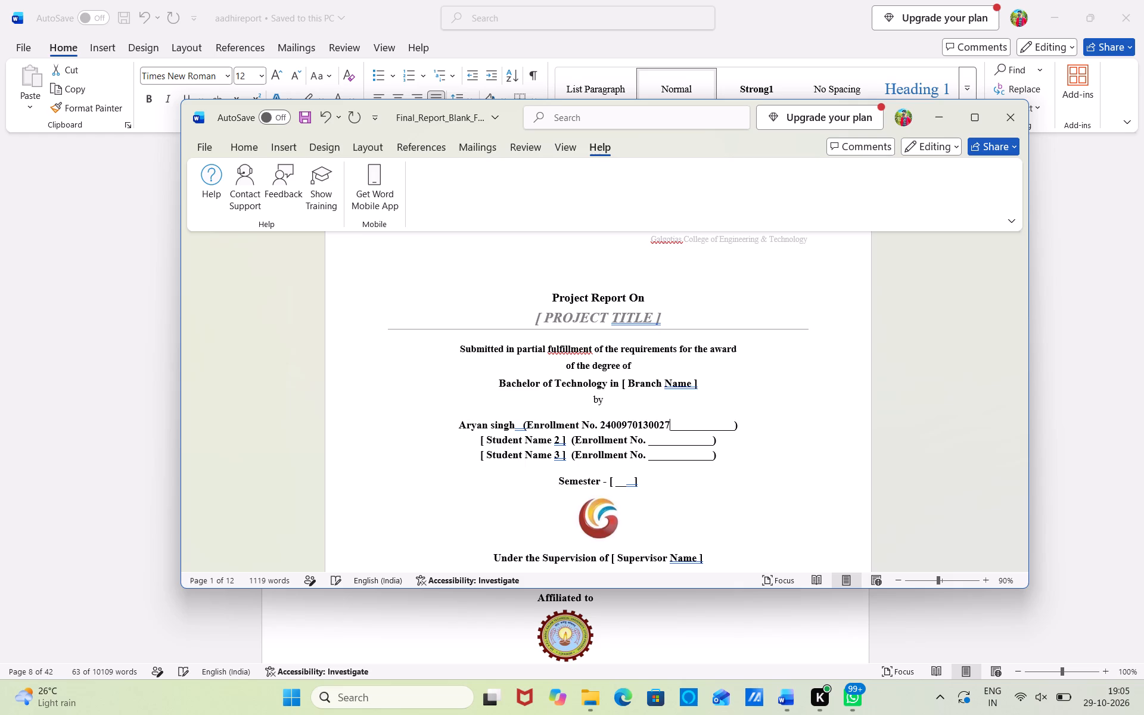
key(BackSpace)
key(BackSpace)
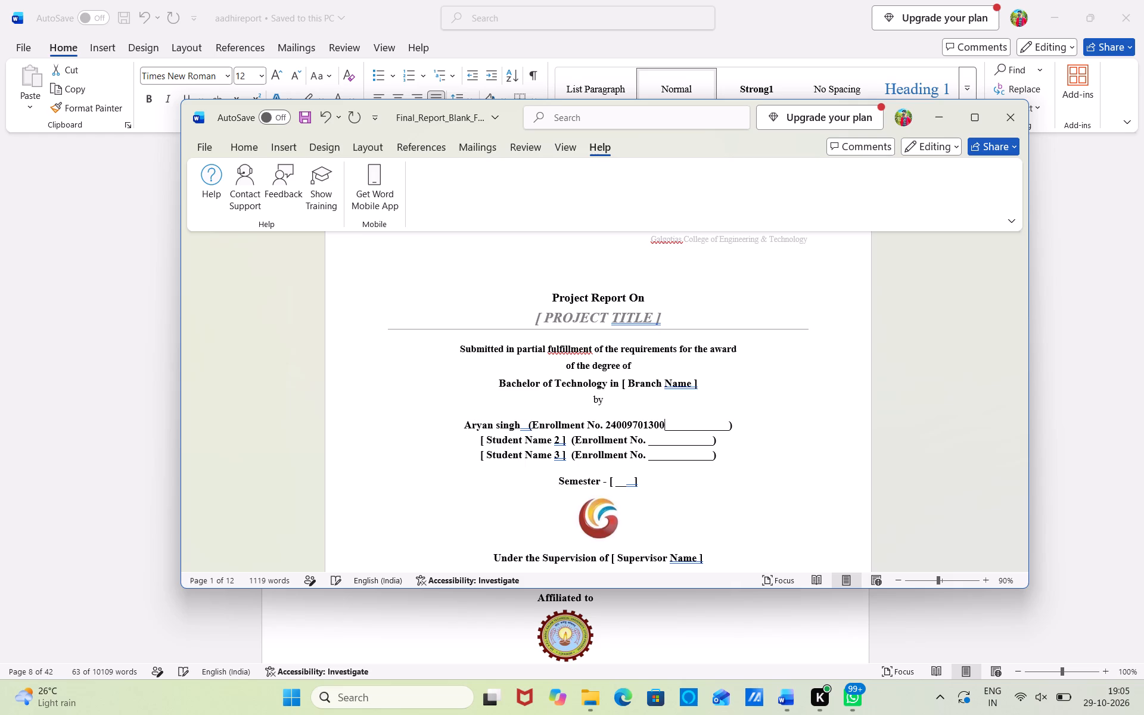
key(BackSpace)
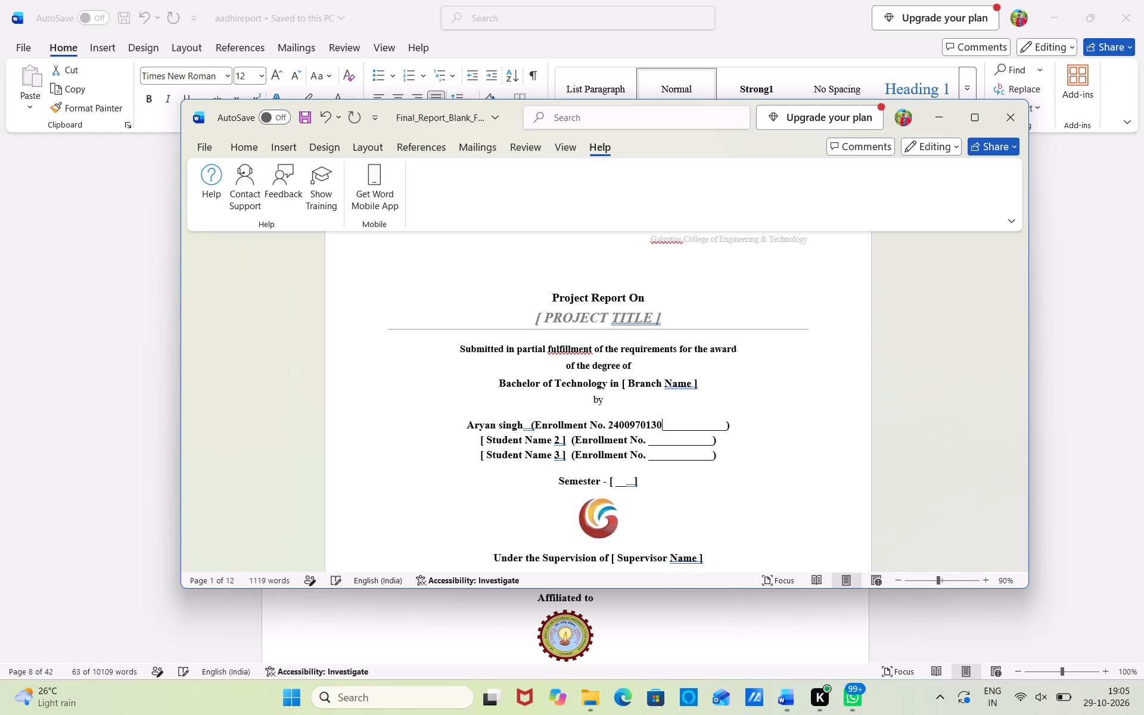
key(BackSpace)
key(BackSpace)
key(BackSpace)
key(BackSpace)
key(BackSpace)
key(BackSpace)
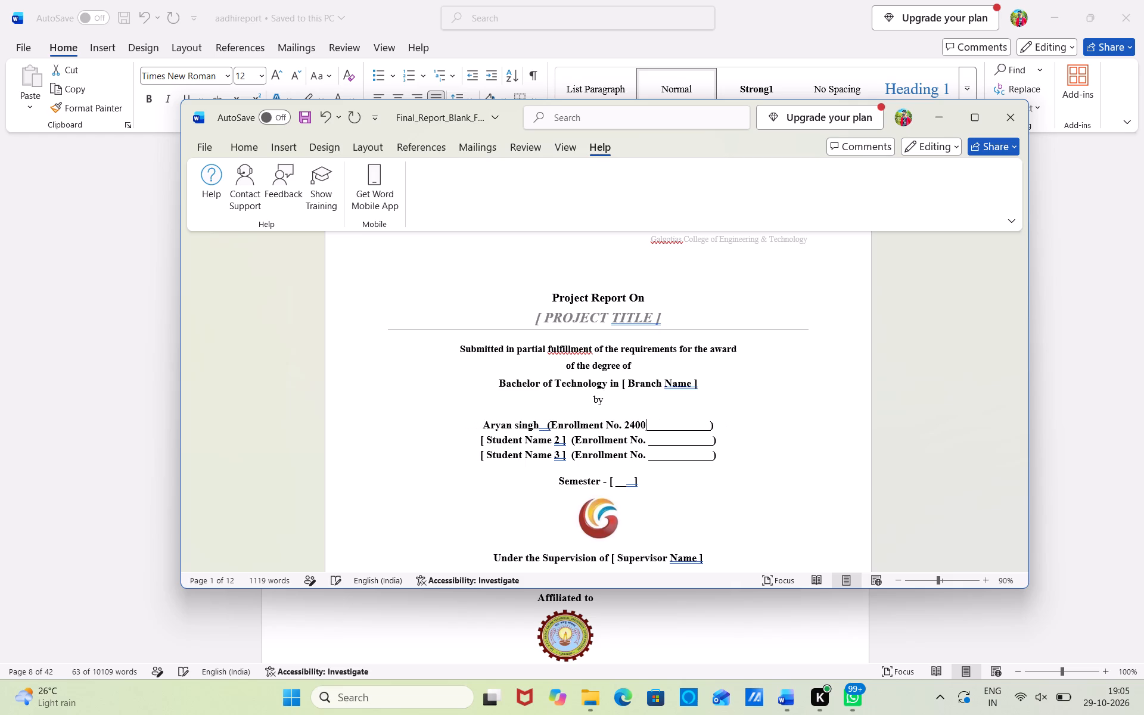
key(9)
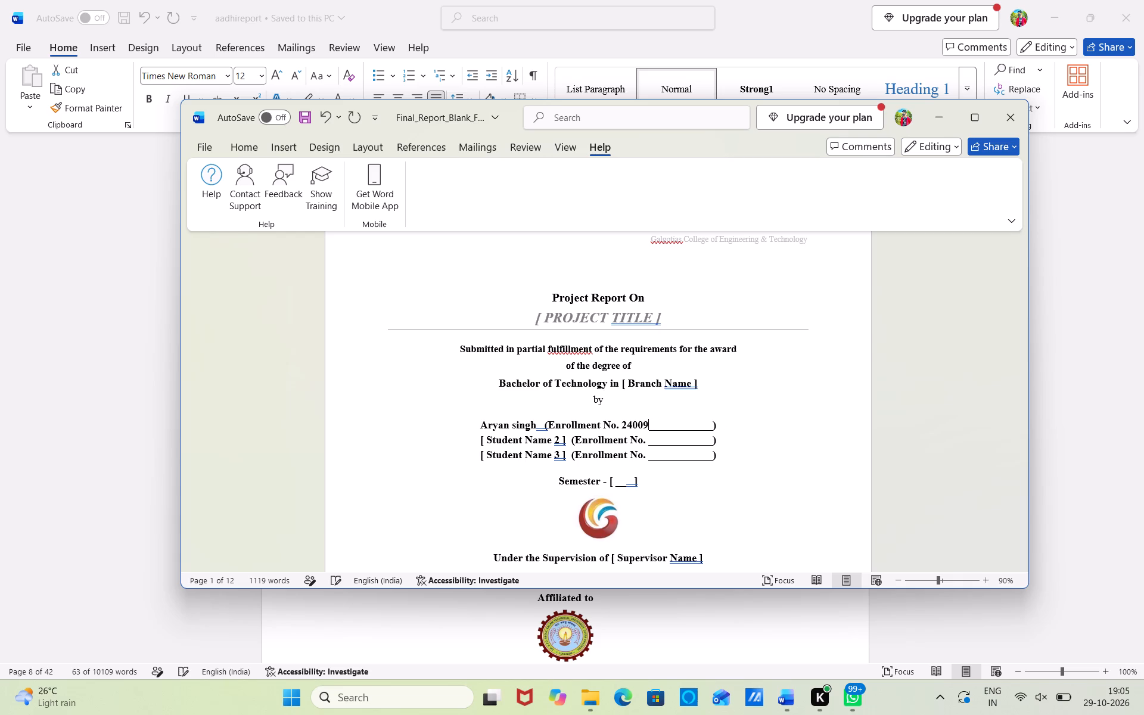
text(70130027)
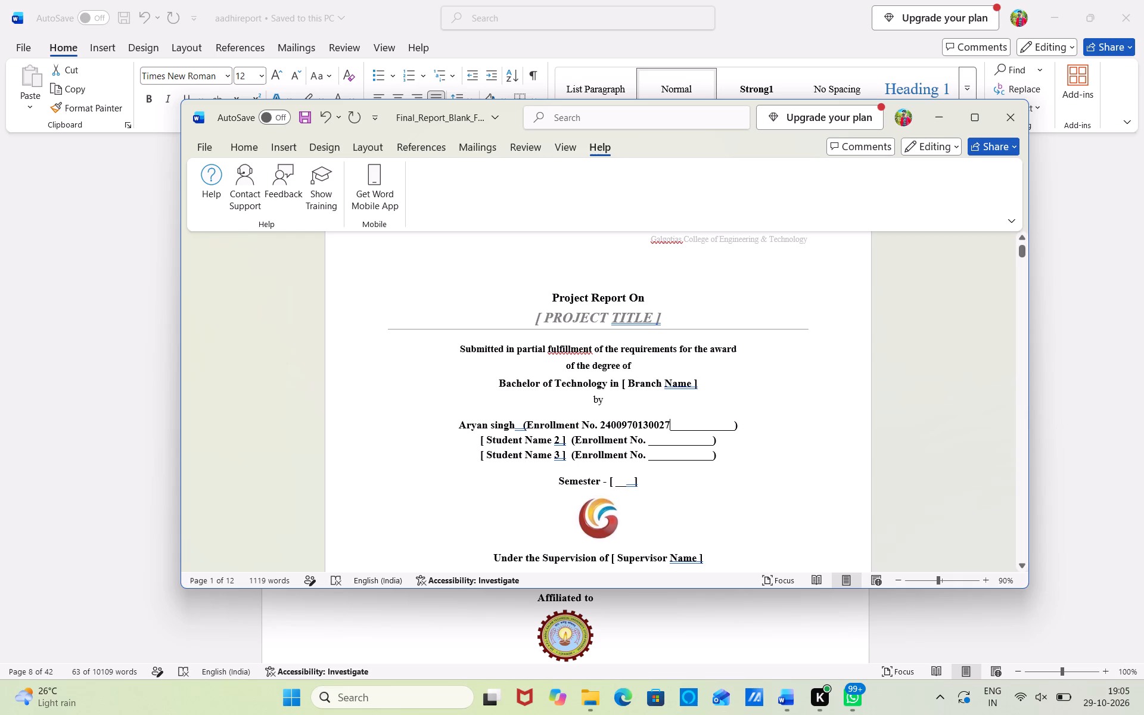
Remove the leftover blank underline between the first student's enrollment number and the closing parenthesis.
click(733, 424)
key(BackSpace)
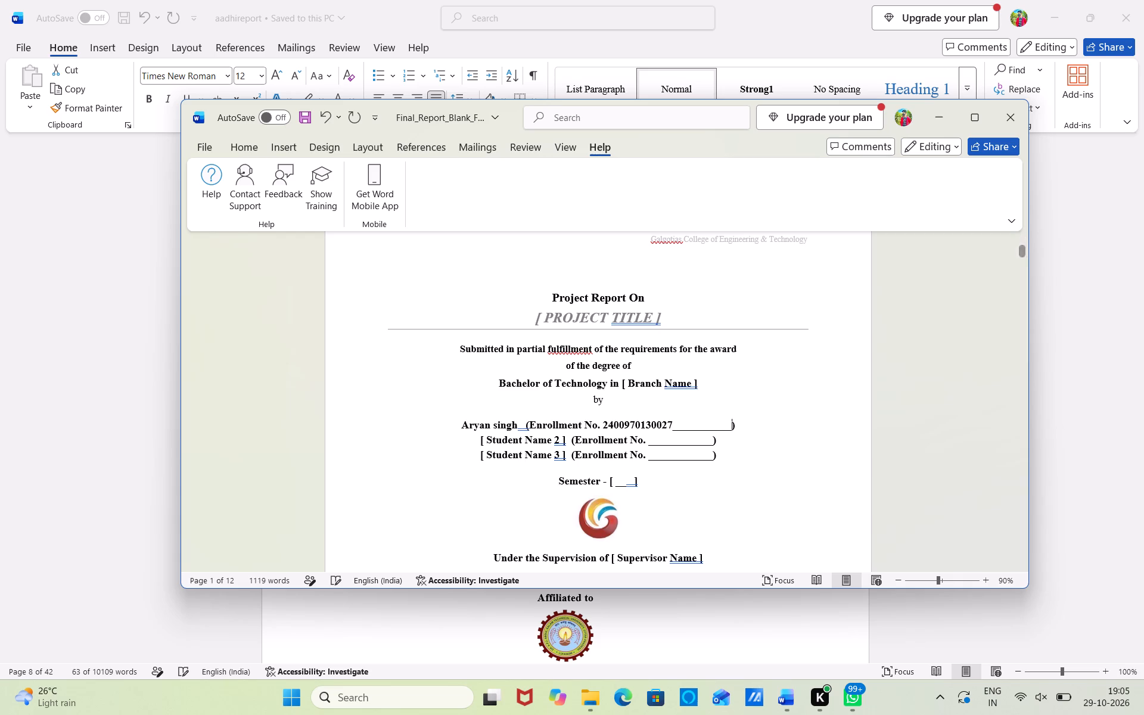
key(BackSpace)
key(BackSpace)
key(BackSpace)
key(BackSpace)
key(BackSpace)
key(BackSpace)
key(BackSpace)
key(BackSpace)
key(BackSpace)
key(BackSpace)
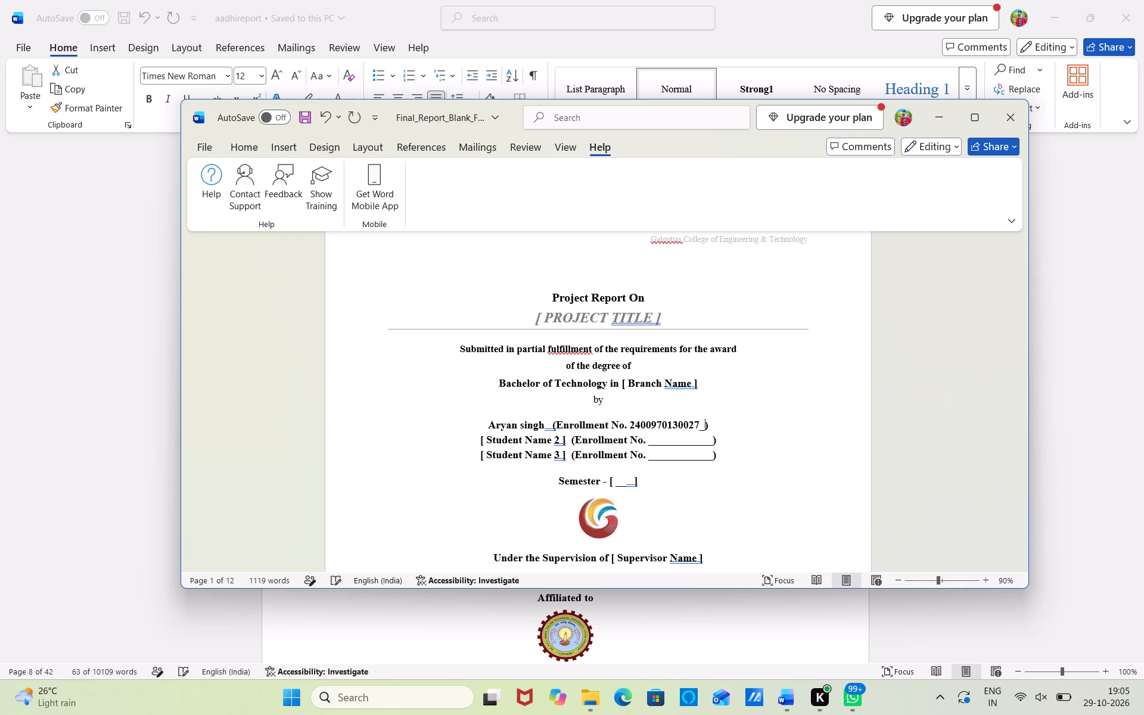
key(BackSpace)
key(BackSpace)
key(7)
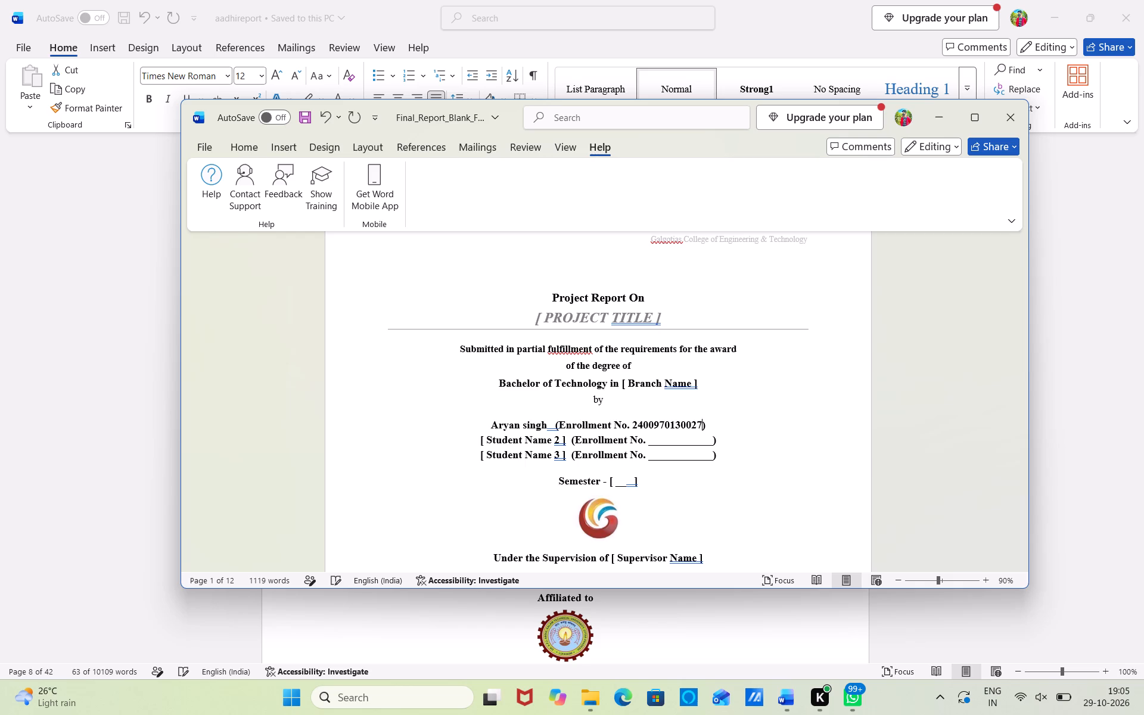
Replace the "[ Student Name 2 ]" placeholder on the title page with the second student's name.
click(568, 443)
key(BackSpace)
key(BackSpace)
key(BackSpace)
key(BackSpace)
key(BackSpace)
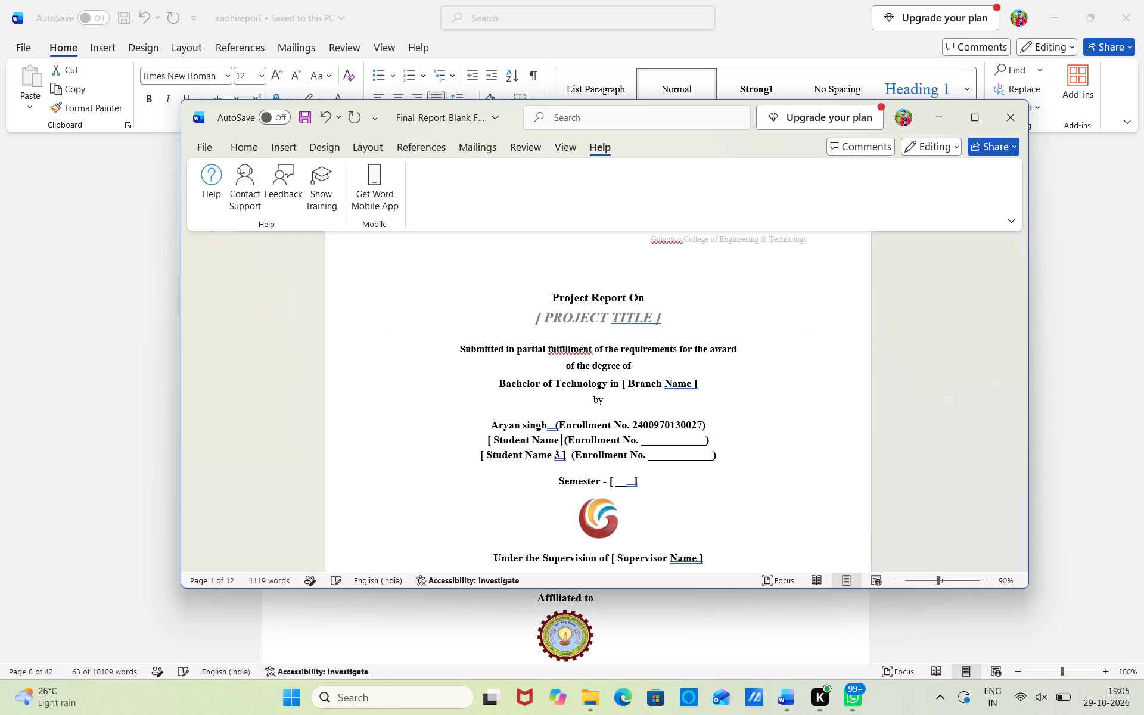
key(BackSpace)
key(BackSpace)
key(BackSpace)
key(BackSpace)
key(BackSpace)
key(BackSpace)
key(BackSpace)
key(BackSpace)
key(BackSpace)
key(BackSpace)
key(BackSpace)
key(BackSpace)
key(BackSpace)
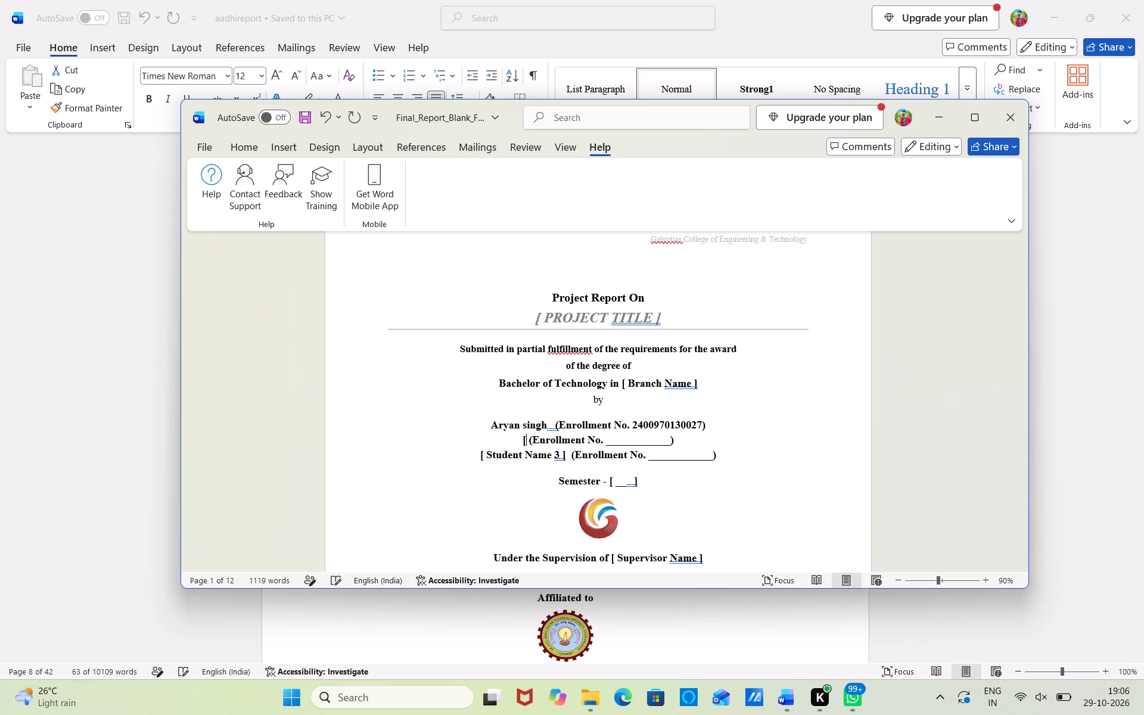
key(BackSpace)
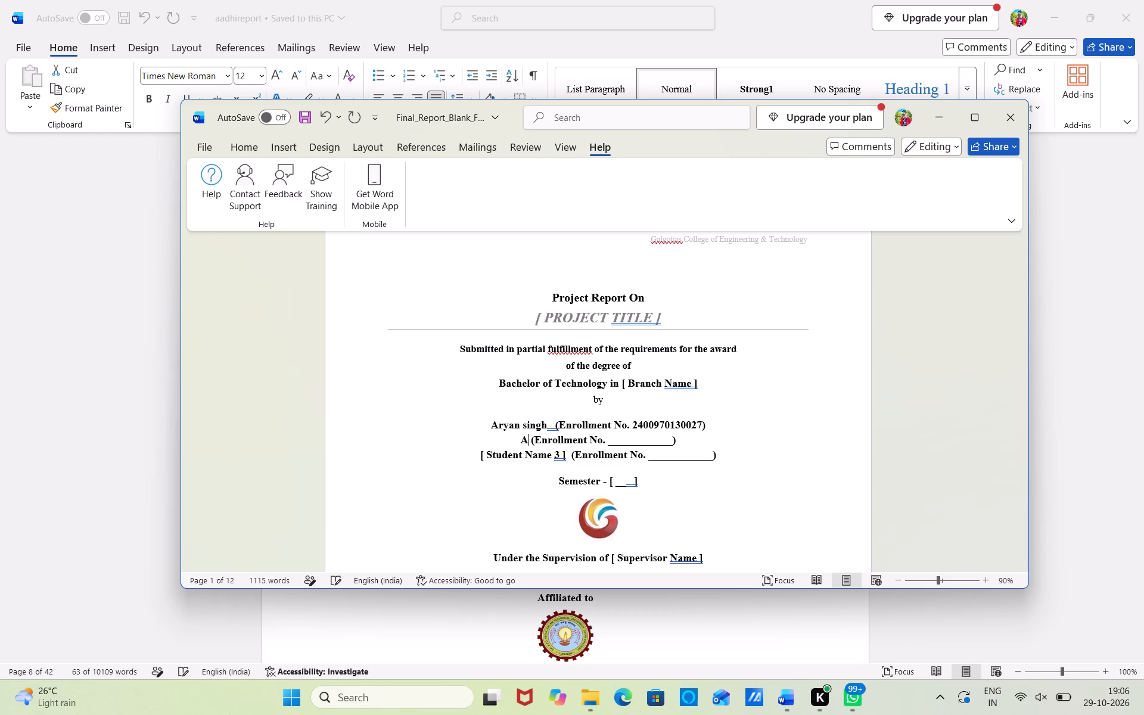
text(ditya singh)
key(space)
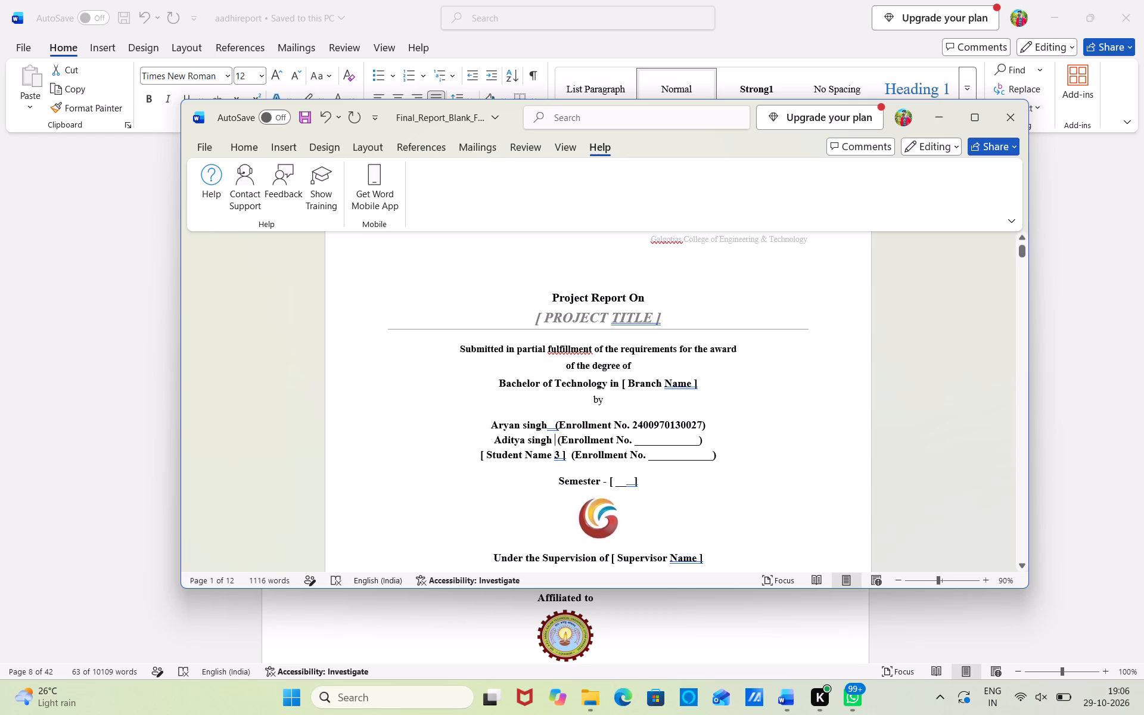
Enter the second student's enrollment number after "Enrollment No." on the second student line.
click(636, 439)
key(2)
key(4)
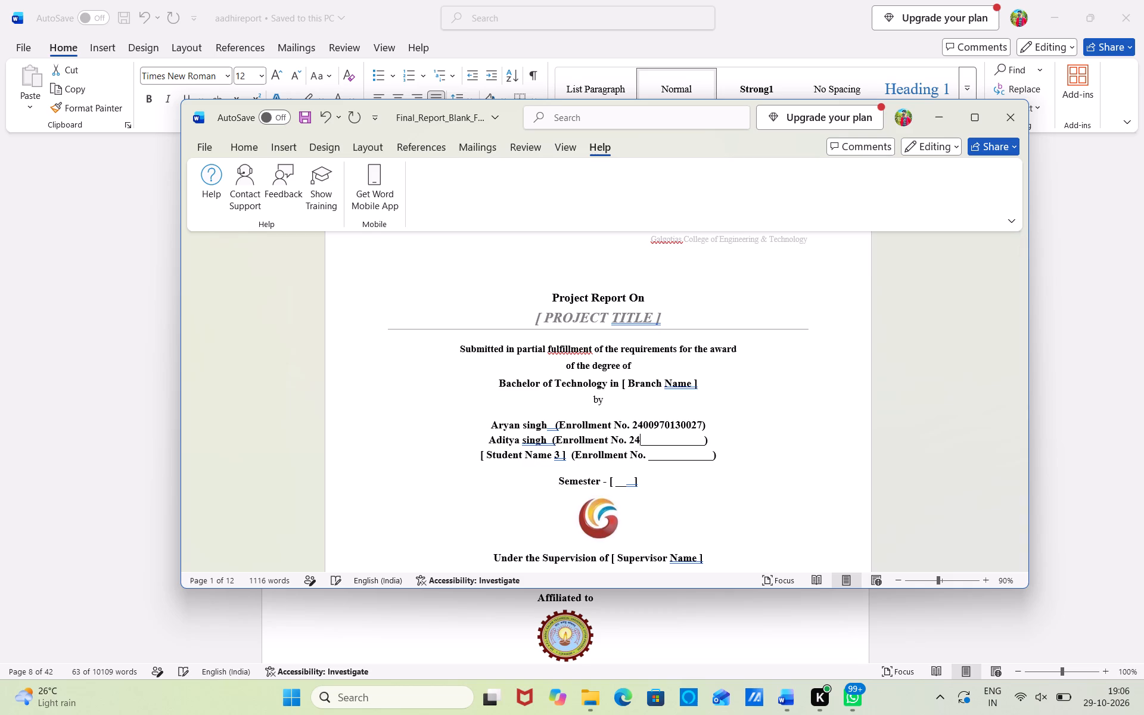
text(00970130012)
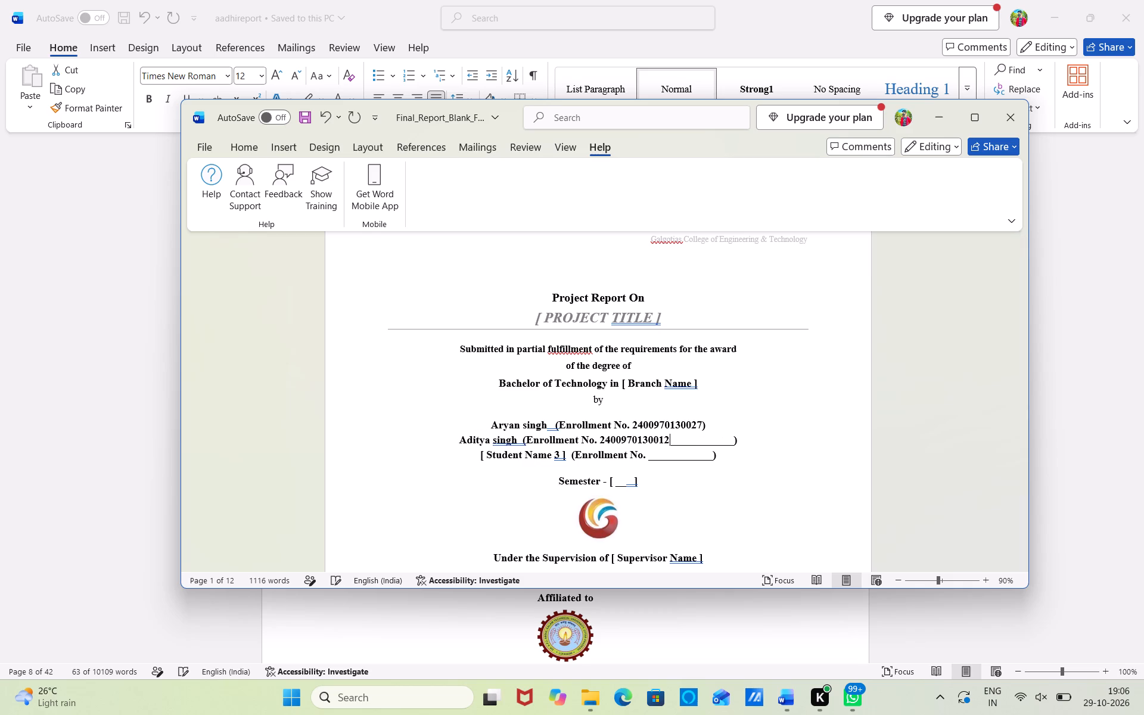
Remove the leftover blank underline between the second student's enrollment number and the closing parenthesis.
click(730, 443)
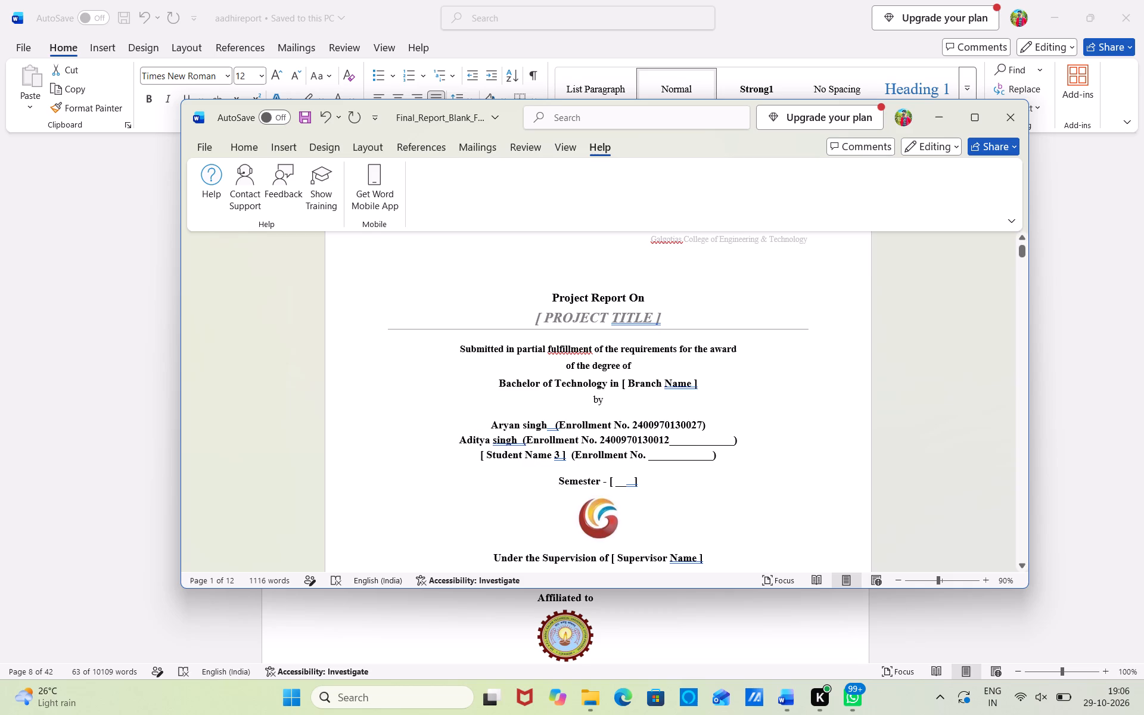
click(733, 444)
key(BackSpace)
key(BackSpace)
key(BackSpace)
key(BackSpace)
key(BackSpace)
key(BackSpace)
key(BackSpace)
key(BackSpace)
key(BackSpace)
key(BackSpace)
key(BackSpace)
key(BackSpace)
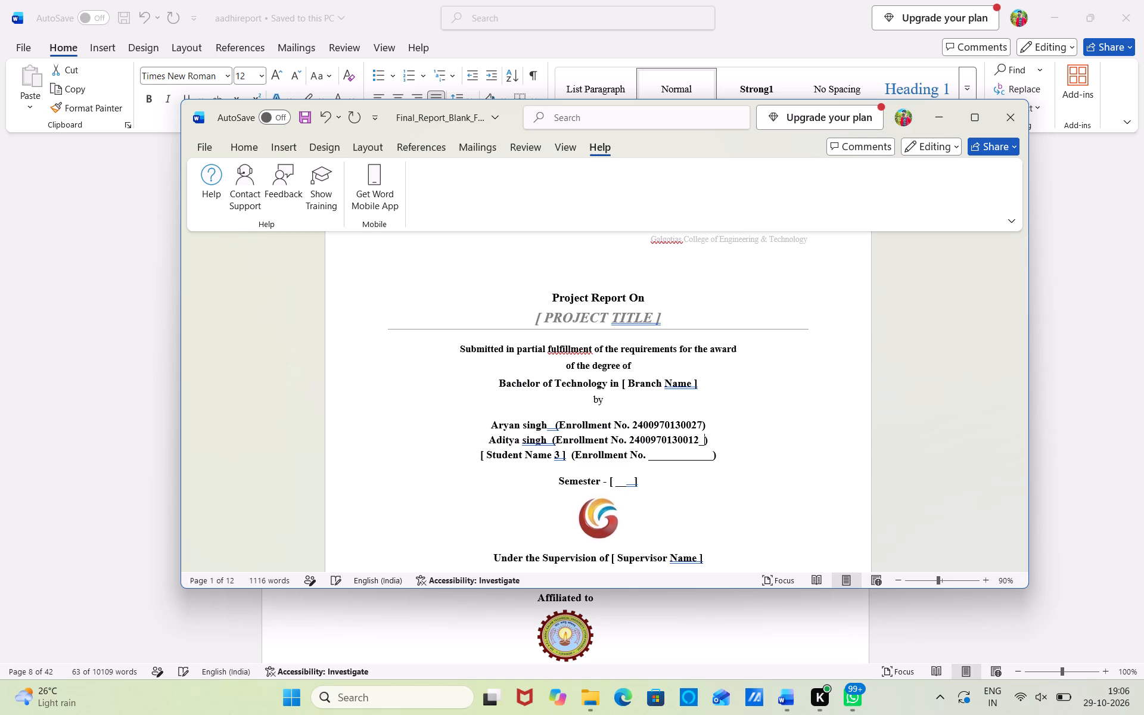
Delete the "[ Student Name 3 ]" placeholder from the third student line on the title page.
click(555, 452)
click(561, 455)
key(BackSpace)
key(BackSpace)
key(BackSpace)
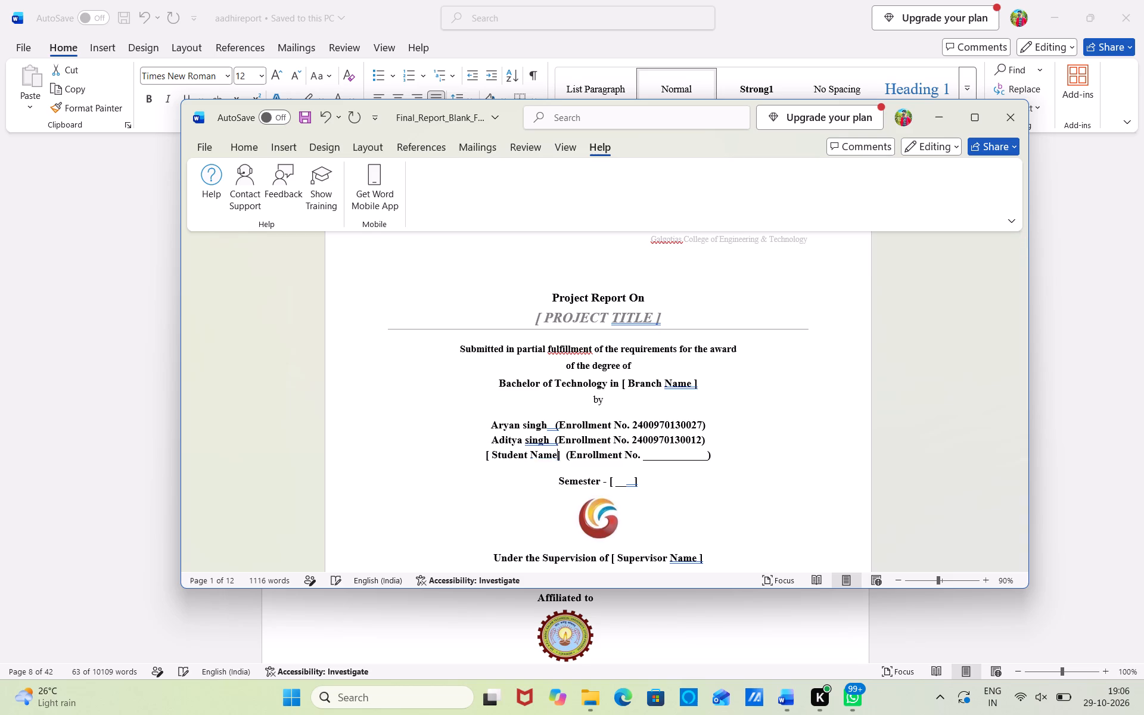
key(BackSpace)
key(BackSpace)
key(BackSpace)
key(BackSpace)
key(BackSpace)
key(BackSpace)
key(BackSpace)
key(BackSpace)
key(BackSpace)
key(BackSpace)
key(BackSpace)
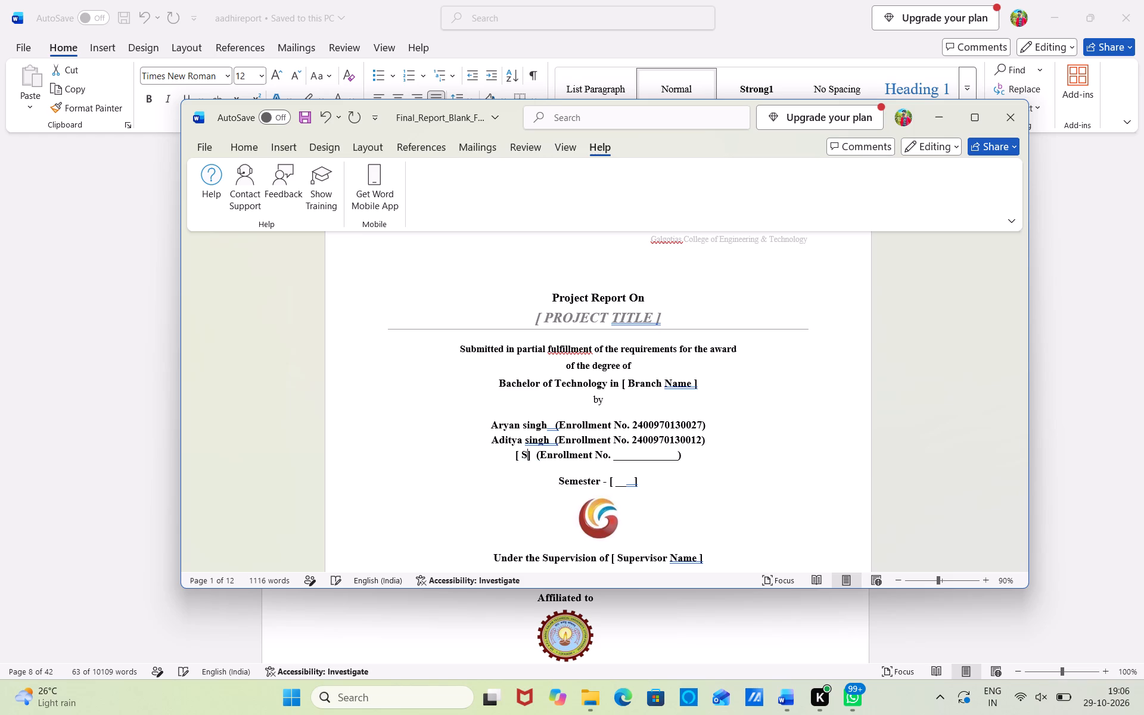
click(530, 458)
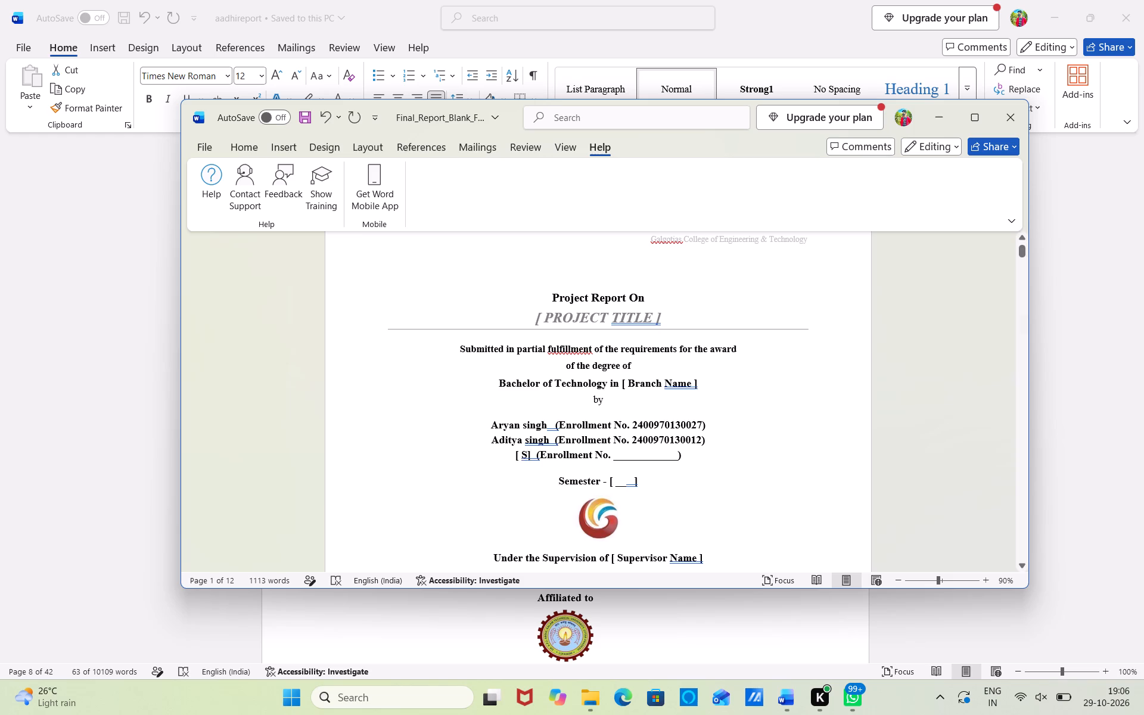
key(BackSpace)
key(BackSpace)
key(BackSpace)
key(BackSpace)
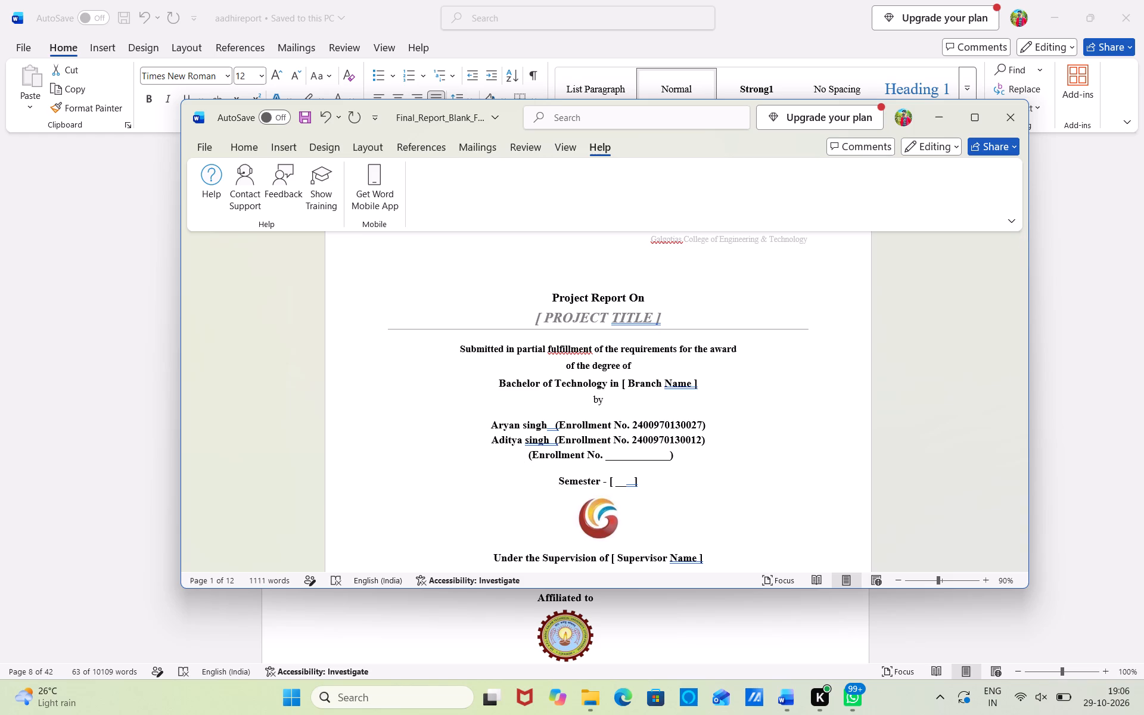
Replace the second student's surname on the title page with the correct one, keeping the first name.
click(552, 443)
key(BackSpace)
key(BackSpace)
key(BackSpace)
key(BackSpace)
key(BackSpace)
key(BackSpace)
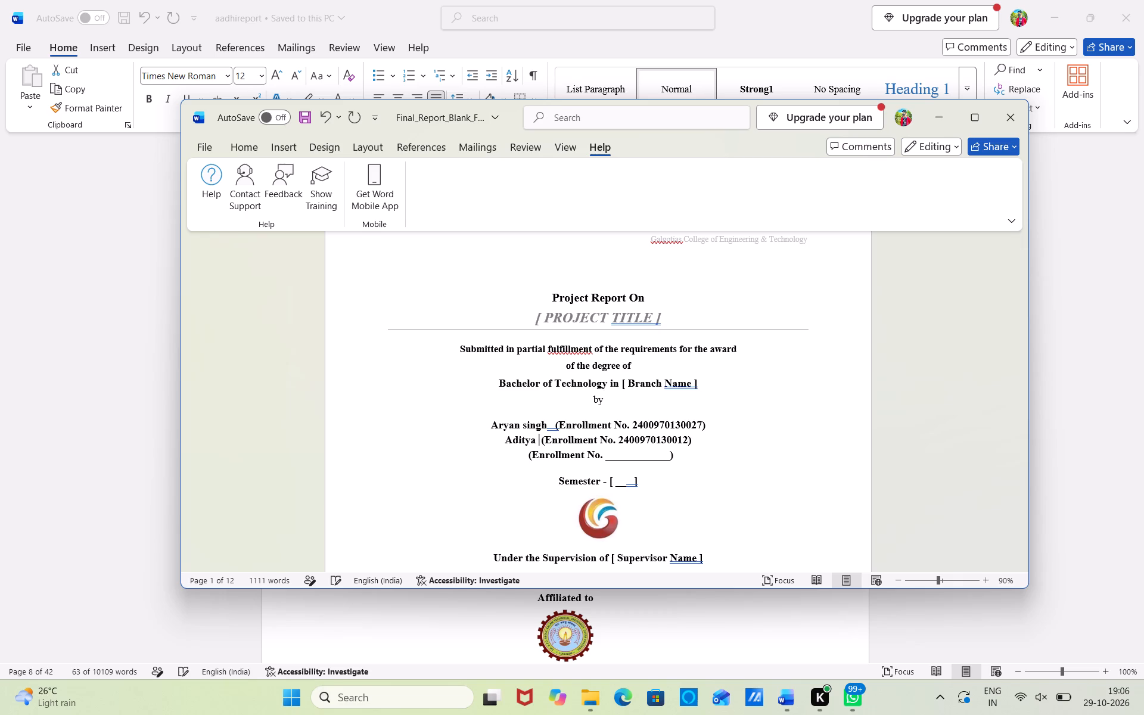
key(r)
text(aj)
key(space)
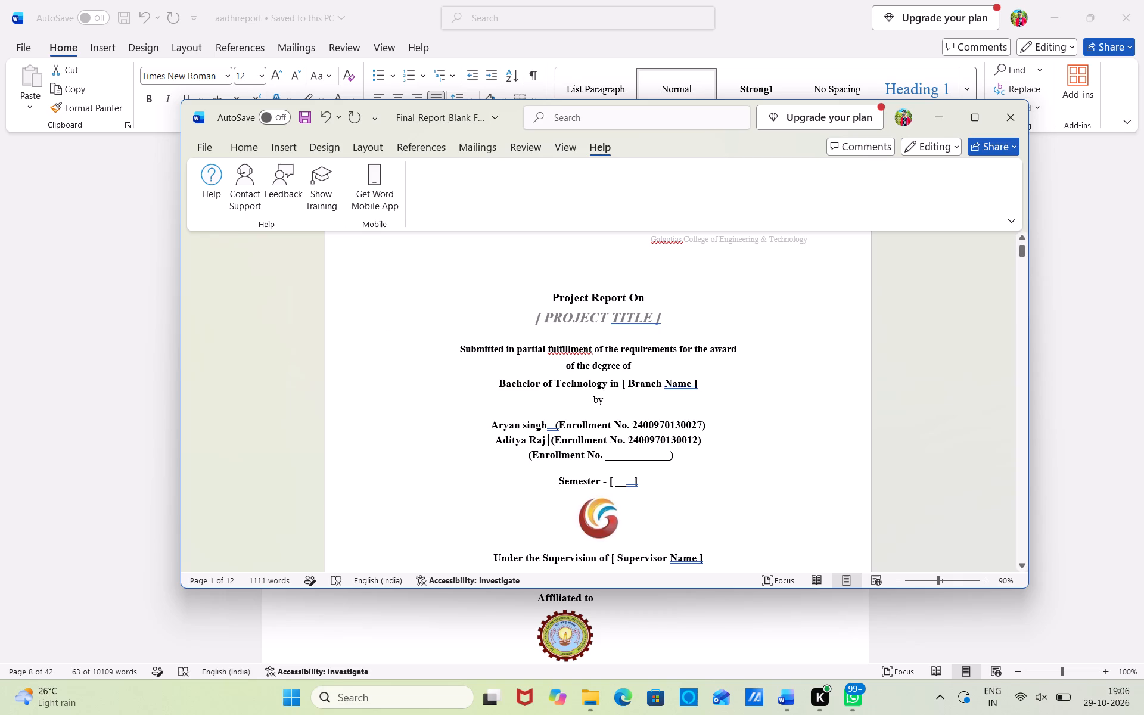
click(527, 425)
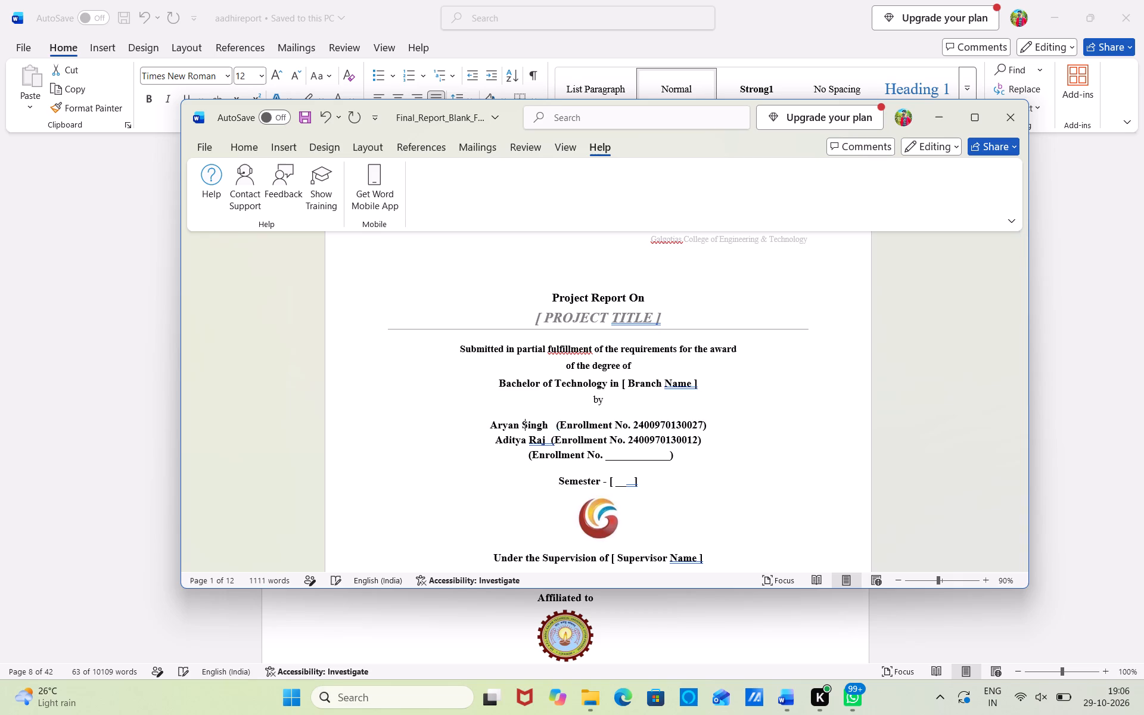
Enter the third student's full name before "(Enrollment No." on the third student line.
click(522, 455)
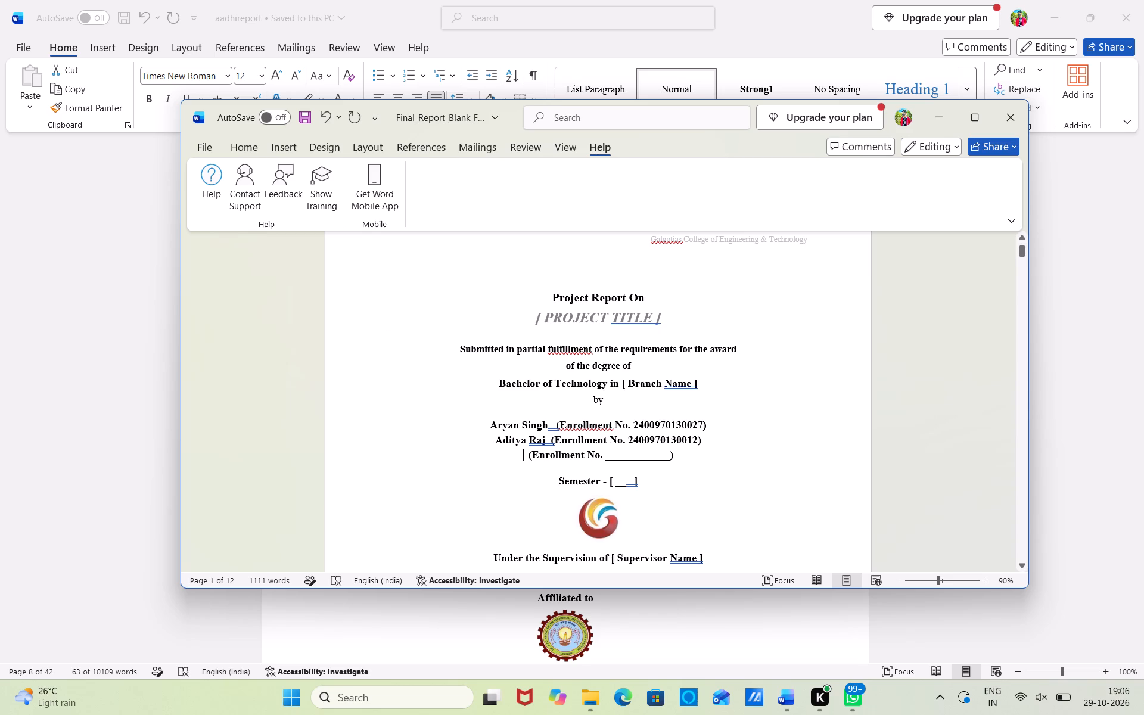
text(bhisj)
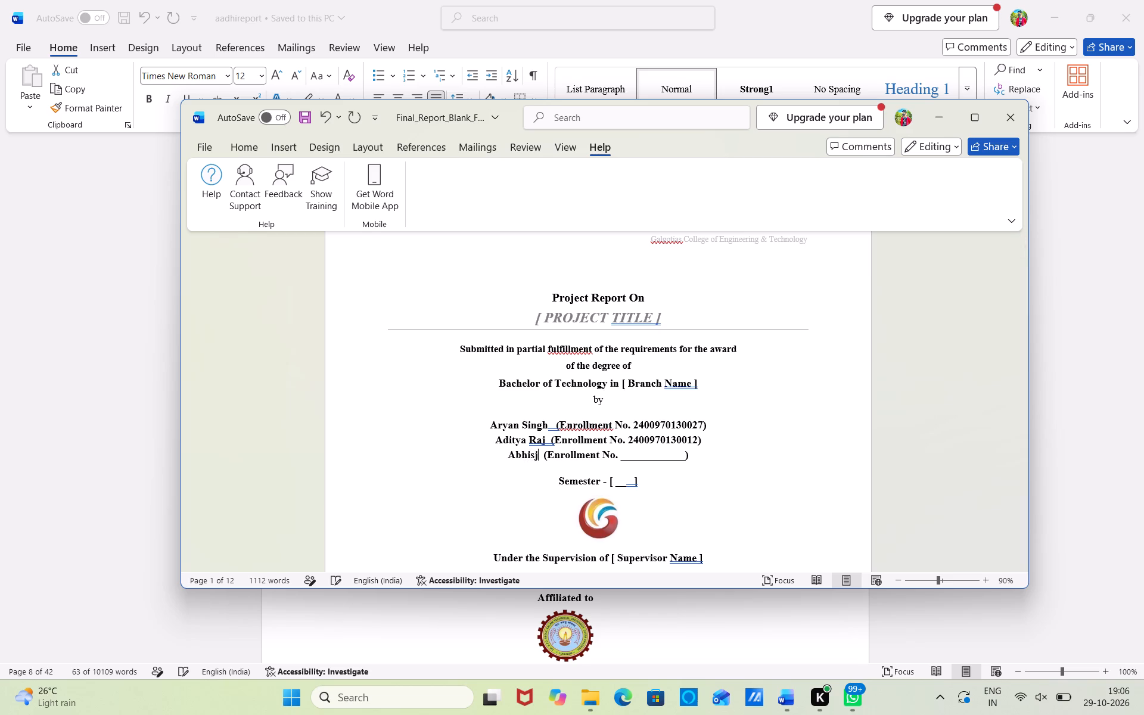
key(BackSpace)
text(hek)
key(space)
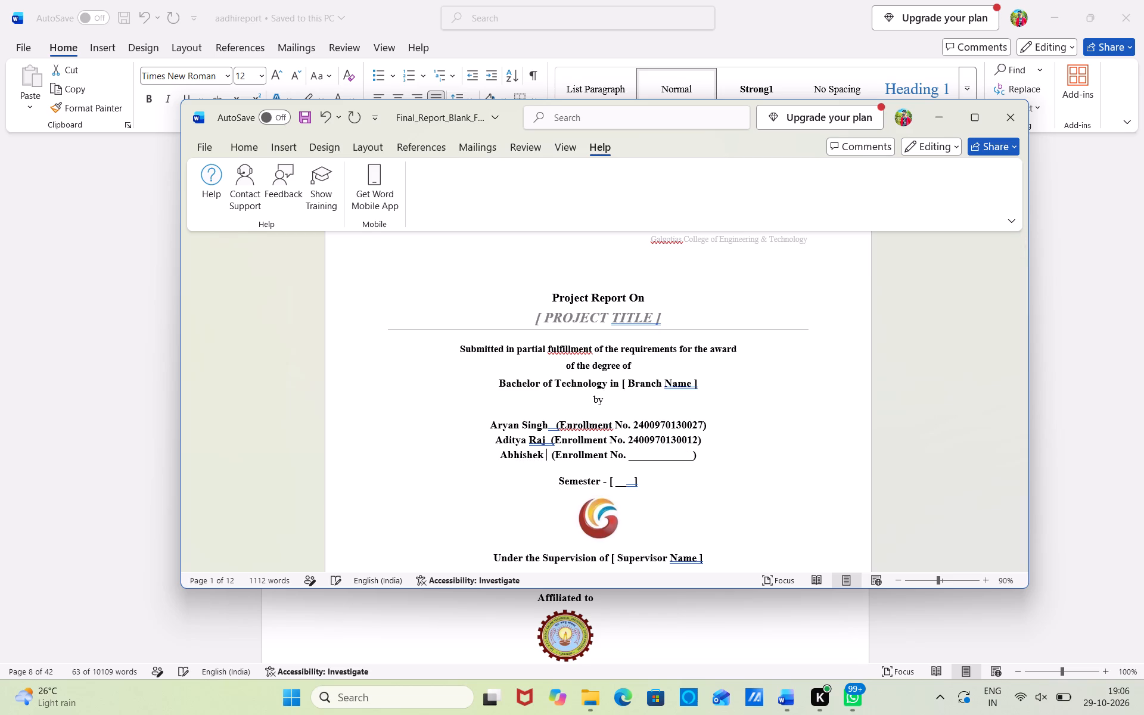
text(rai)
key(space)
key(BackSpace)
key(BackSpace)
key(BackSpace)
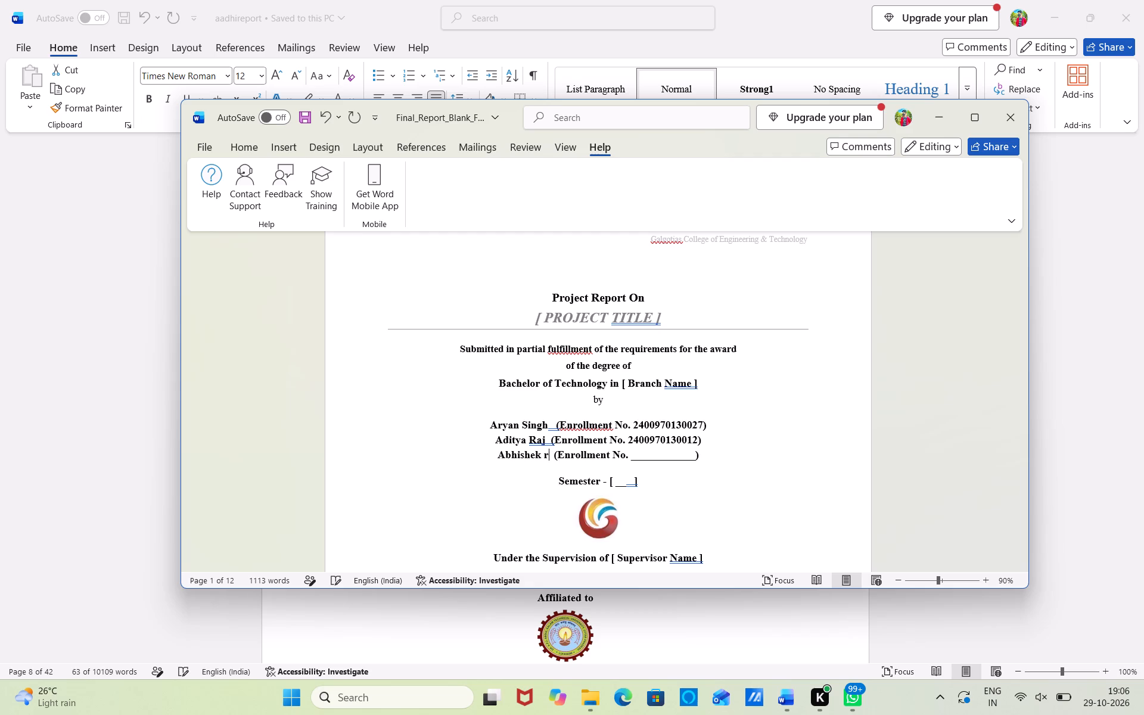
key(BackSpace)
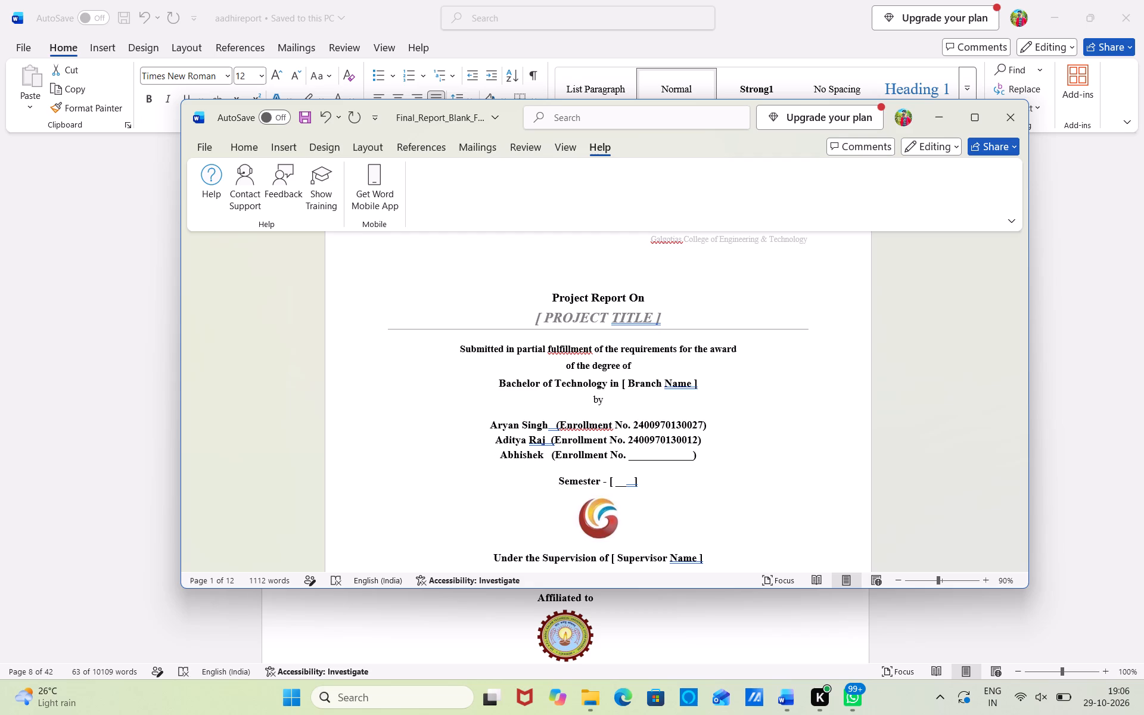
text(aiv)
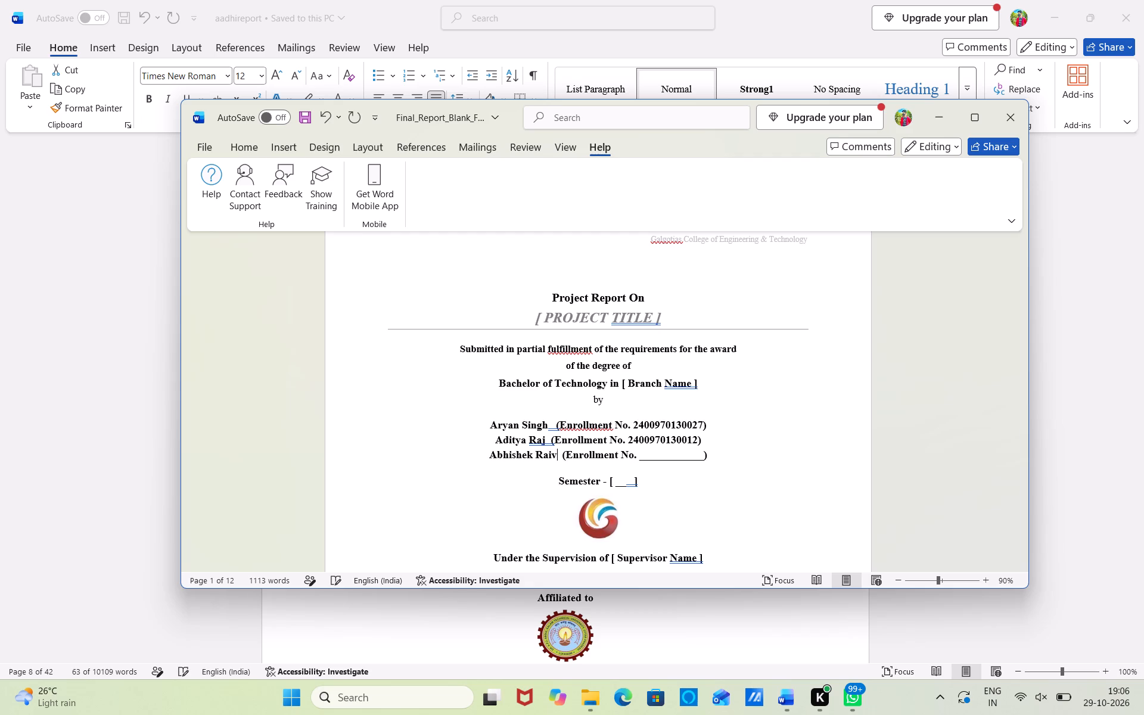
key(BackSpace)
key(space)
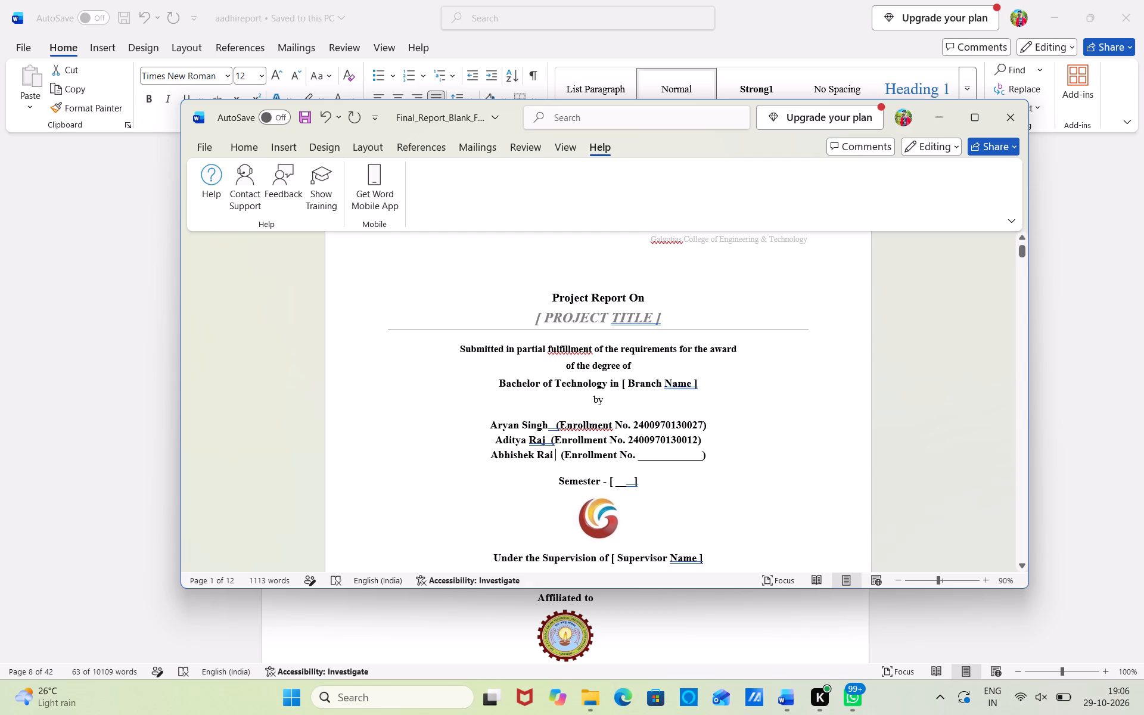
Replace the blank underline on the third student line with that student's enrollment number and a closing parenthesis.
double_click(639, 456)
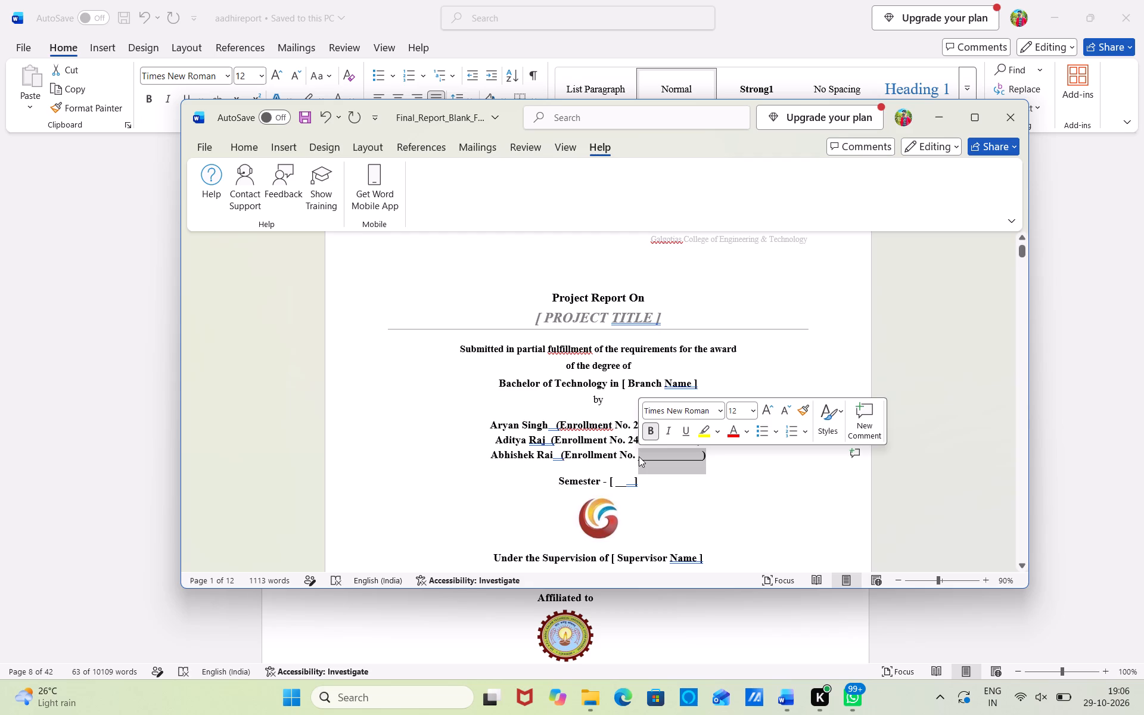
key(BackSpace)
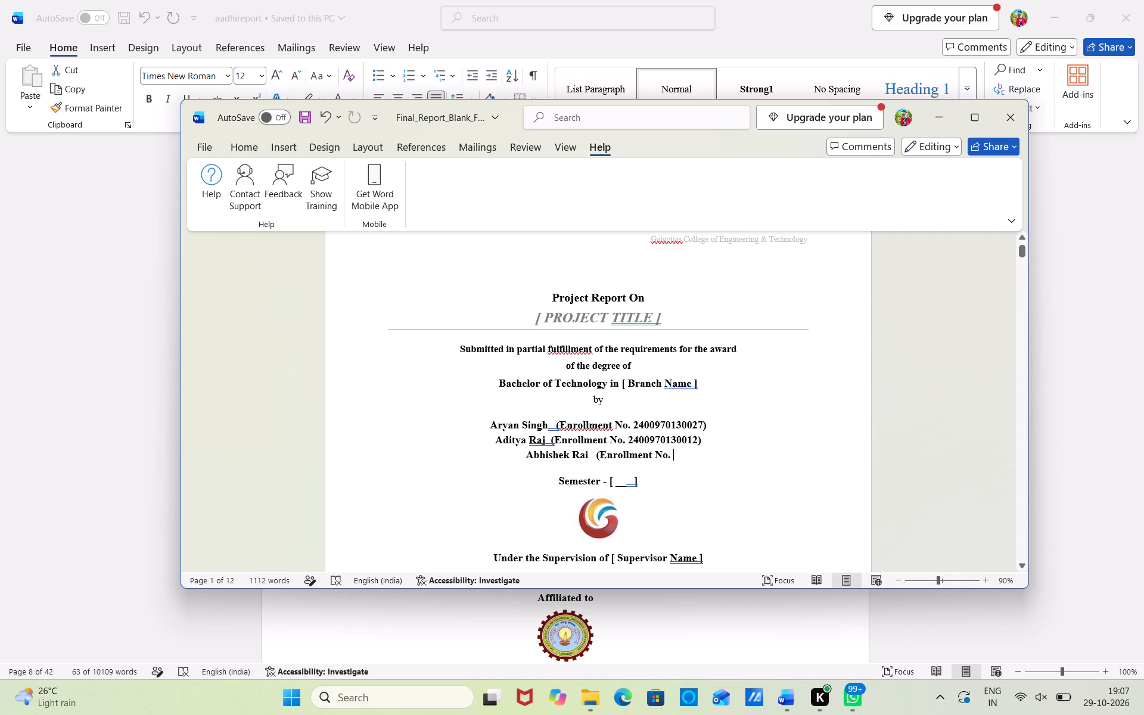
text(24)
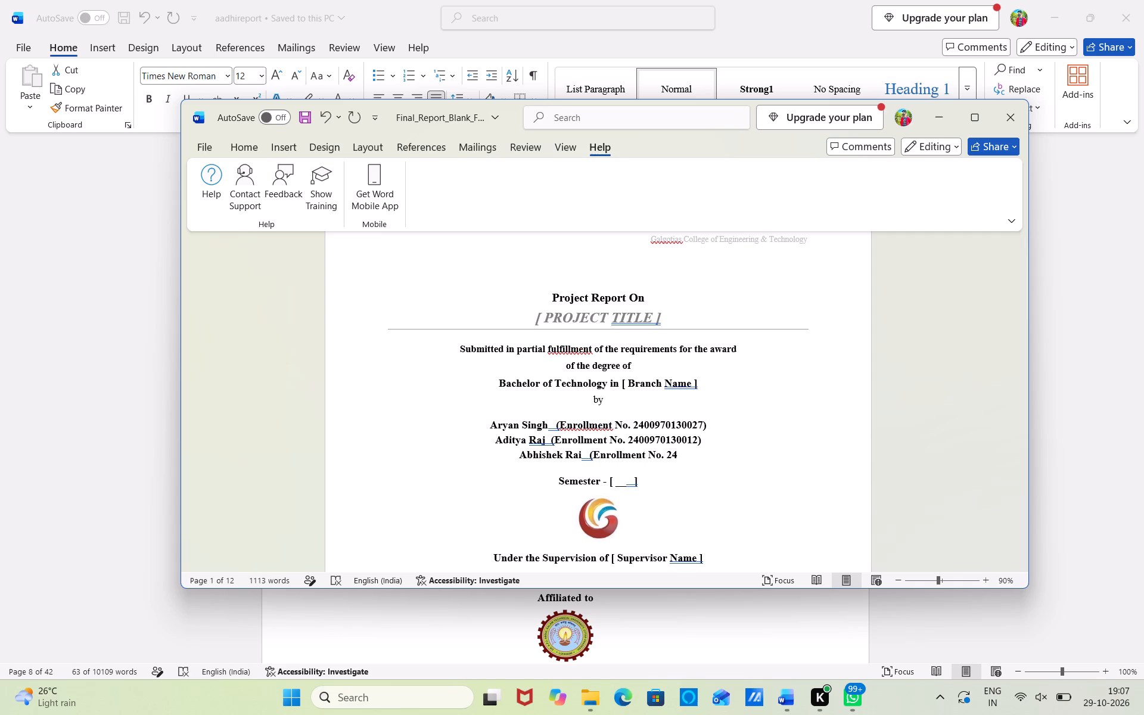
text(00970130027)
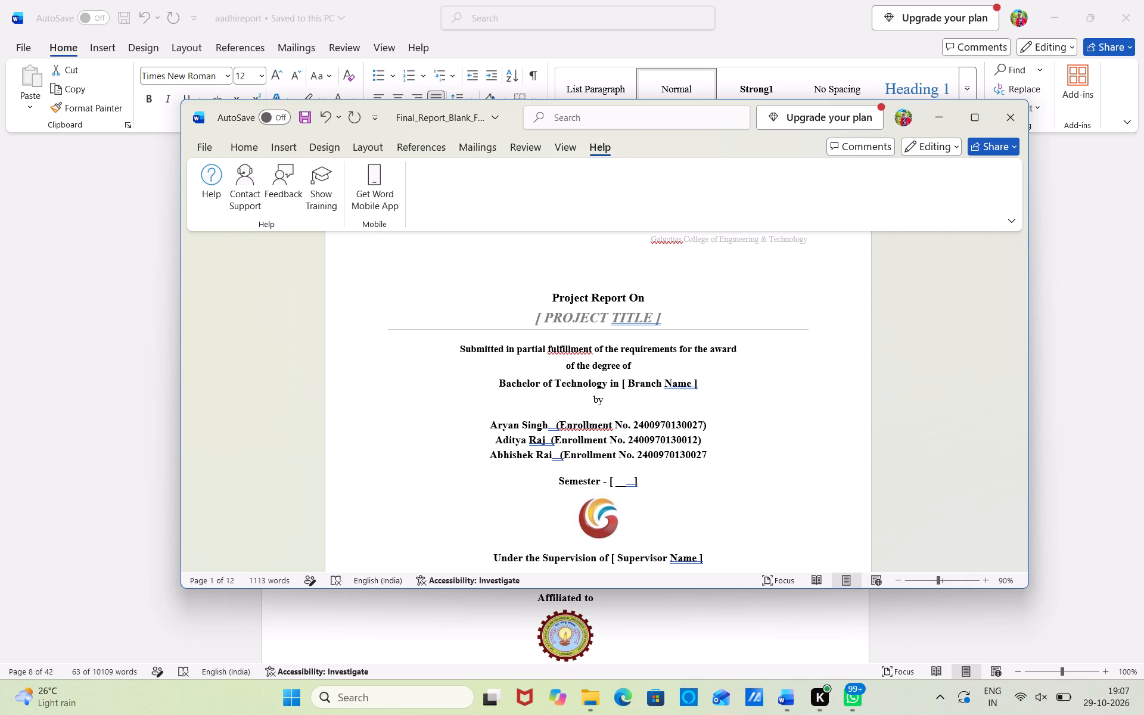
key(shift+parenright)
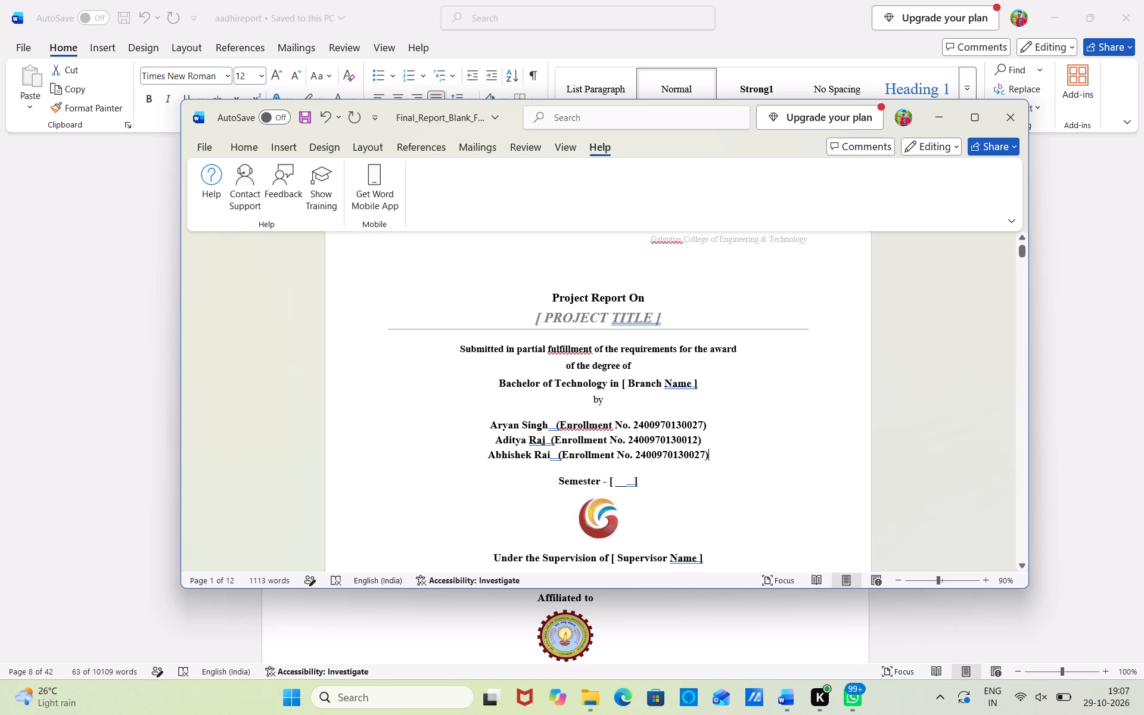
Move the blank template window clear of the aadhireport title page to expose its project title, branch and student lines.
click(417, 545)
click(655, 319)
drag(714, 150, 680, 403)
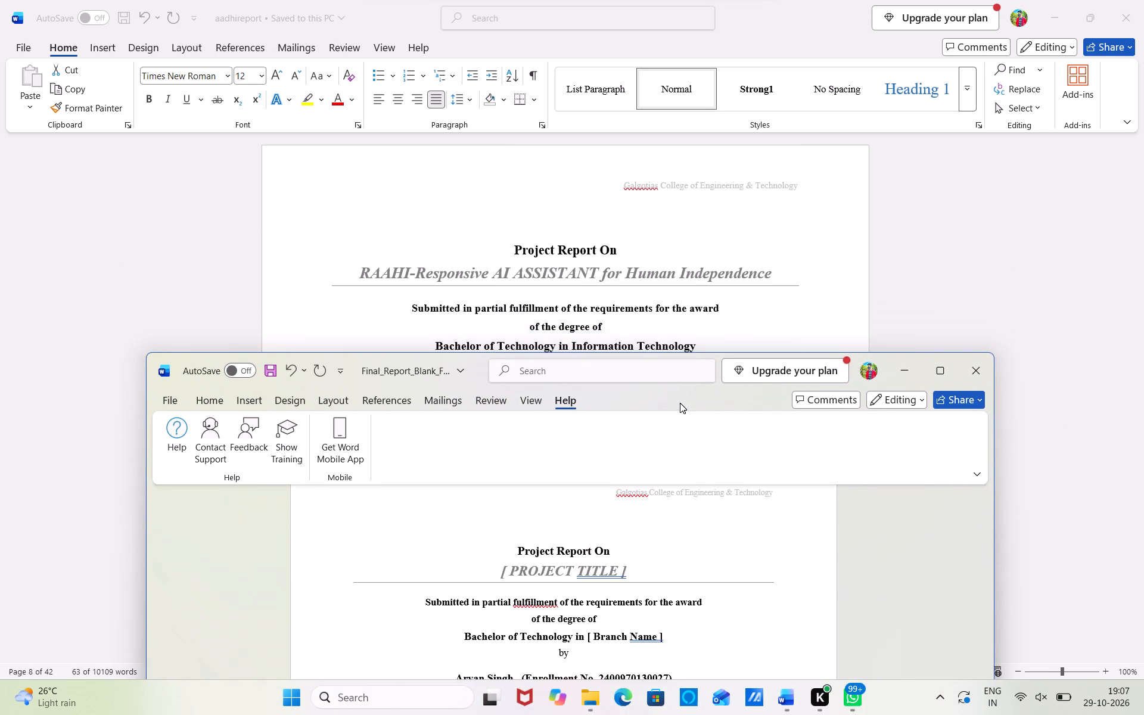
drag(680, 403, 682, 419)
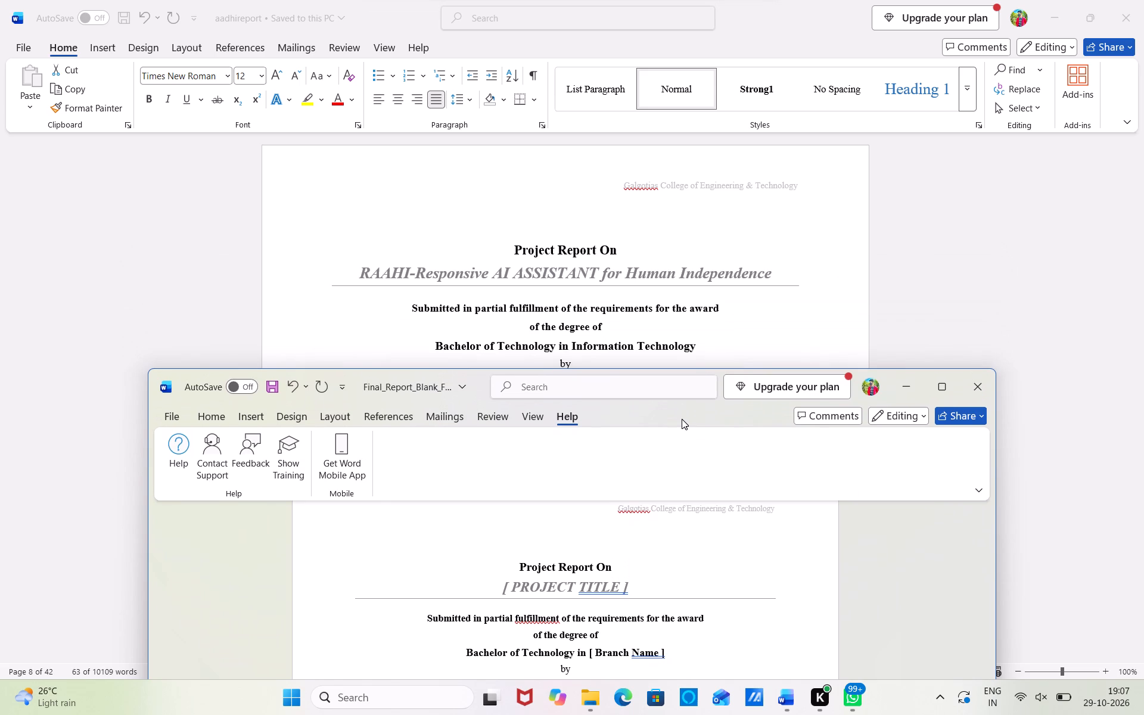
drag(682, 419, 689, 482)
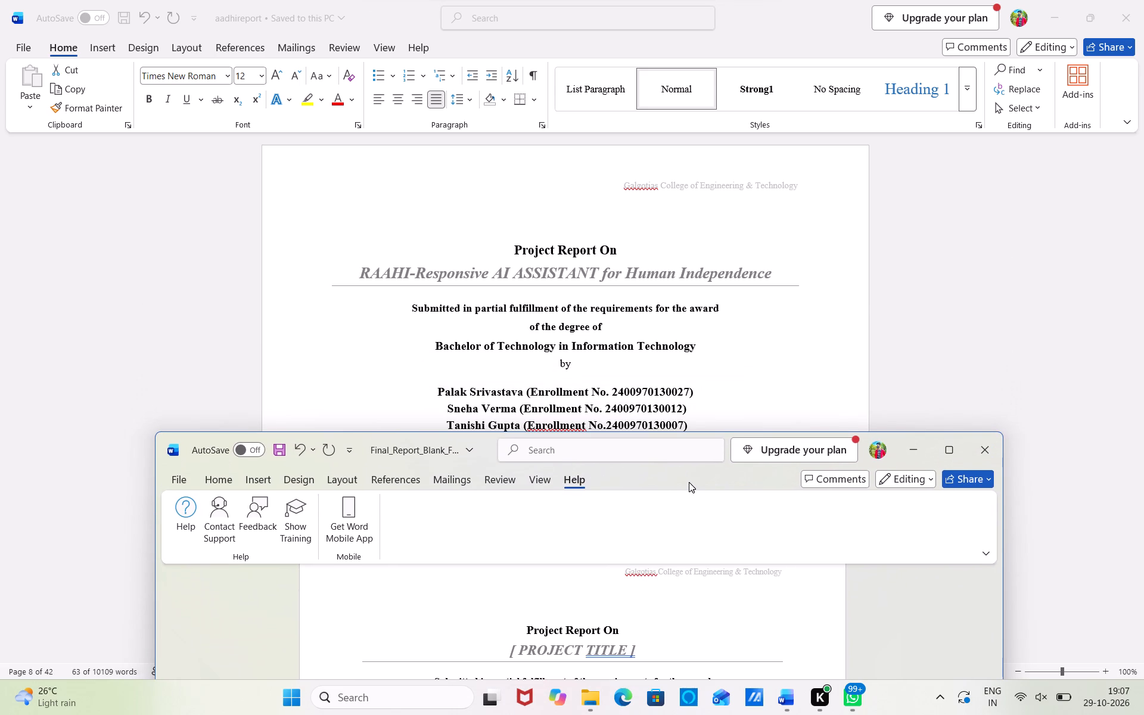
drag(689, 482, 687, 475)
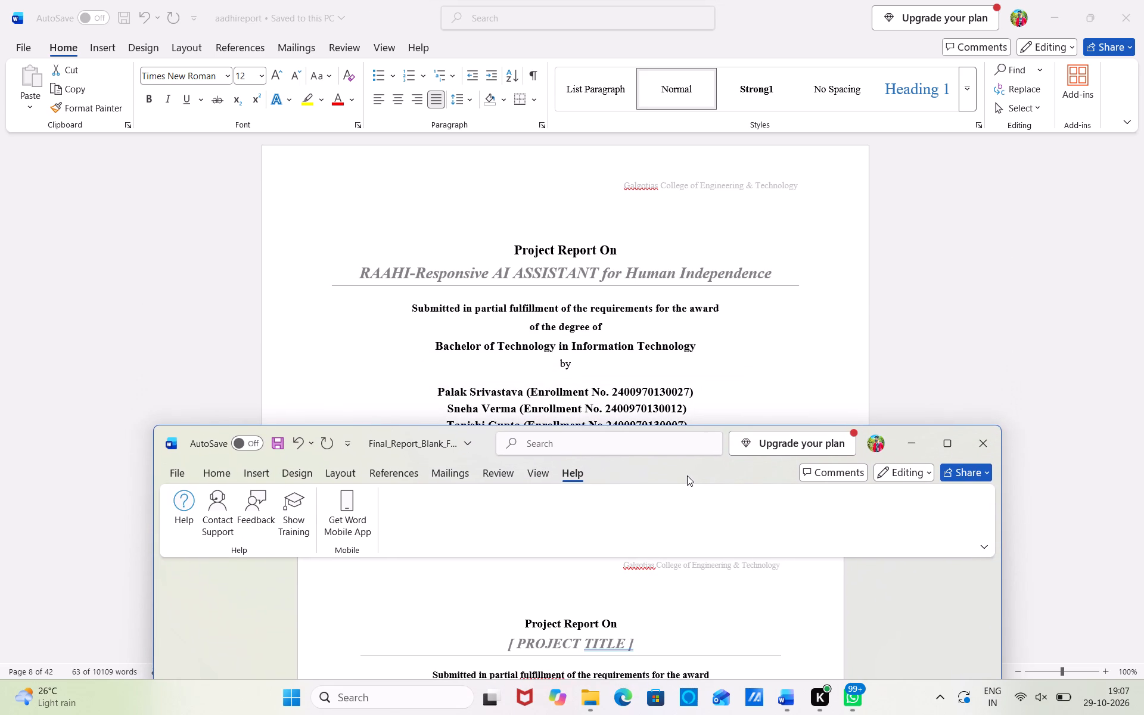
Delete the "PROJECT TITLE" placeholder text on the template's title page, keeping the square brackets.
key(BackSpace)
key(BackSpace)
key(BackSpace)
key(BackSpace)
key(BackSpace)
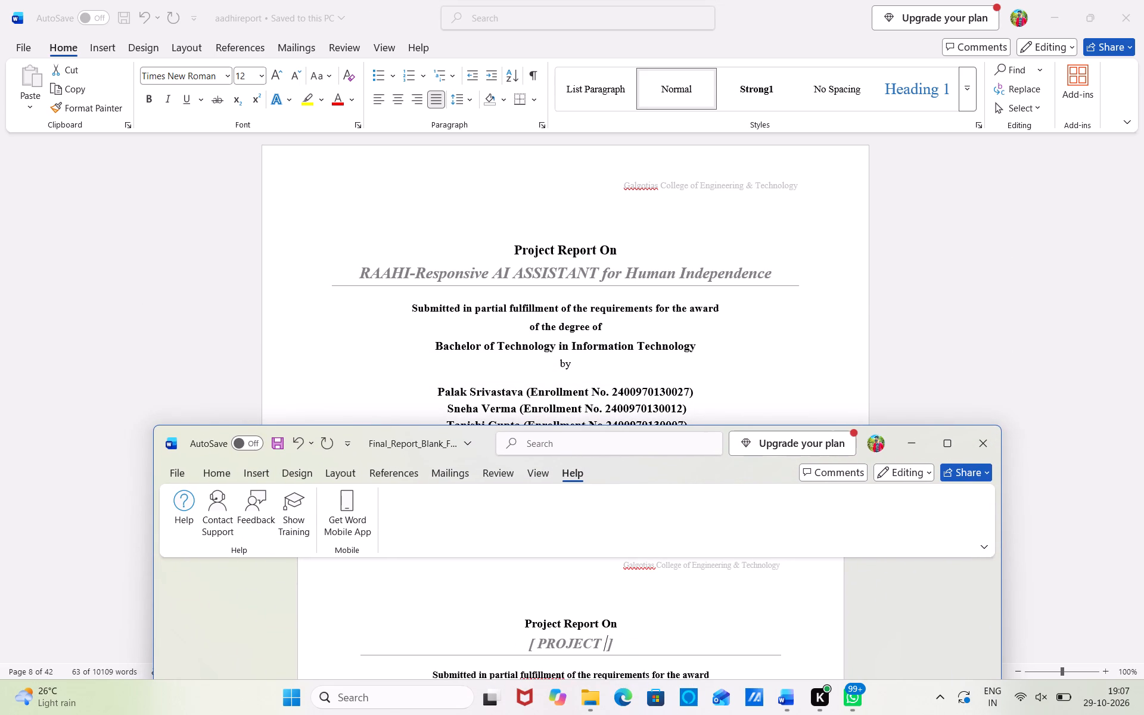
key(BackSpace)
key(BackSpace)
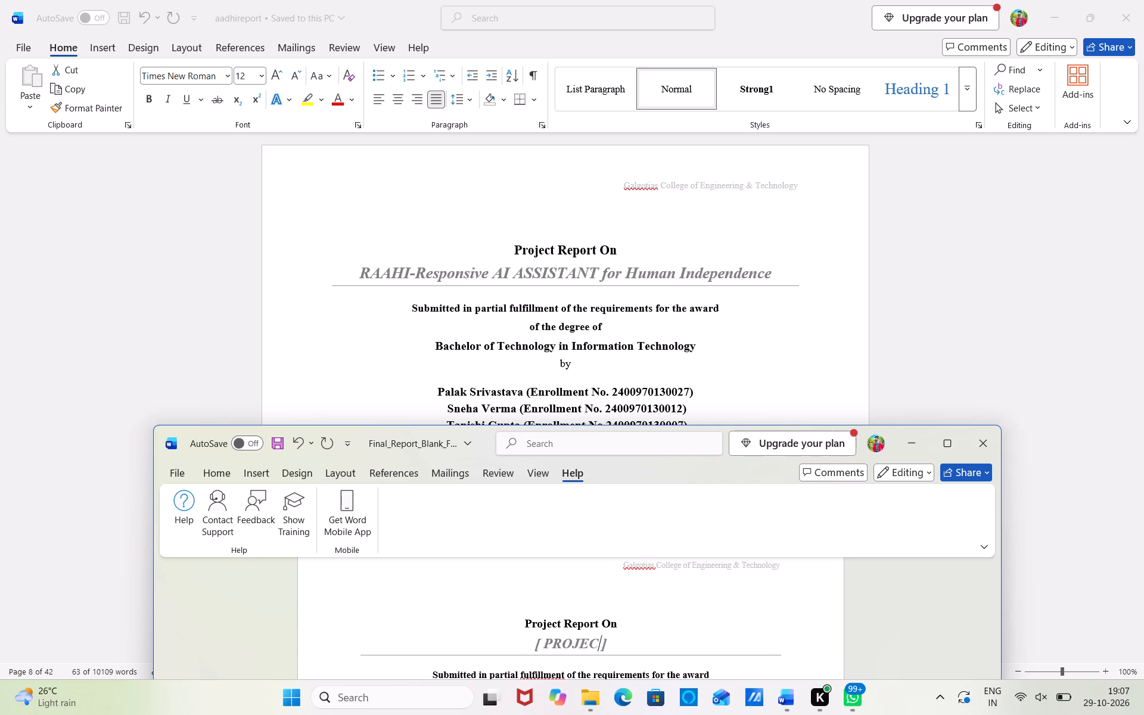
key(BackSpace)
key(BackSpace)
key(BackSpace)
key(BackSpace)
key(BackSpace)
key(BackSpace)
key(BackSpace)
Close the blank report template without saving its changes.
click(996, 443)
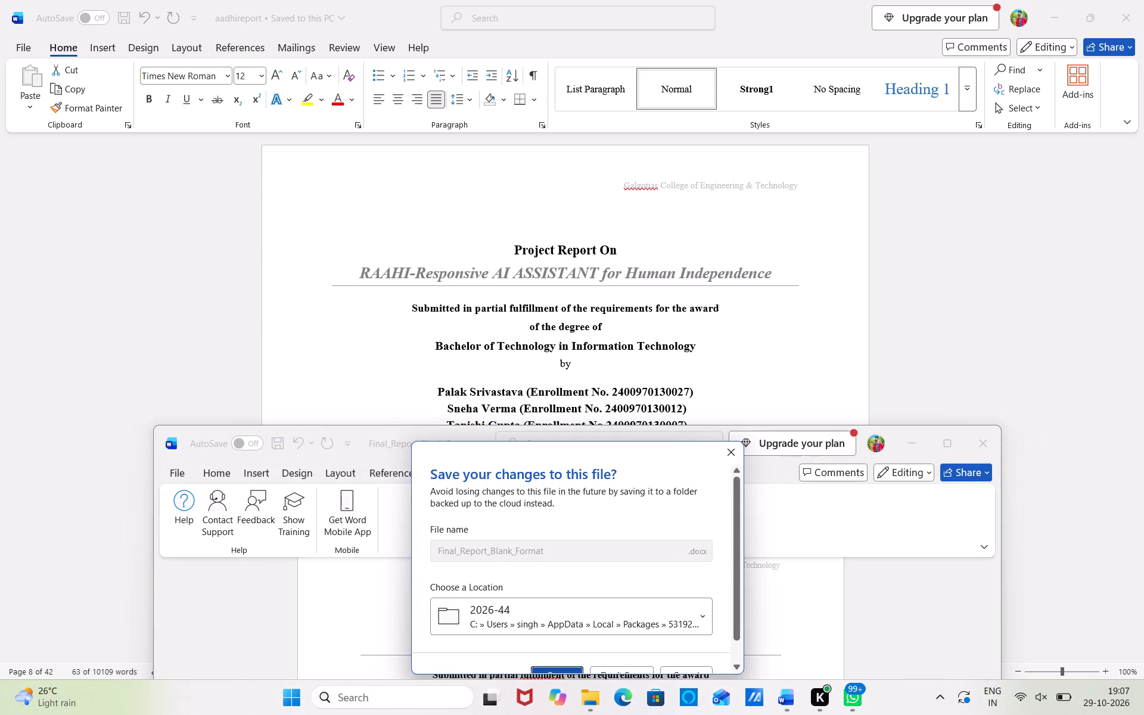
scroll(566, 656, down, 1)
click(628, 648)
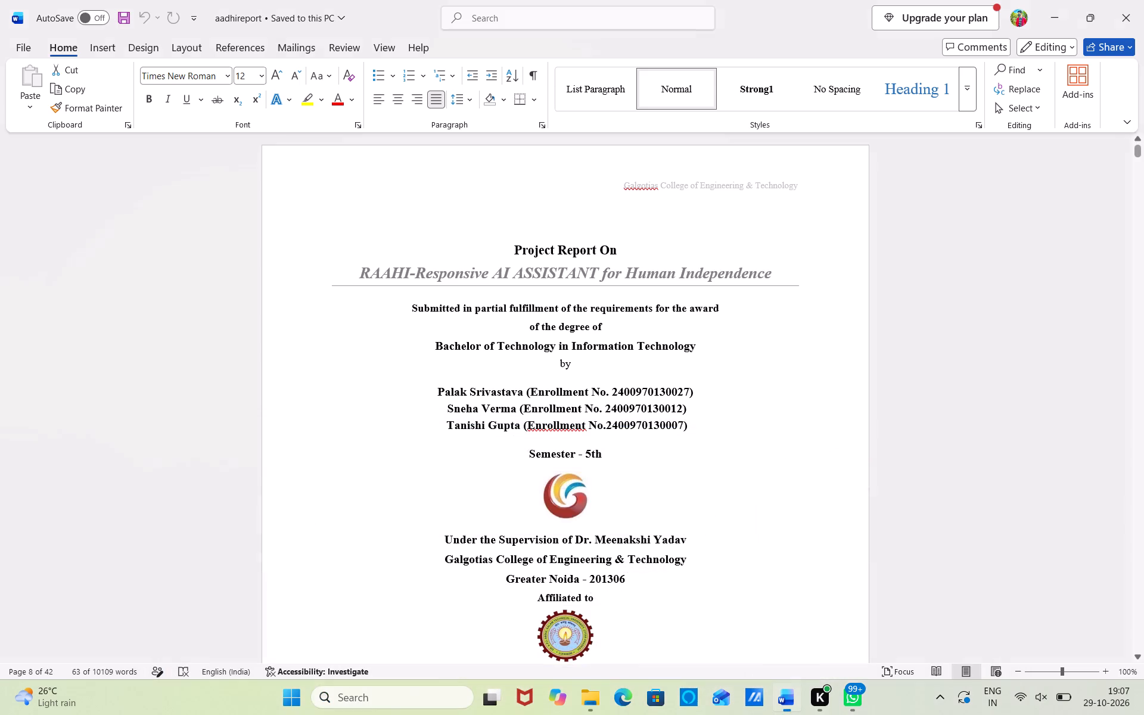
Review the front matter of aadhireport, from the title page through the certificate, acknowledgement, table of contents and list of figures.
scroll(816, 537, down, 2)
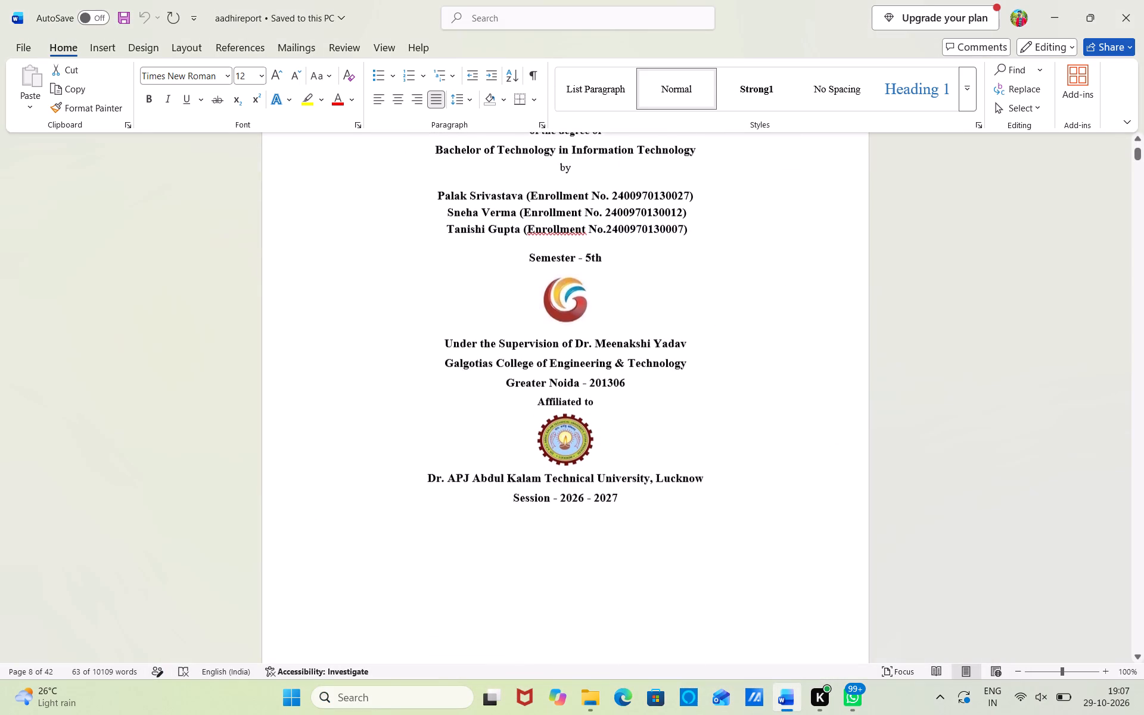
scroll(816, 537, down, 1)
scroll(816, 537, up, 1)
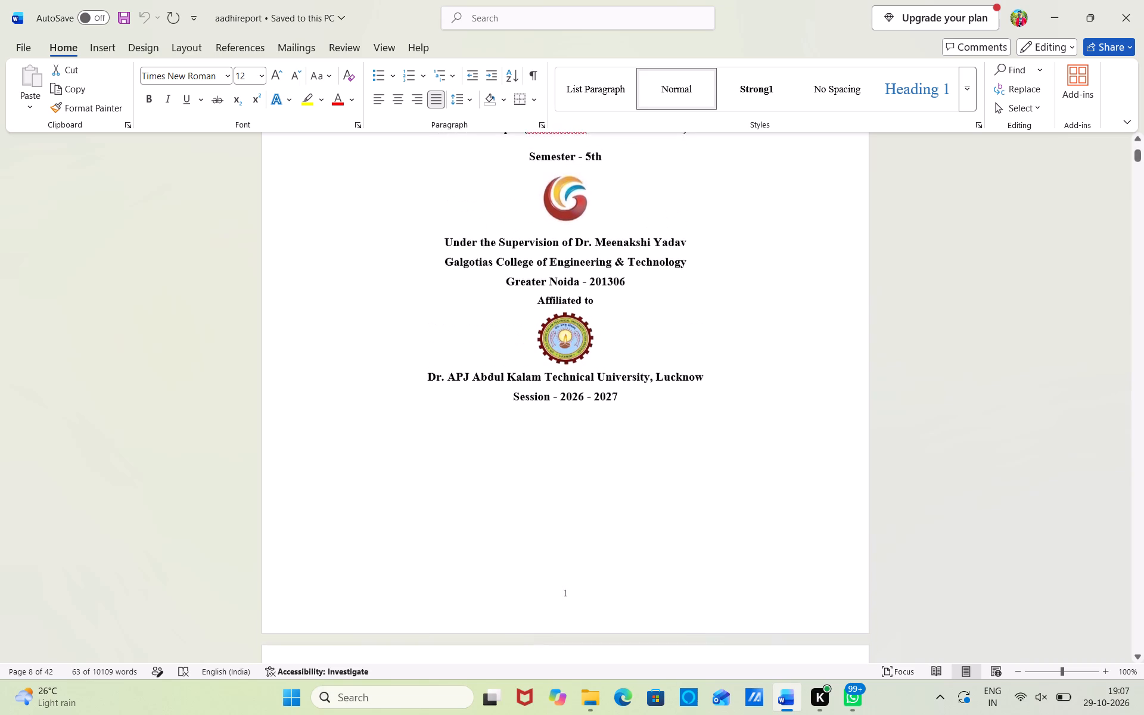
scroll(816, 537, down, 3)
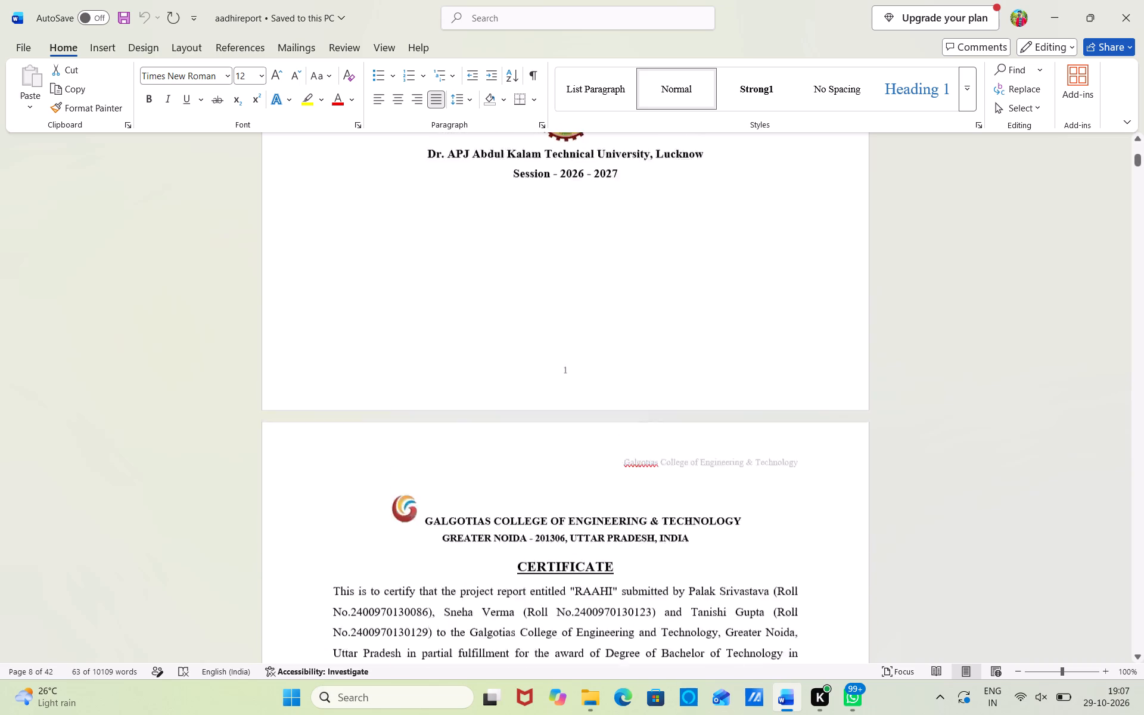
scroll(816, 537, down, 2)
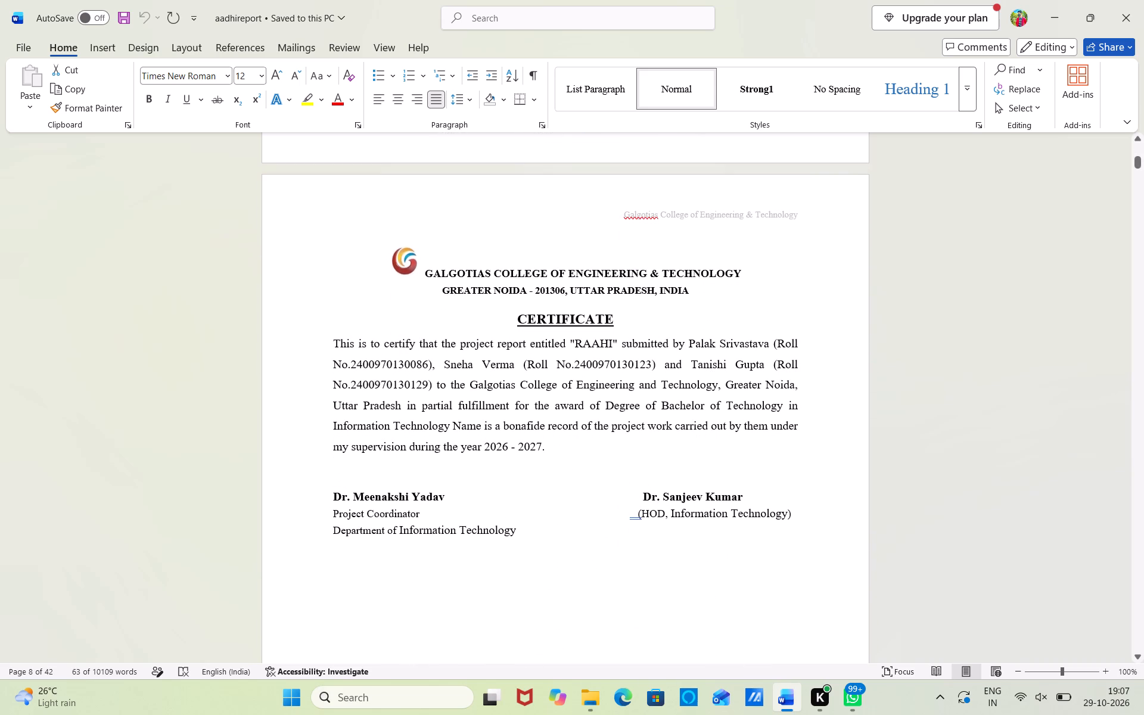
scroll(750, 516, down, 4)
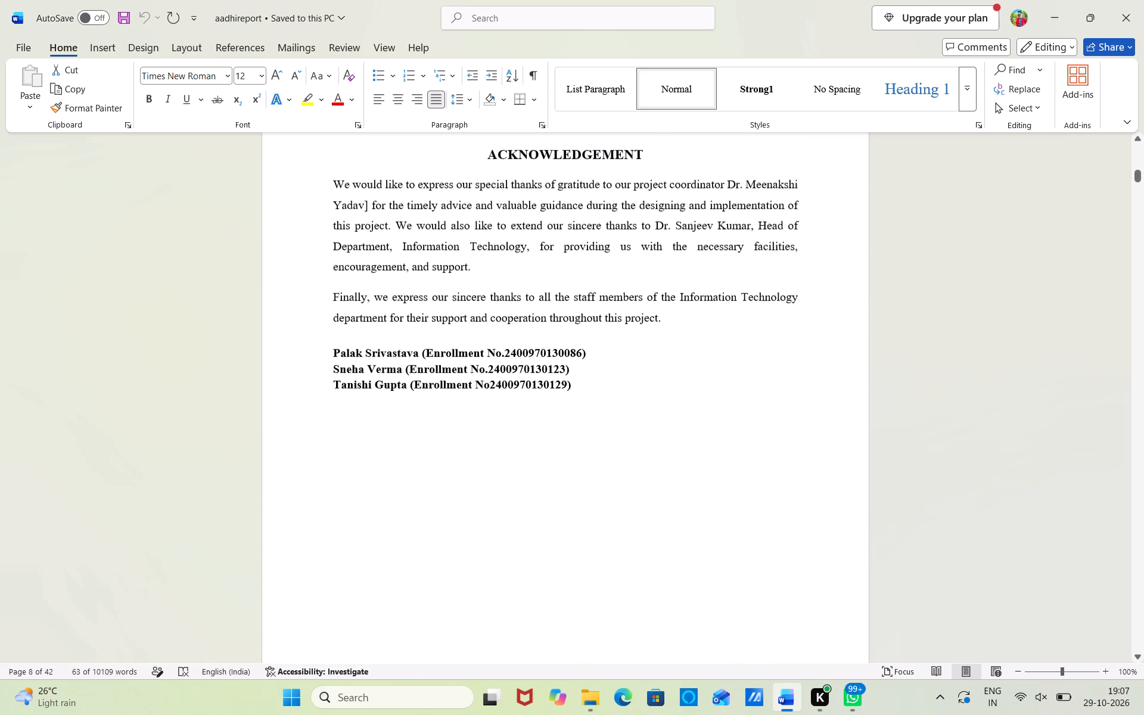
scroll(750, 516, down, 5)
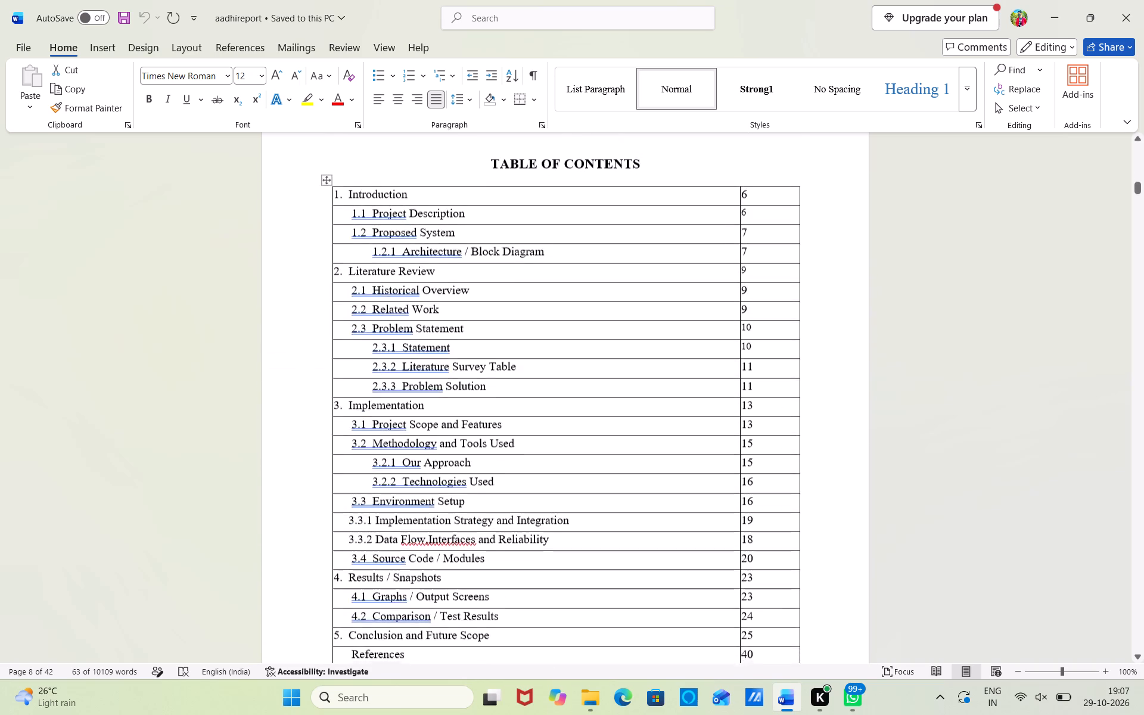
scroll(750, 516, down, 5)
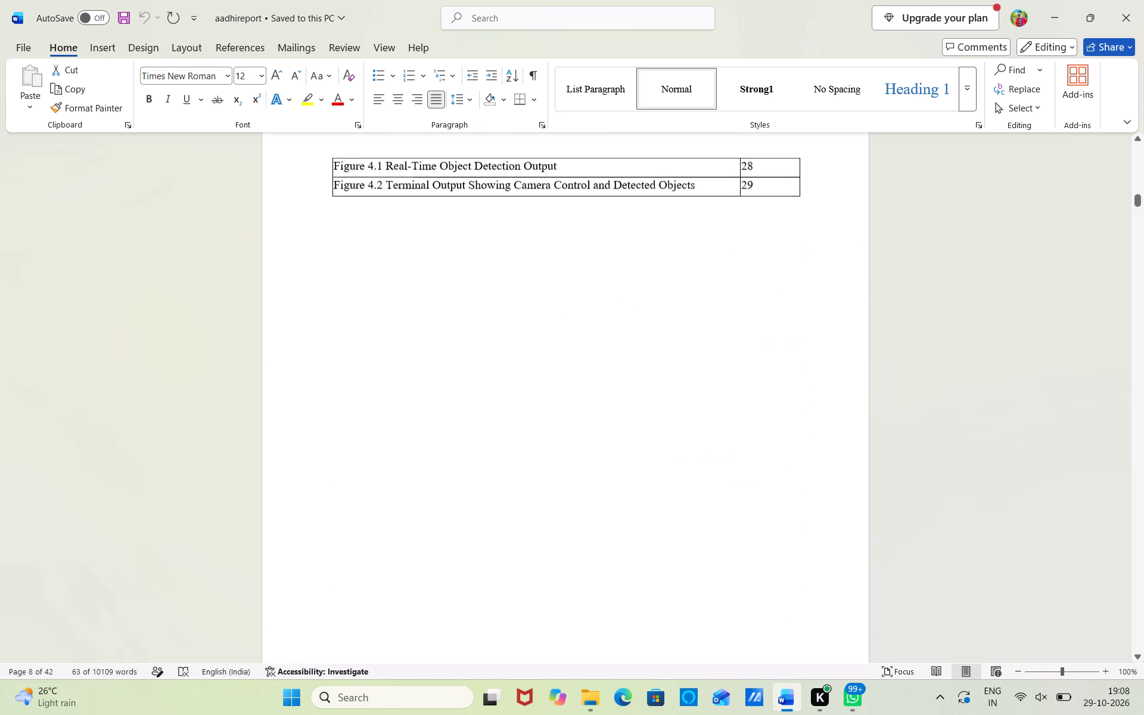
Read the Abstract page of aadhireport, including its keywords.
scroll(750, 516, down, 2)
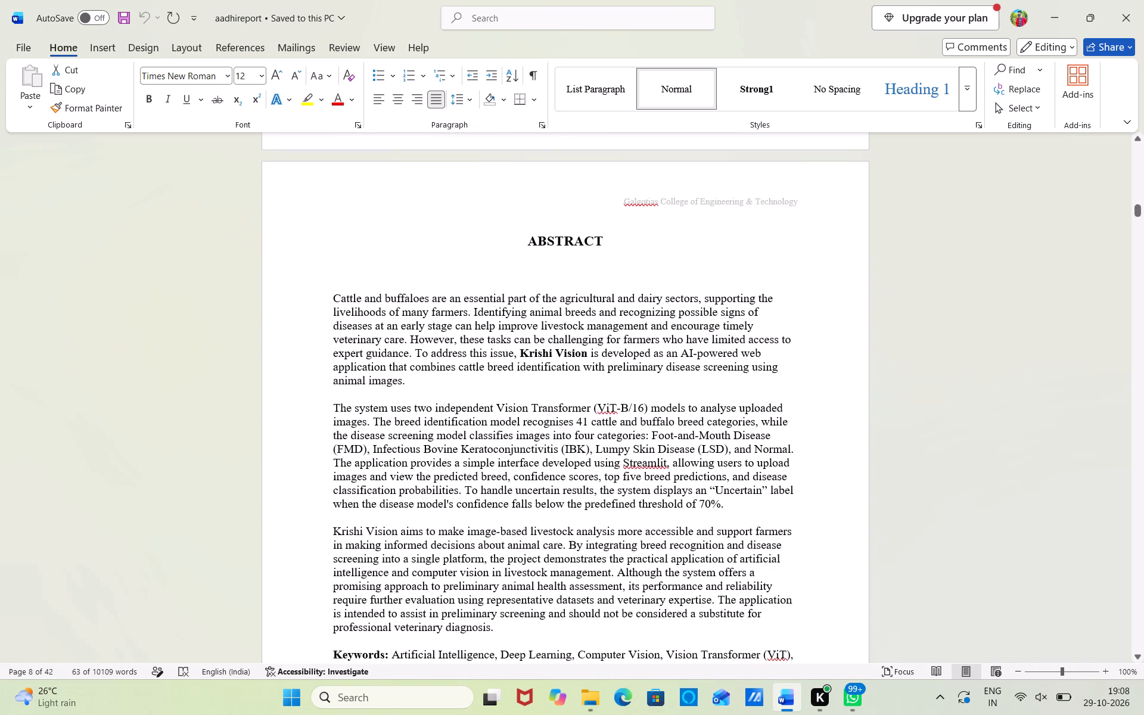
scroll(621, 503, down, 1)
scroll(621, 503, up, 2)
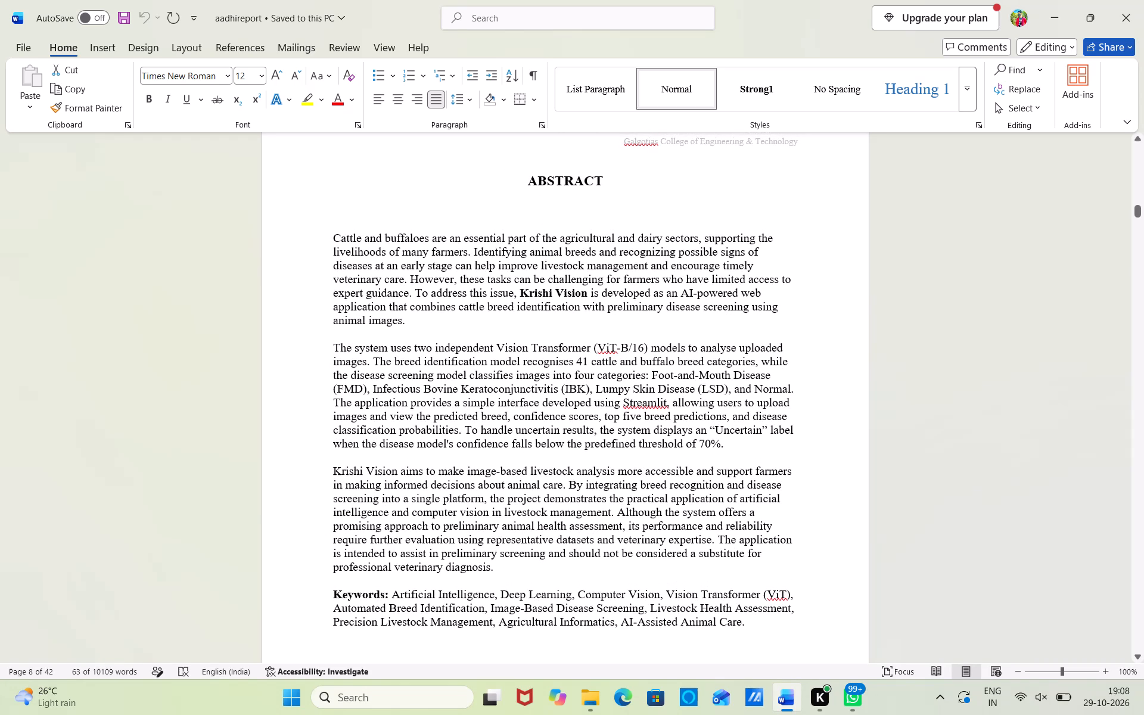
scroll(621, 503, down, 1)
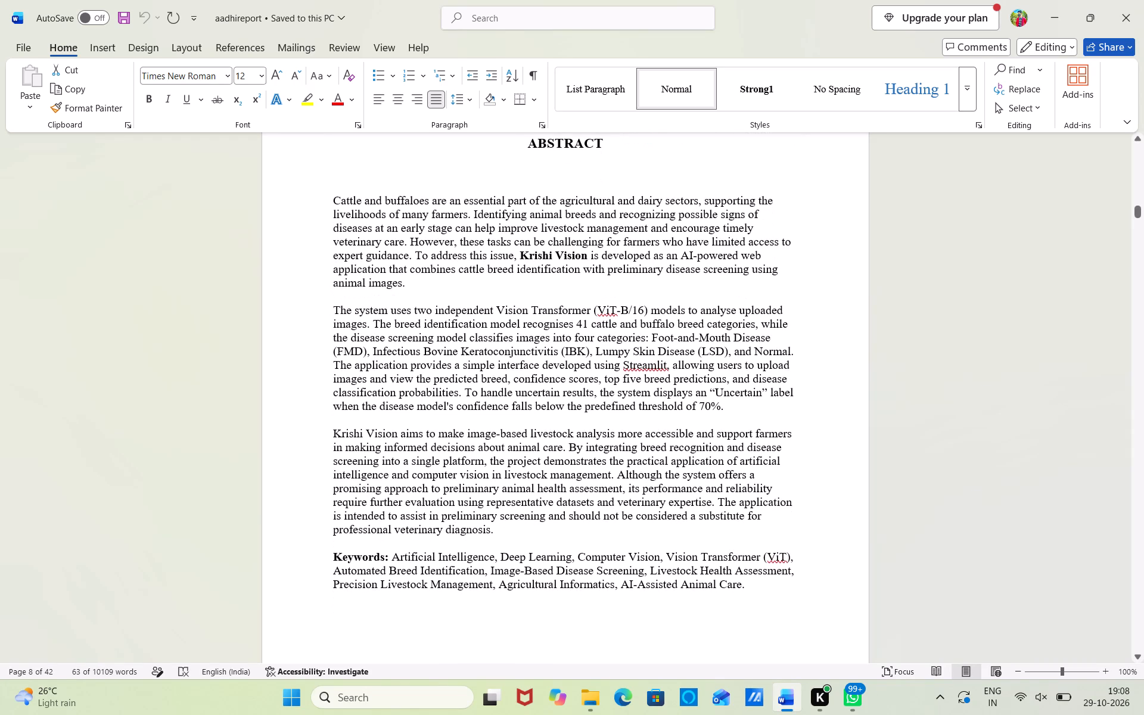
key(ctrl+super+F24)
key(ctrl+super+F24)
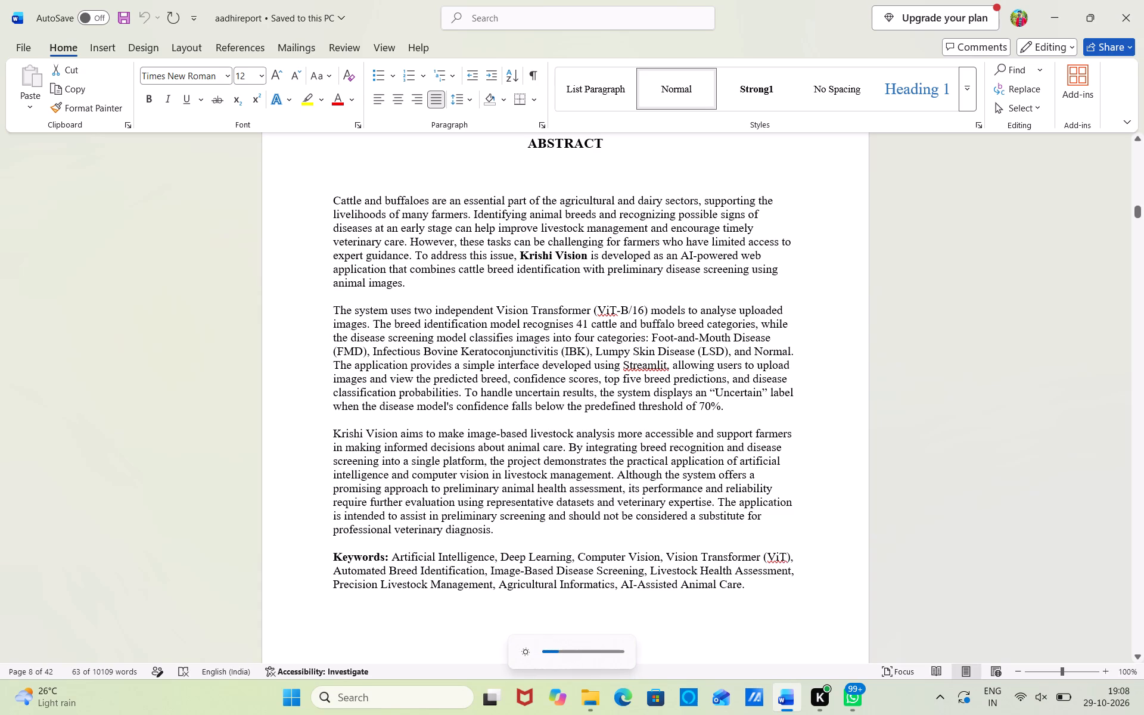
scroll(565, 452, down, 3)
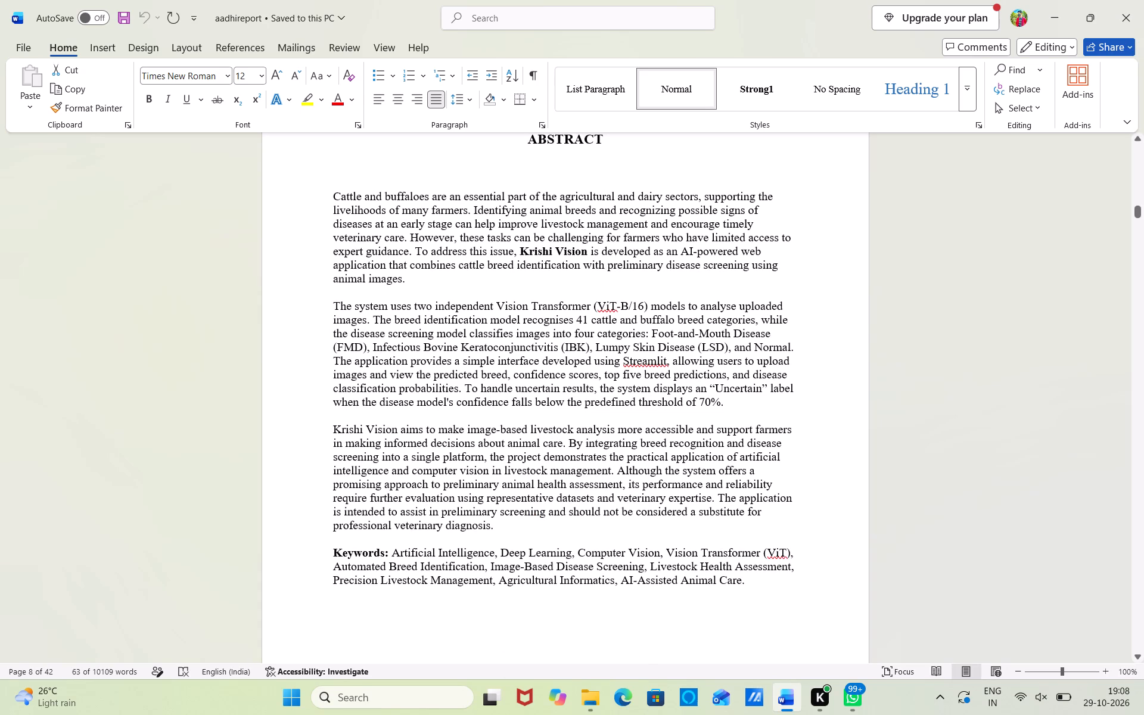
scroll(565, 452, down, 2)
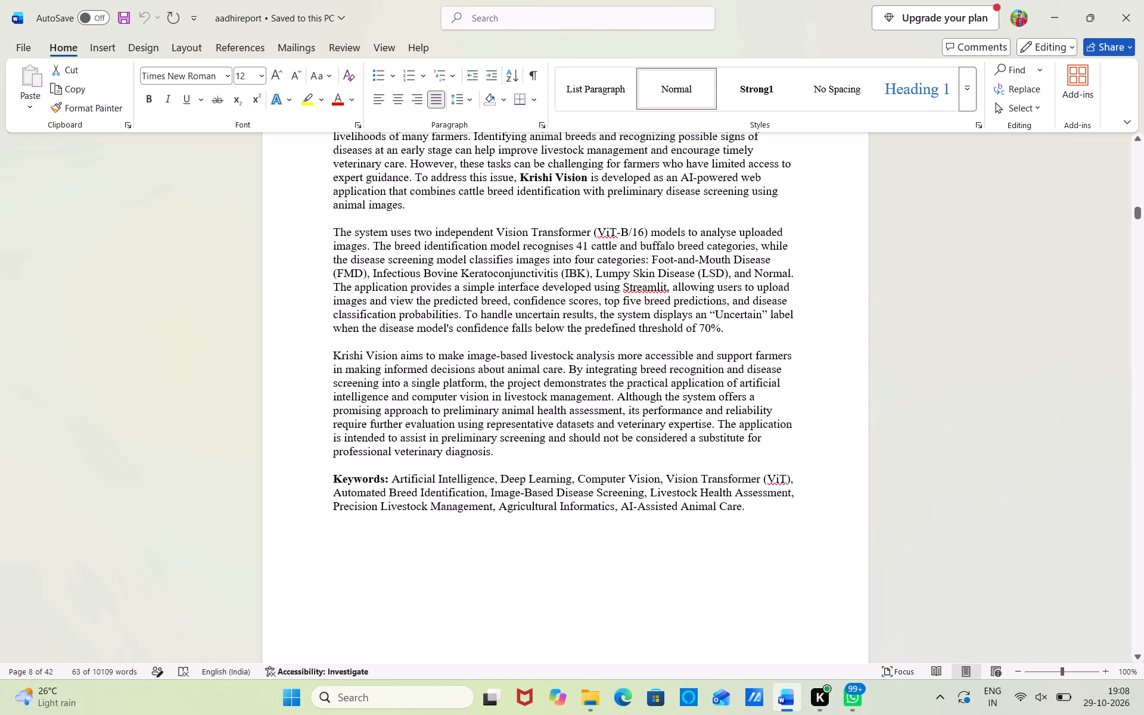
scroll(565, 452, down, 1)
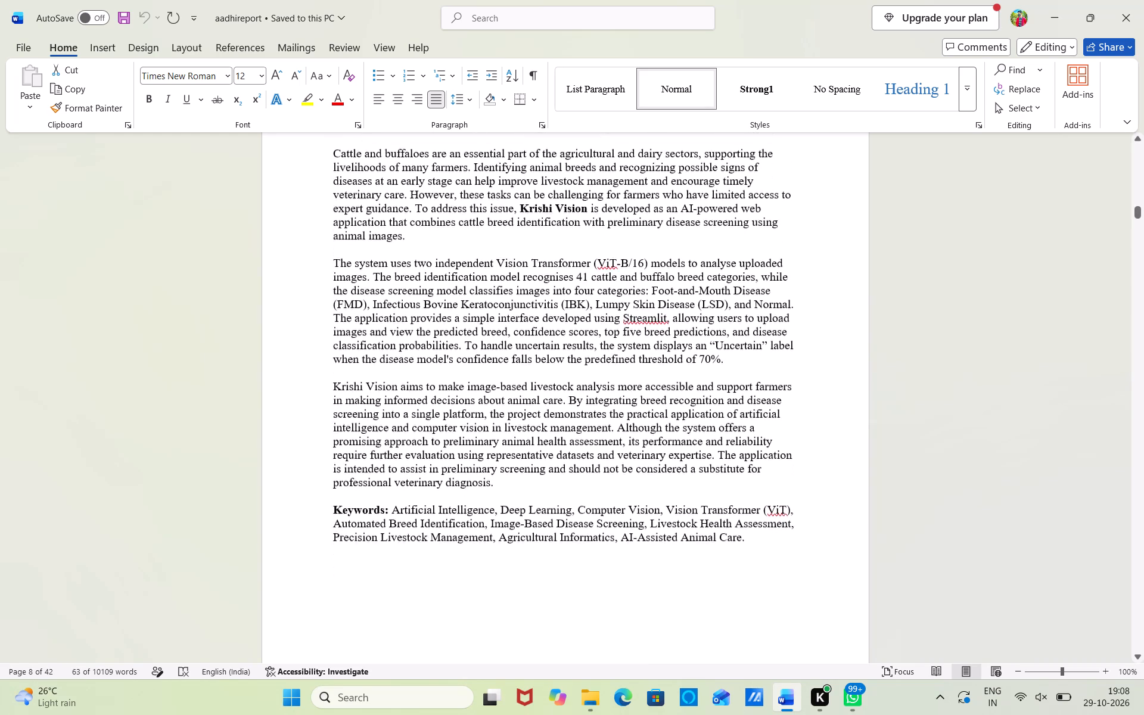
Examine the Introduction chapter, its project description, proposed system and architecture diagram, and the Historical Overview in section 2.1.
scroll(565, 452, down, 5)
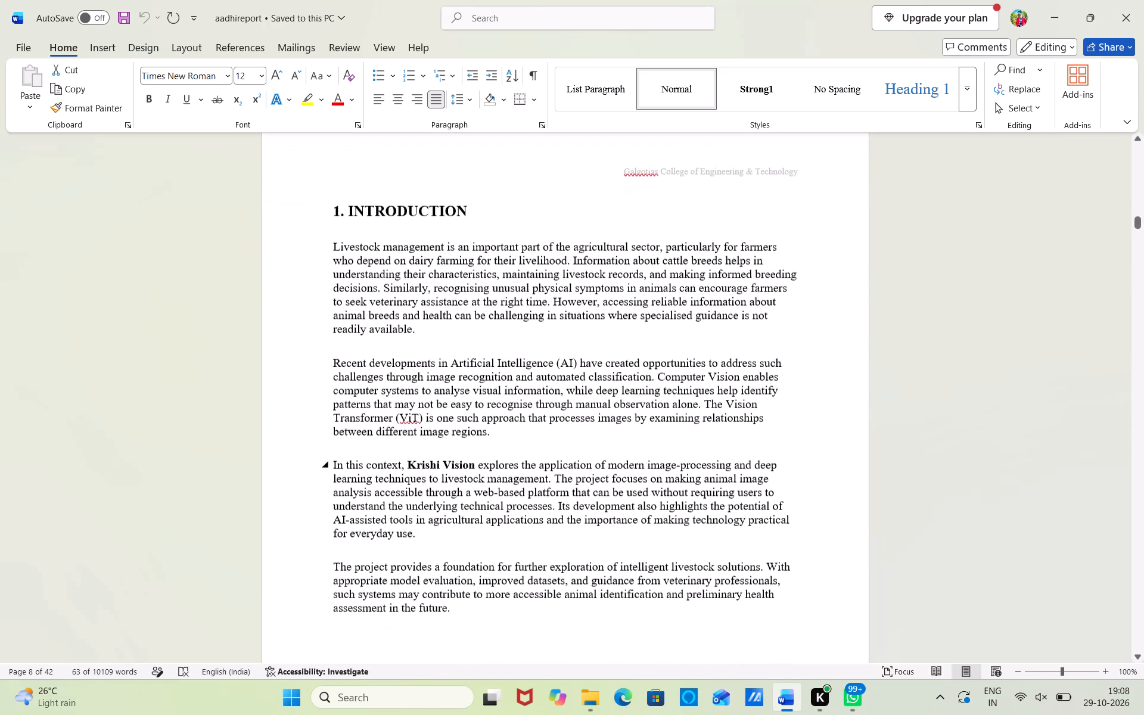
scroll(574, 452, down, 1)
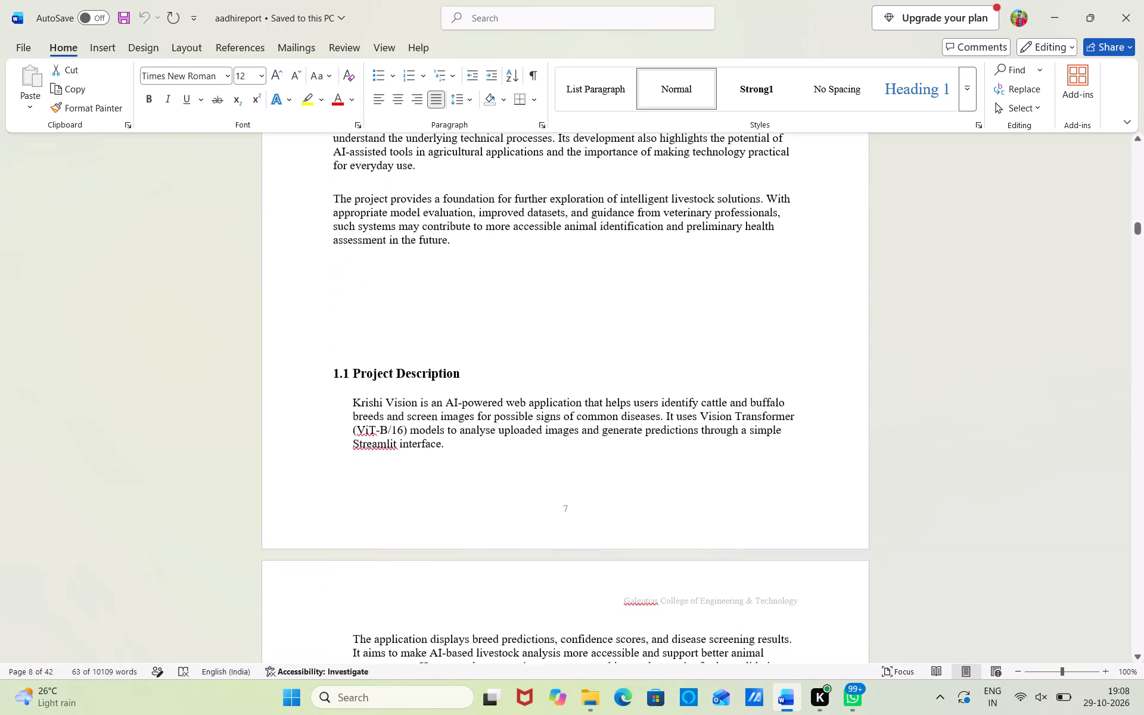
scroll(574, 452, down, 2)
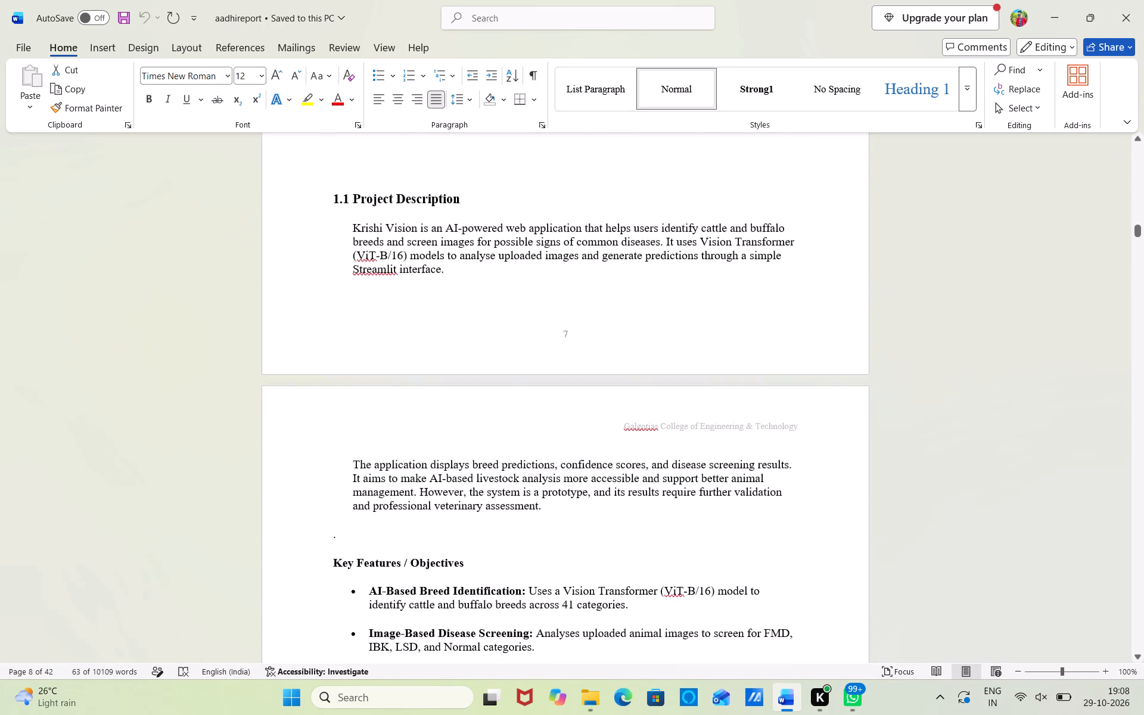
scroll(574, 452, down, 2)
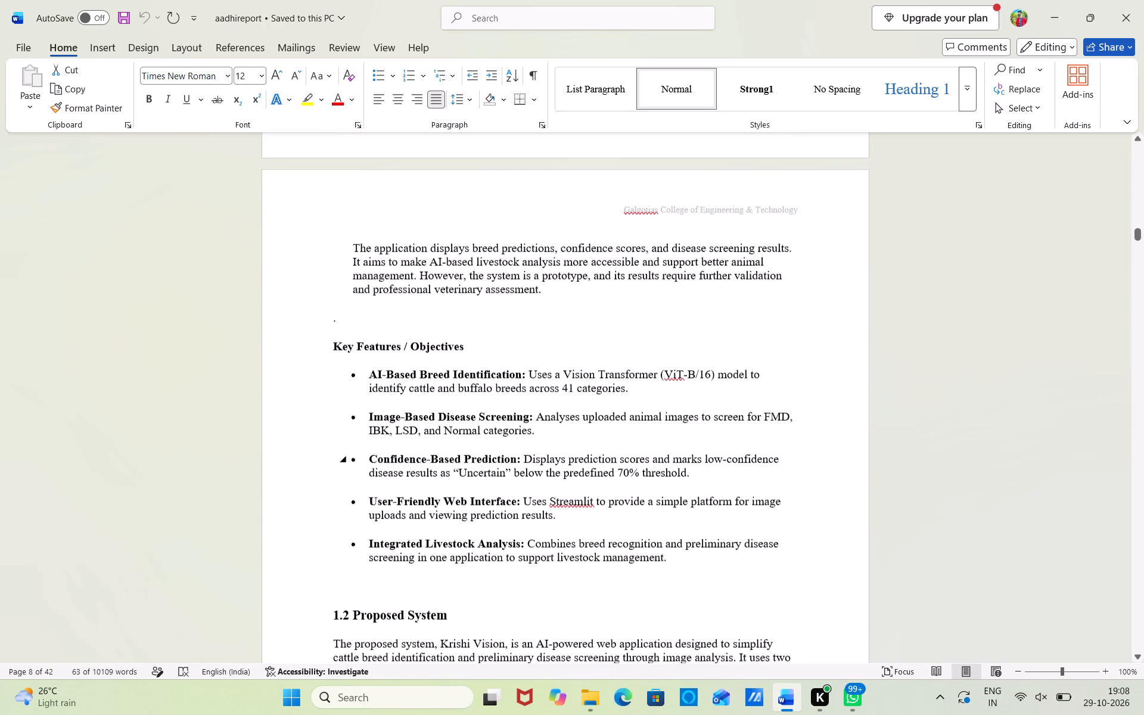
scroll(574, 452, down, 2)
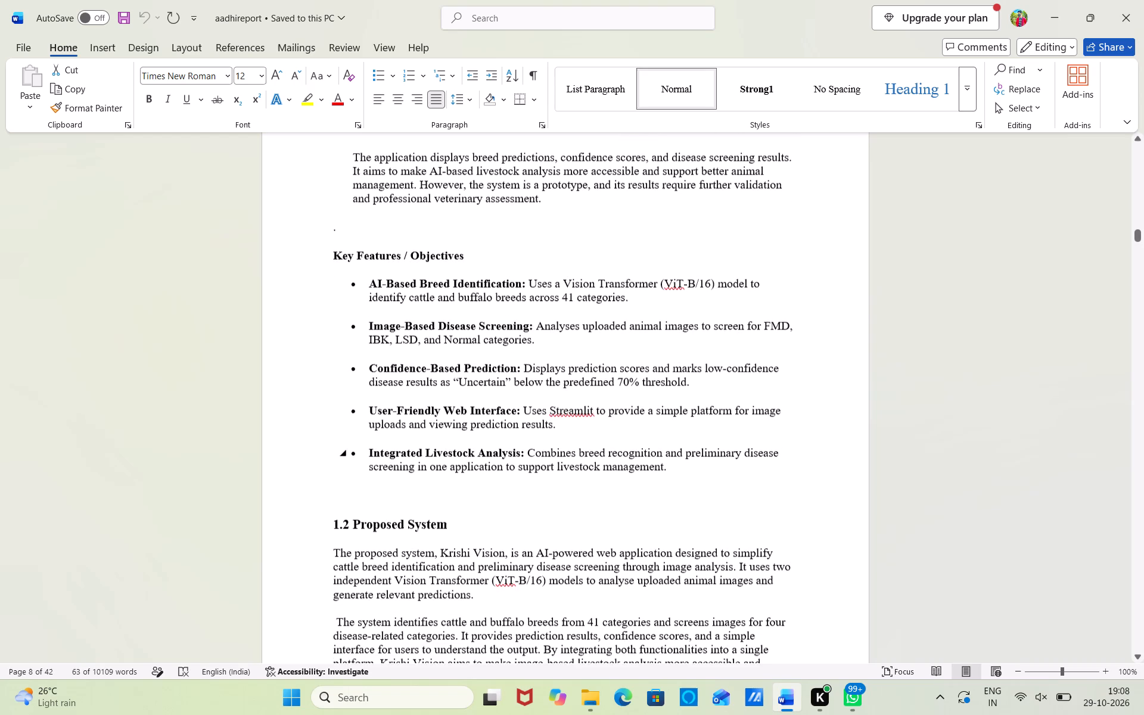
scroll(574, 452, down, 3)
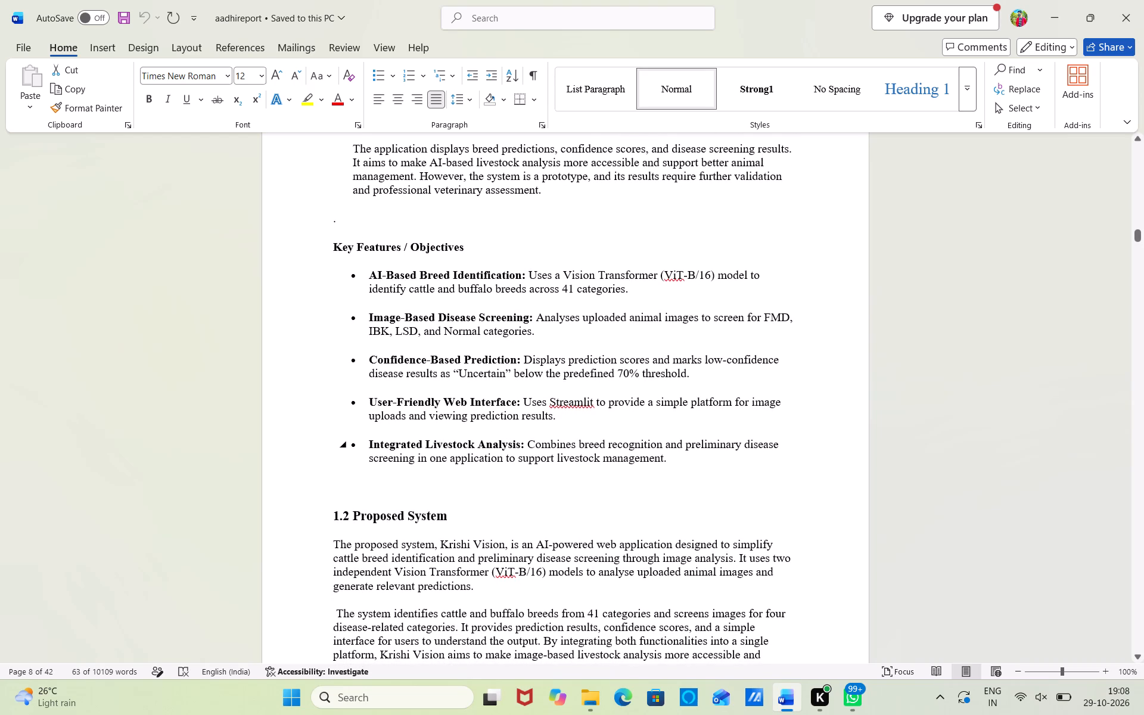
scroll(574, 452, down, 1)
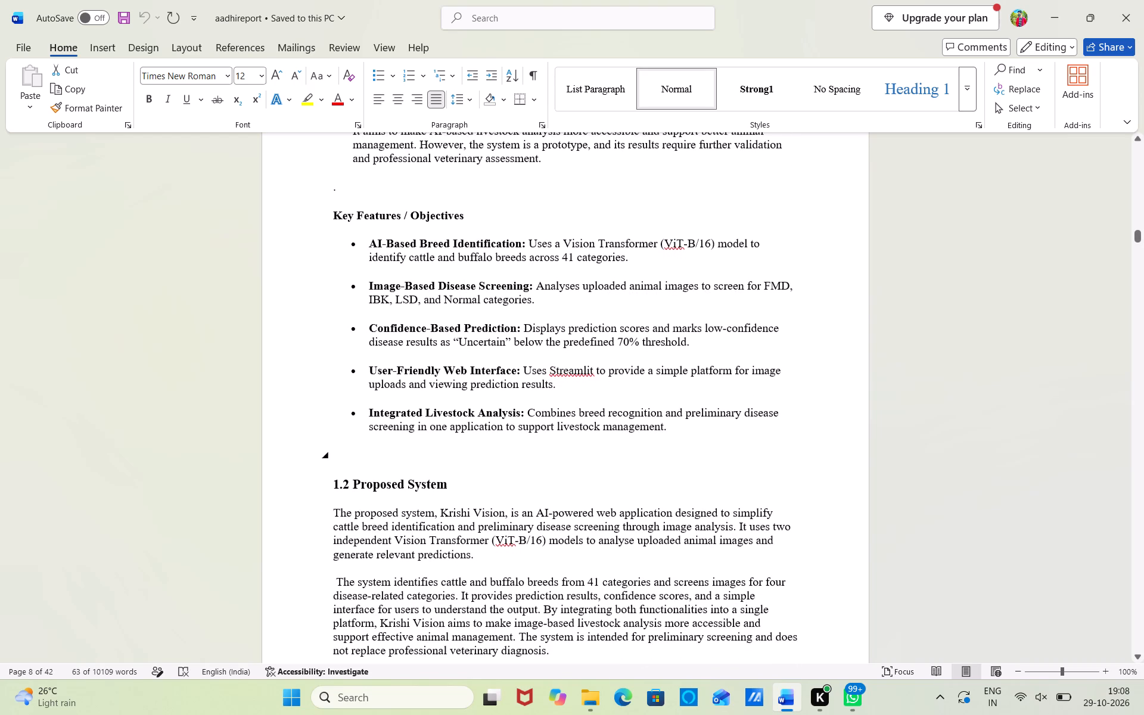
scroll(574, 452, down, 2)
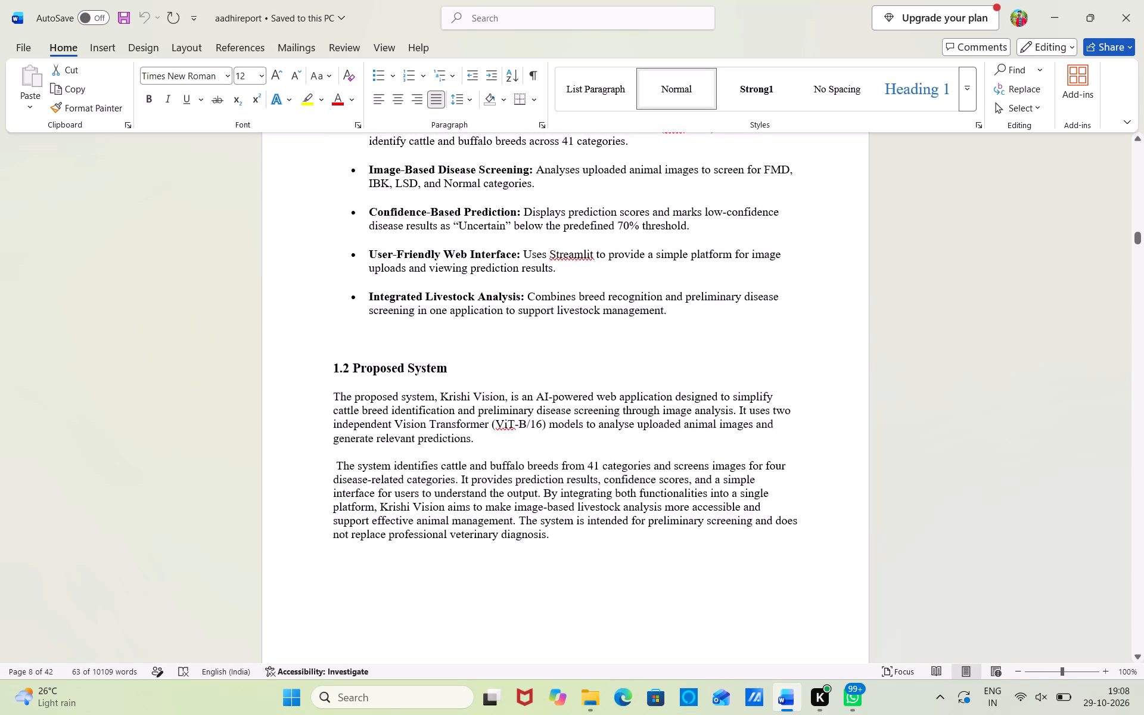
scroll(574, 452, down, 3)
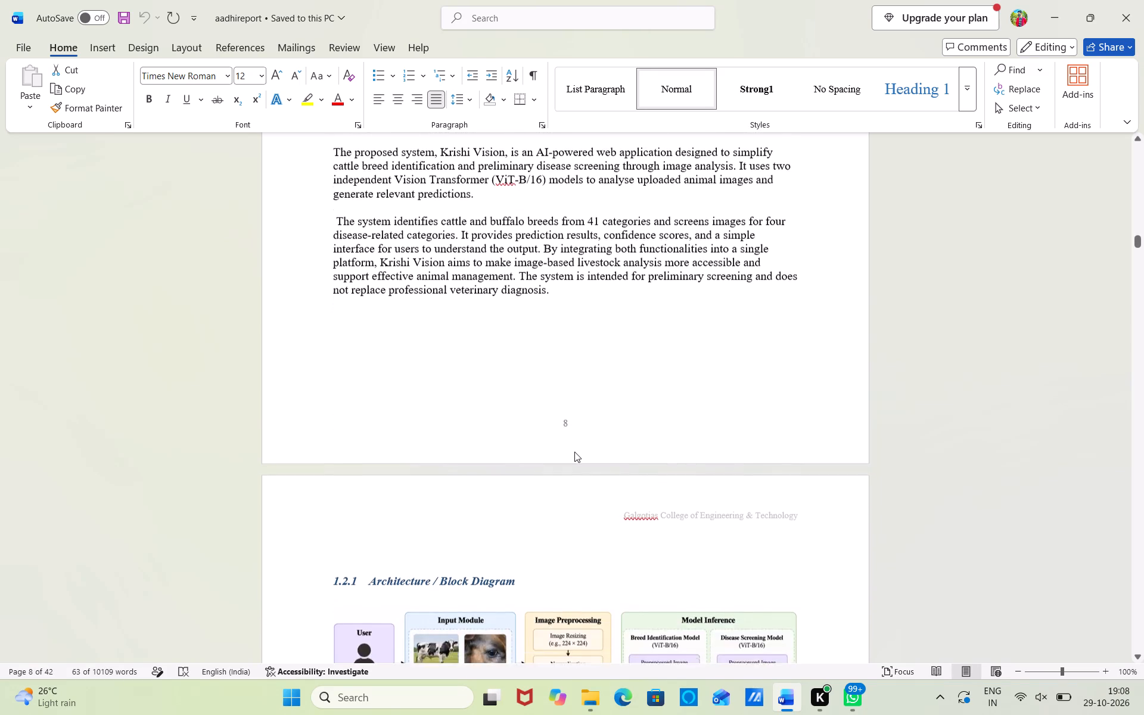
scroll(574, 452, down, 3)
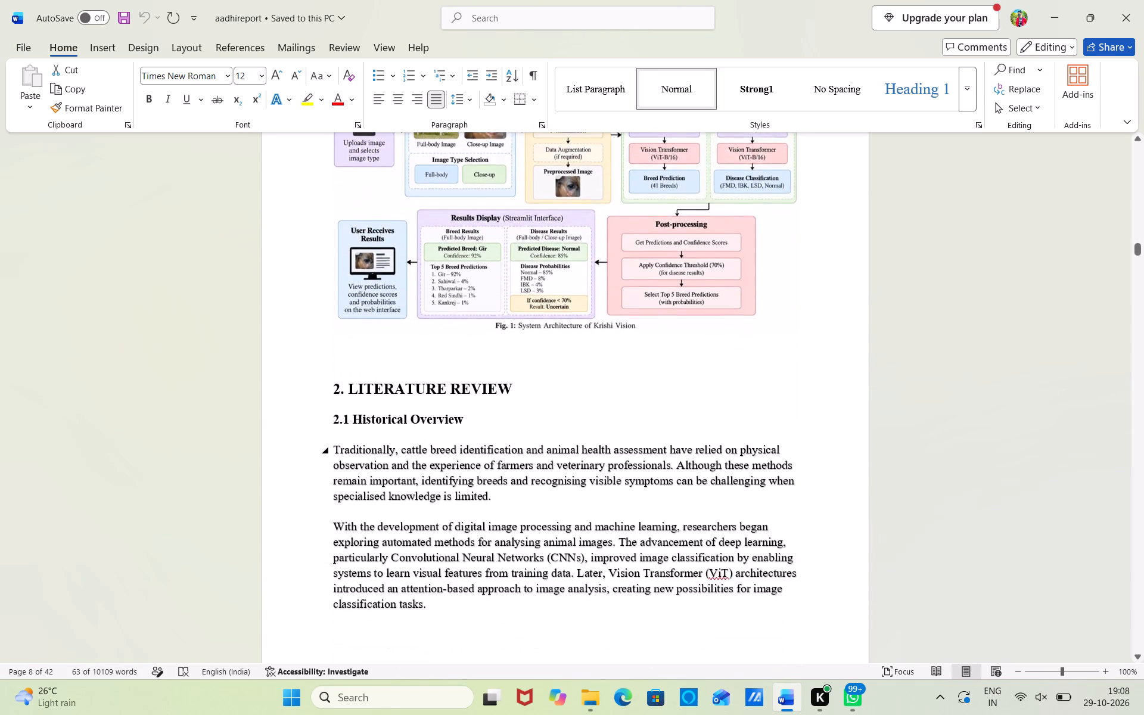
scroll(574, 452, down, 3)
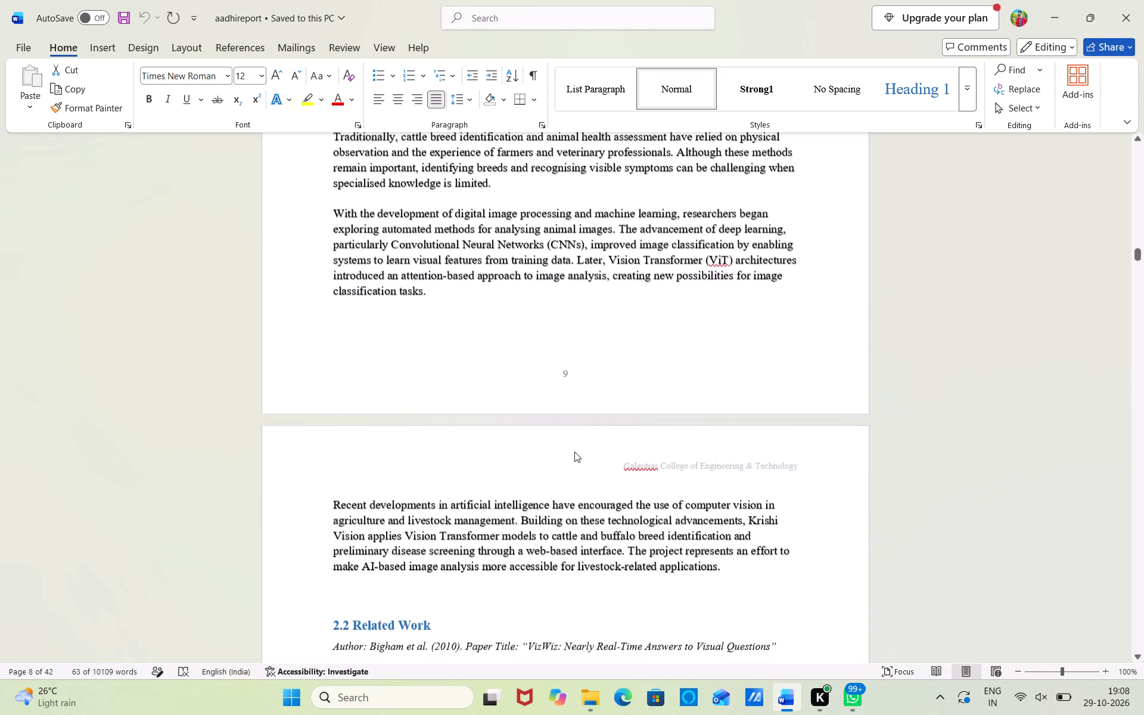
scroll(574, 452, down, 2)
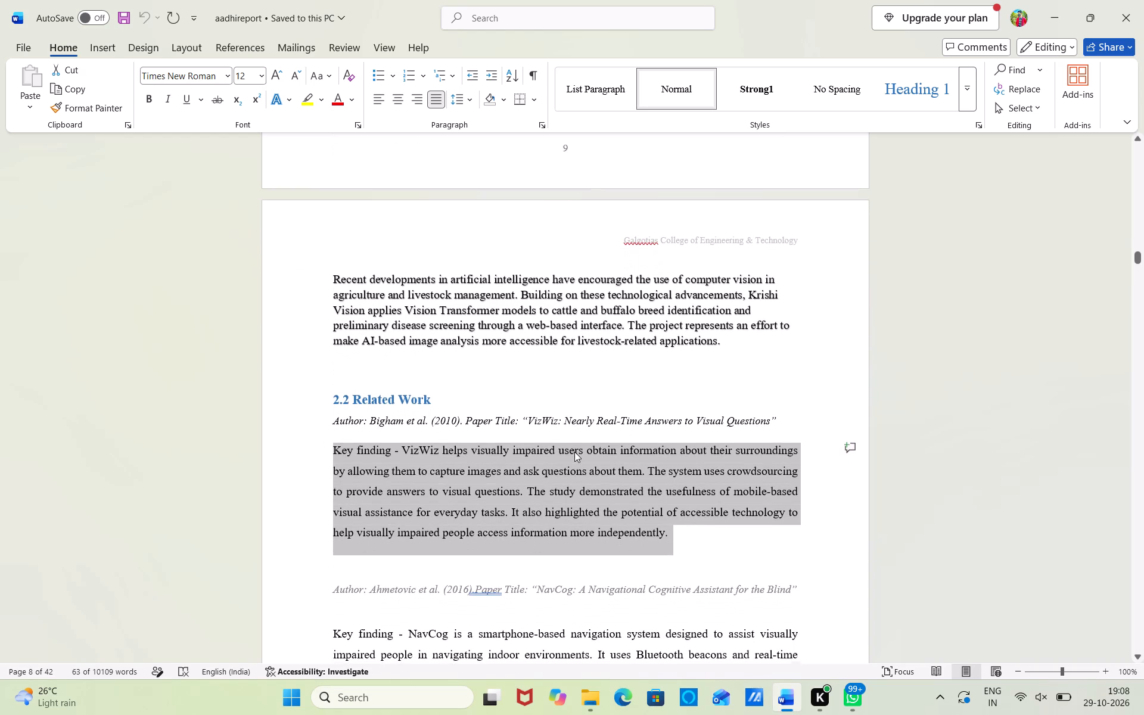
Copy both paper entries under 2.2 Related Work, from the VizWiz author line through the end of the NavCog key finding.
click(681, 542)
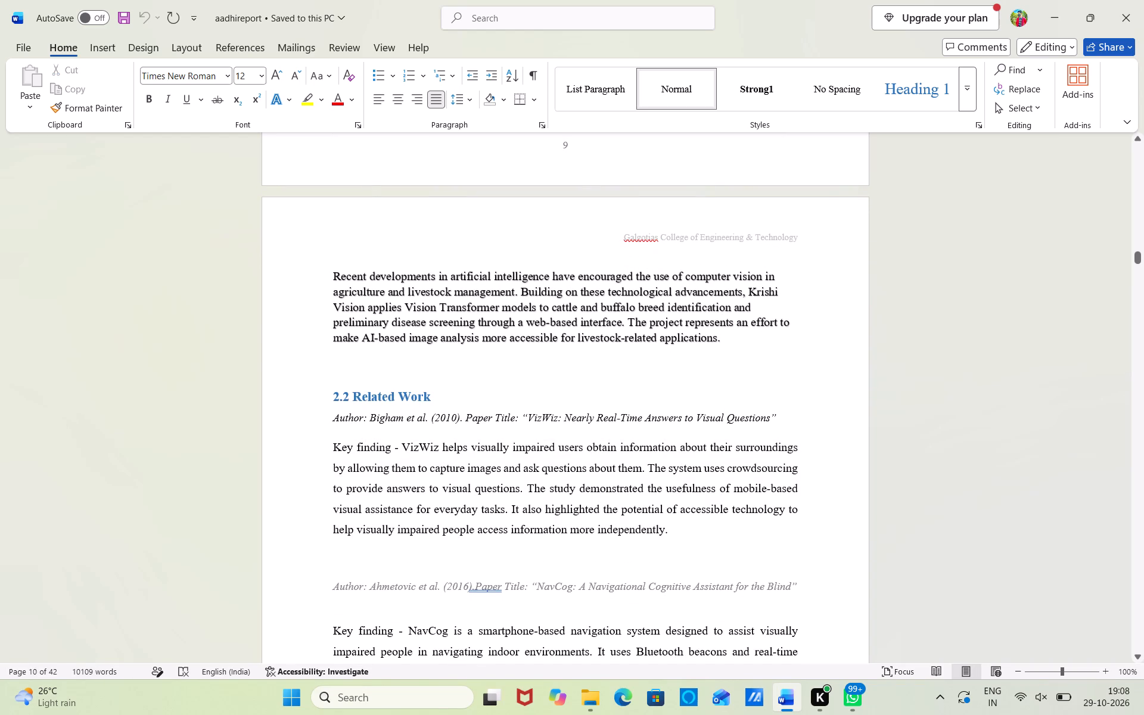
scroll(535, 535, down, 2)
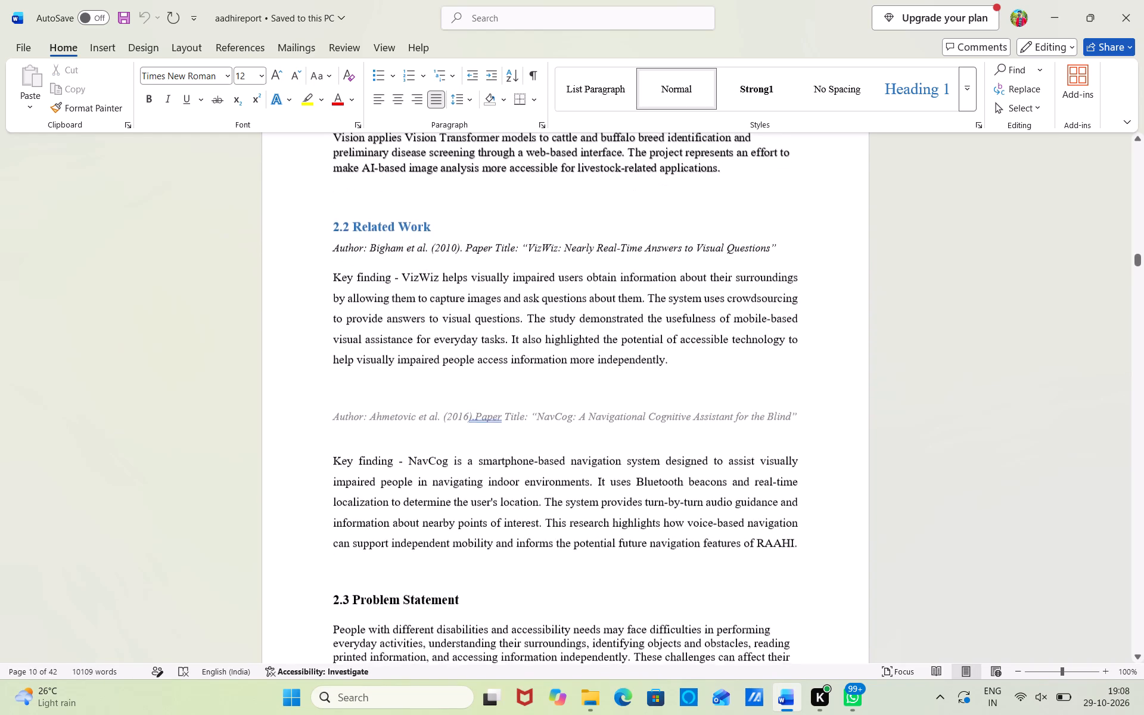
scroll(535, 535, down, 1)
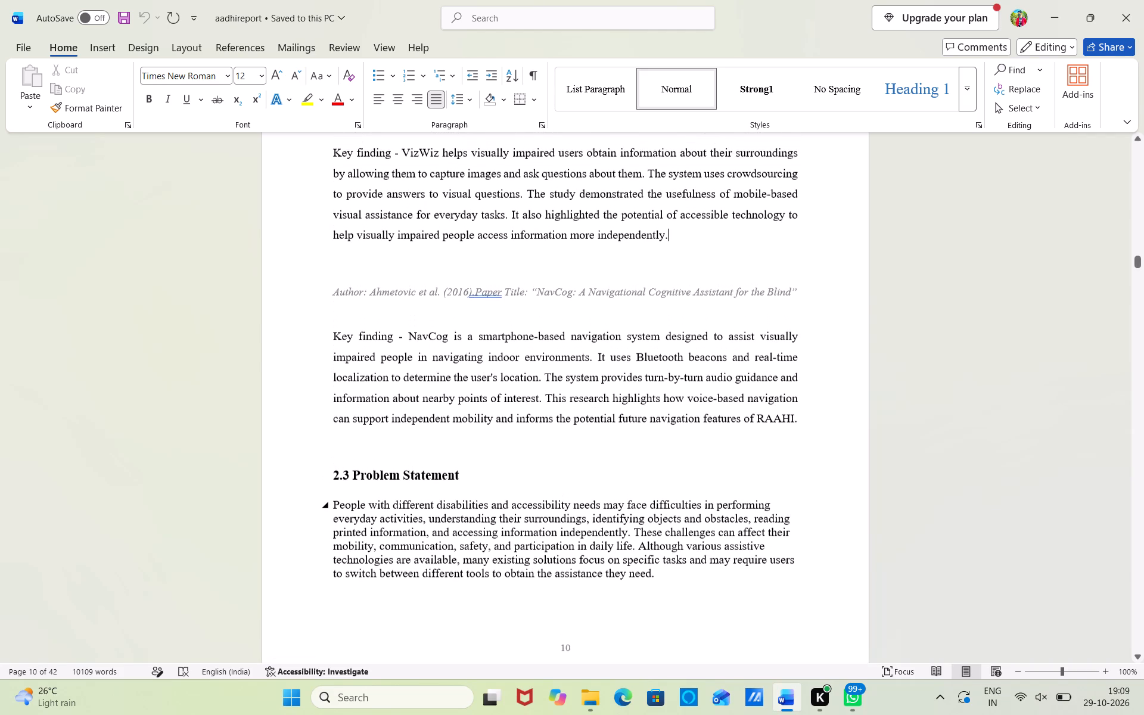
scroll(535, 535, up, 1)
scroll(535, 535, down, 1)
scroll(535, 535, up, 1)
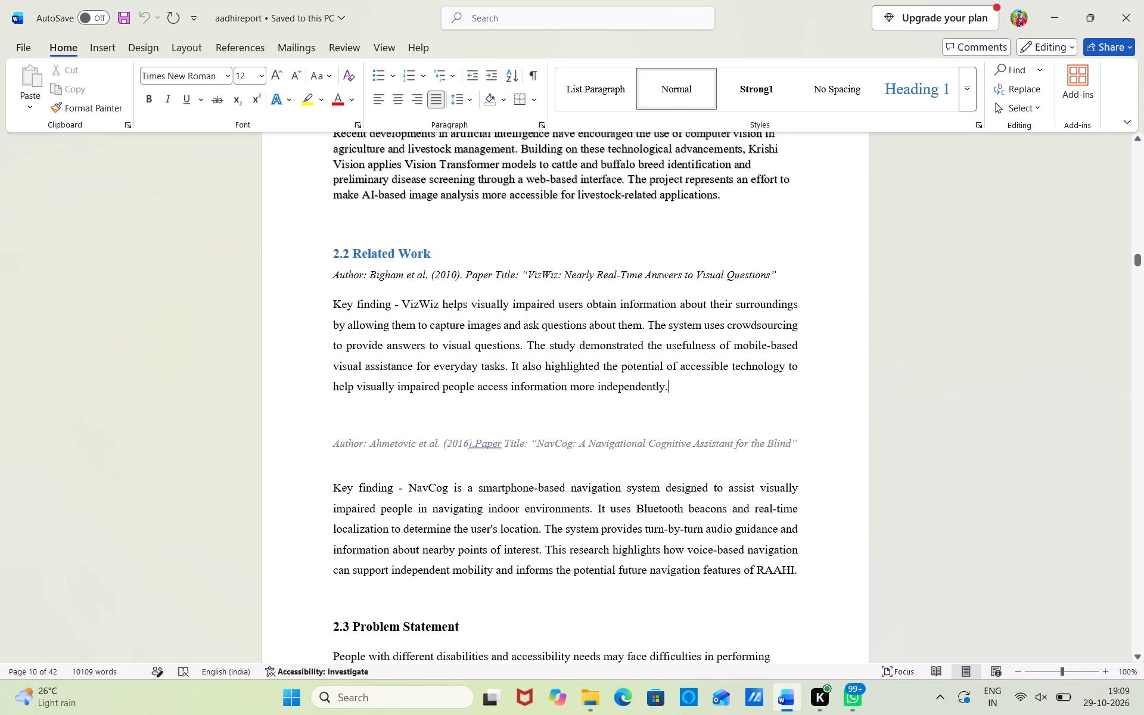
drag(804, 579, 274, 273)
key(ctrl+c)
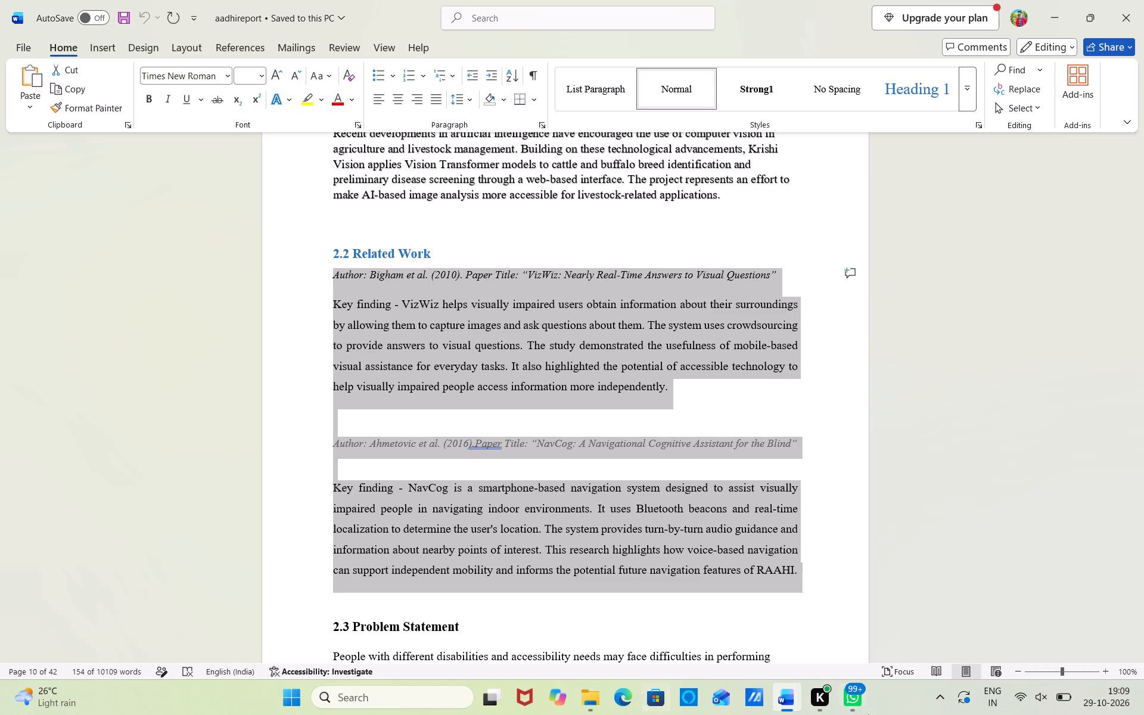
Search the installed apps for "ch" and open Google Chrome.
click(285, 708)
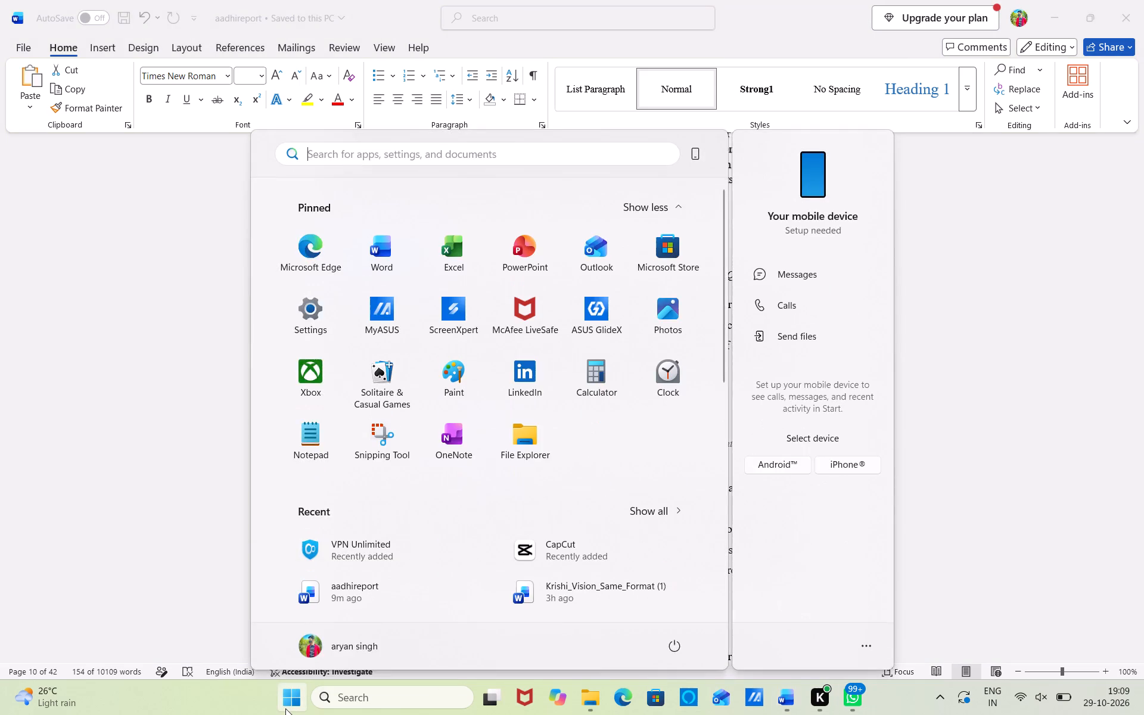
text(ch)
click(438, 266)
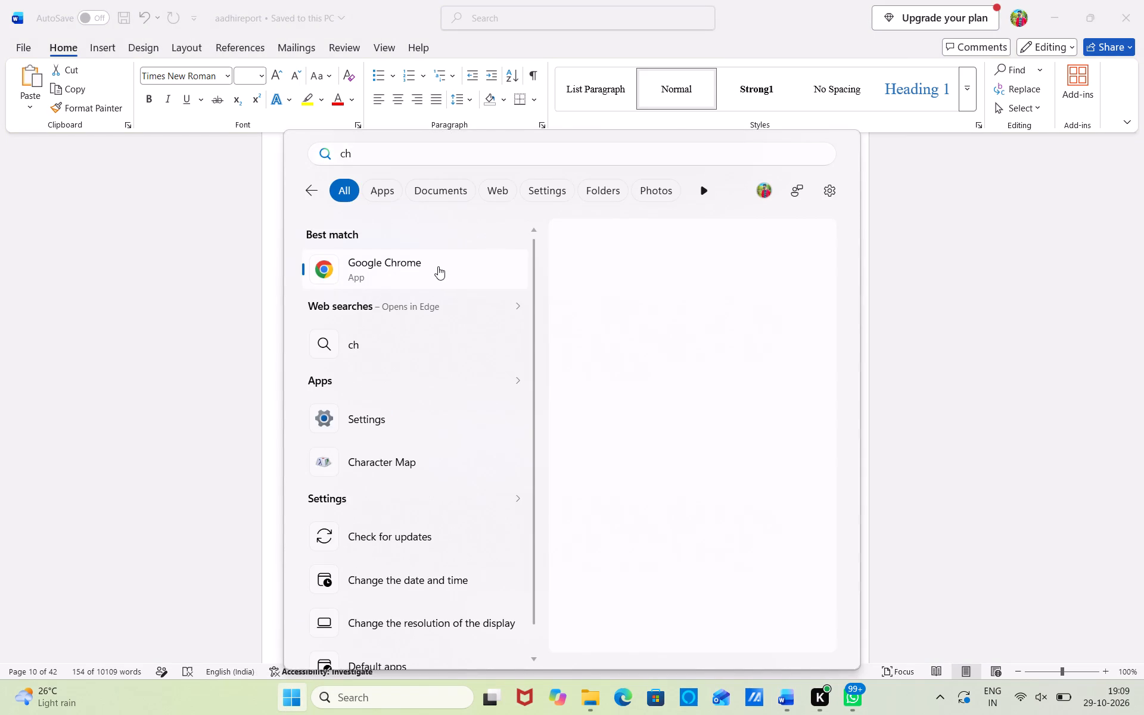
click(433, 391)
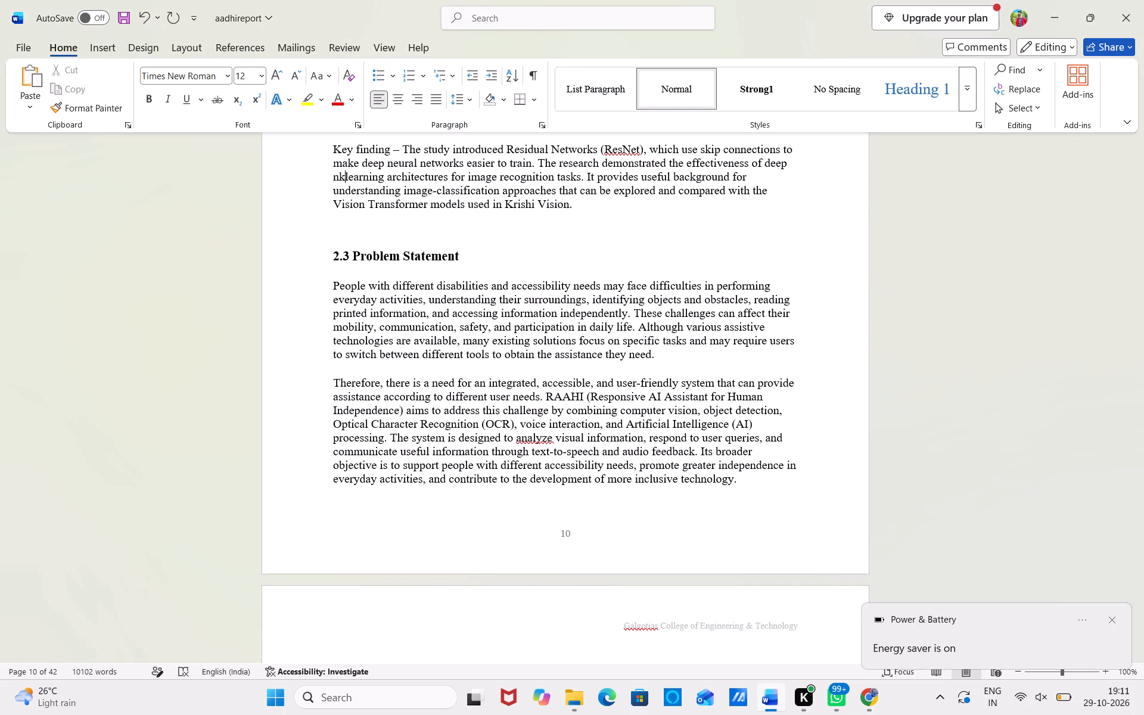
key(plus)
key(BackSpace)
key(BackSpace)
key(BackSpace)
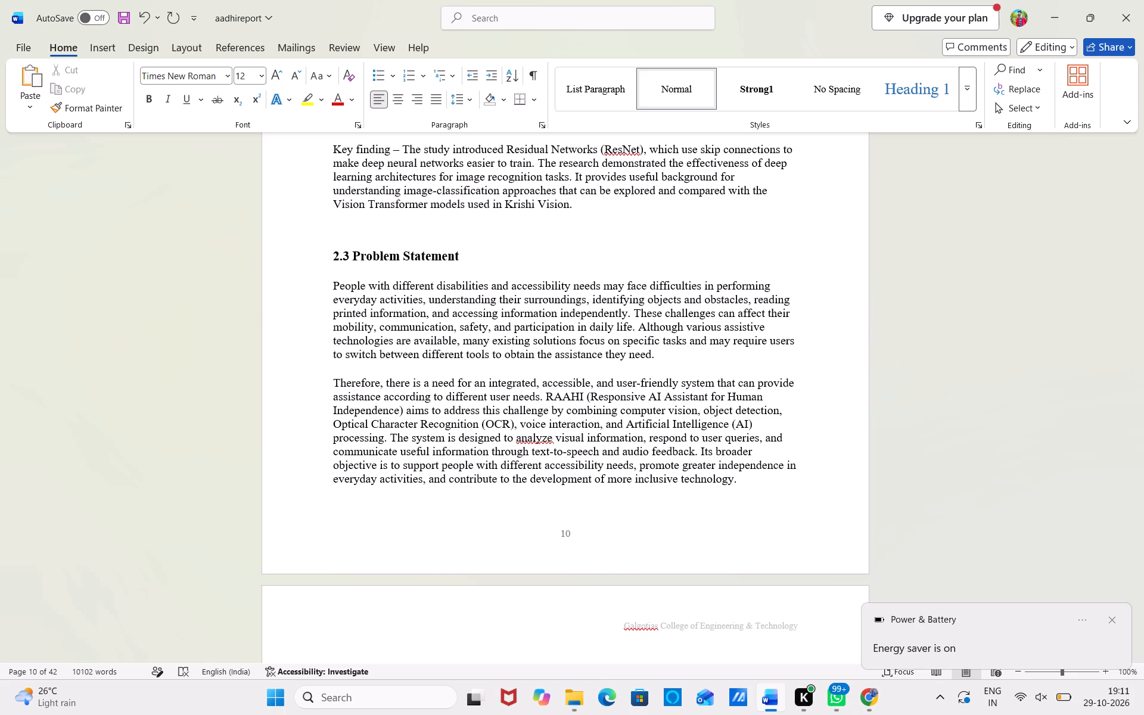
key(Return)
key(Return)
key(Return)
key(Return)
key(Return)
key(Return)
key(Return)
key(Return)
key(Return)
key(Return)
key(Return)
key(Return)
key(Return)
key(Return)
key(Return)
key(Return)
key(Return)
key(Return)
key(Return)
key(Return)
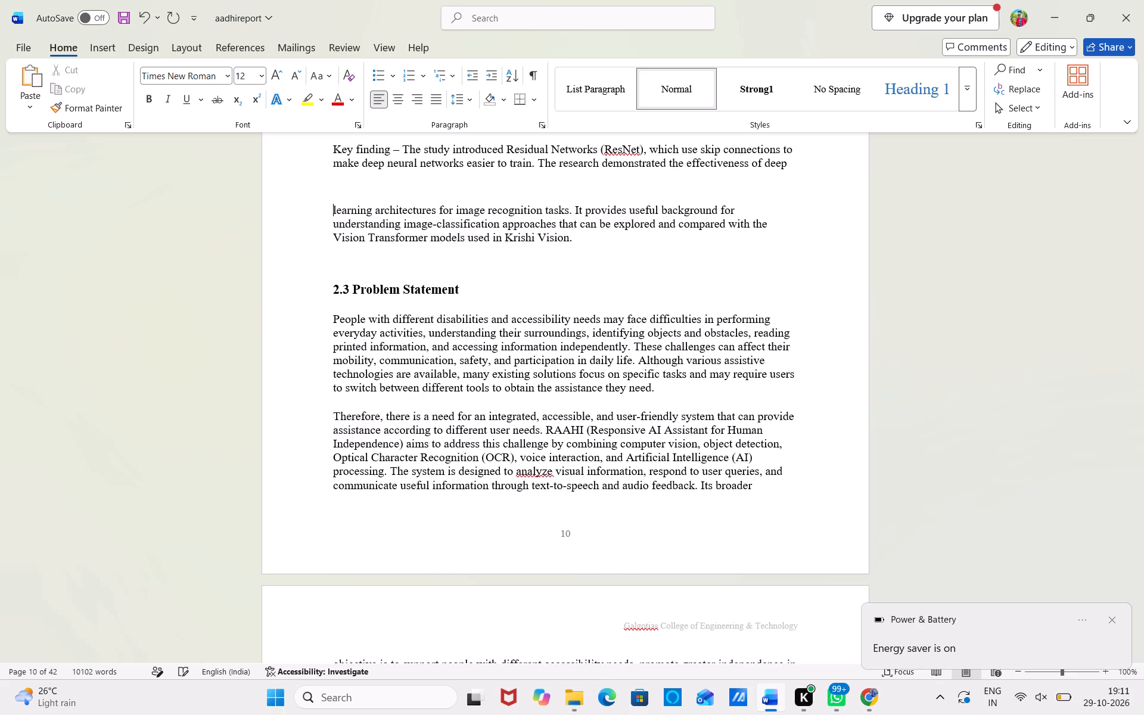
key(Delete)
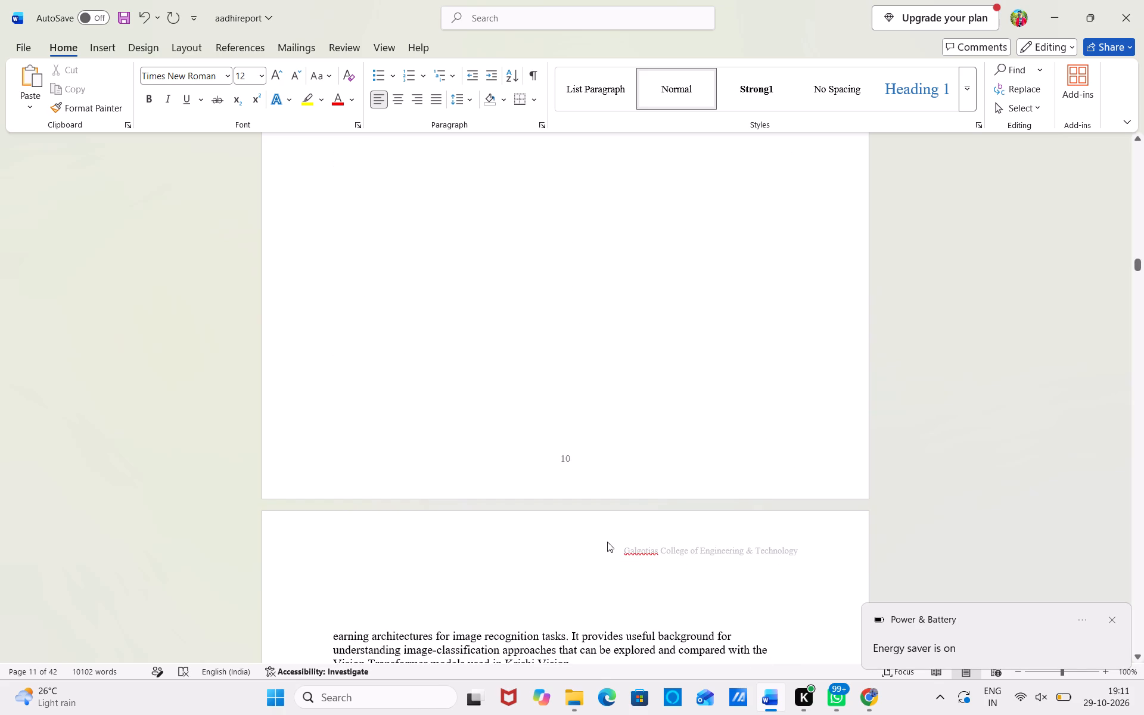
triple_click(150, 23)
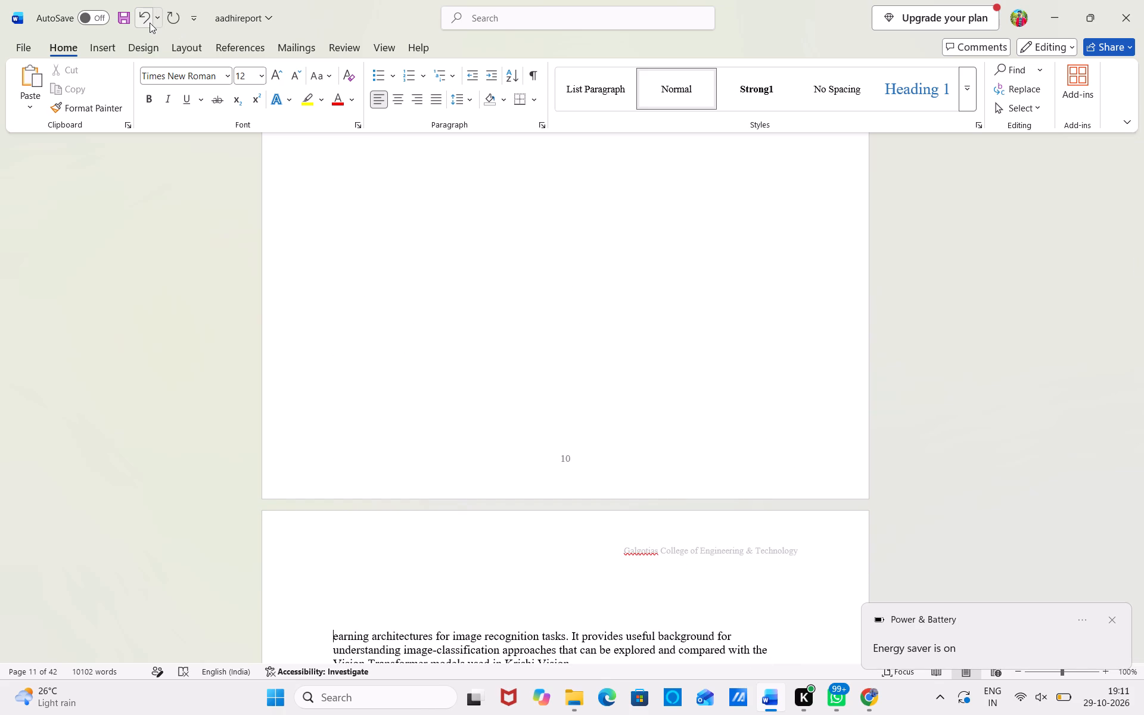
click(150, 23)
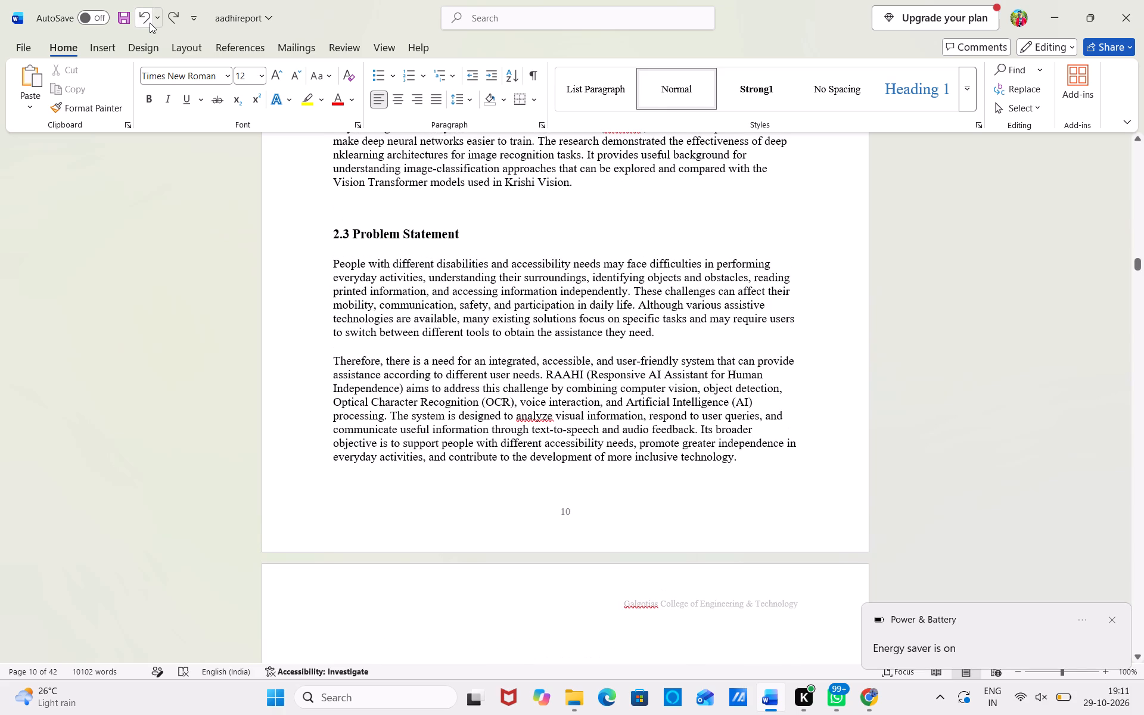
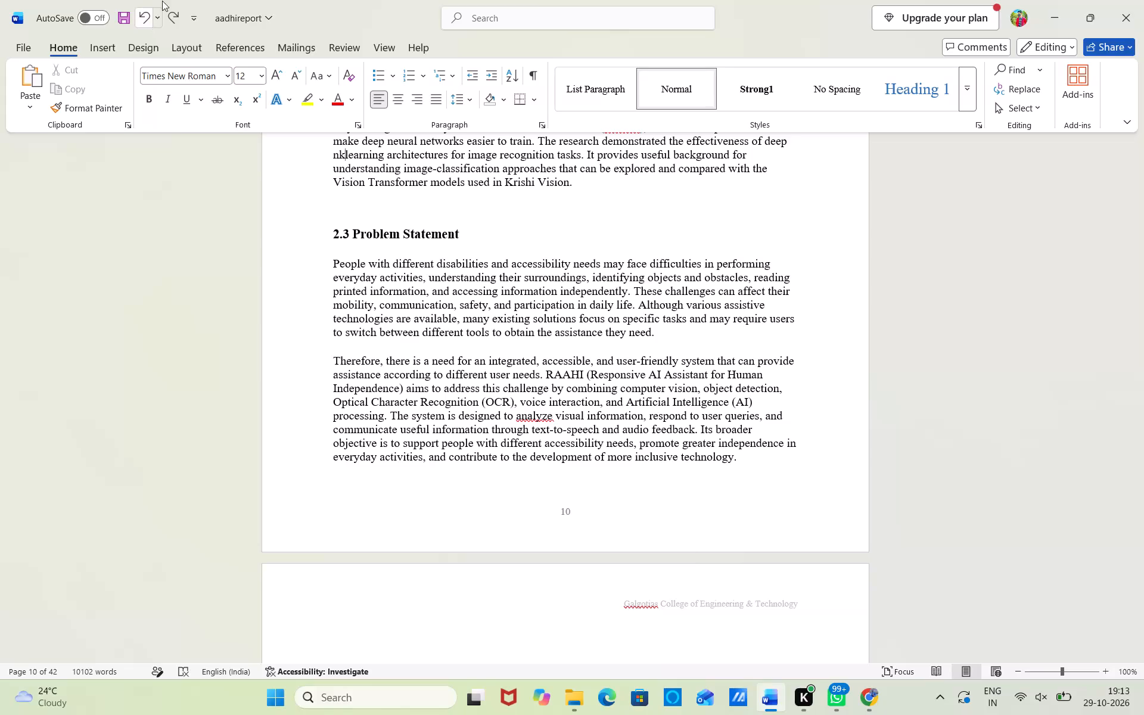
Make the "Key finding" labels of the Dosovitskiy et al. (2021) and He et al. (2016) entries bold.
scroll(248, 253, up, 5)
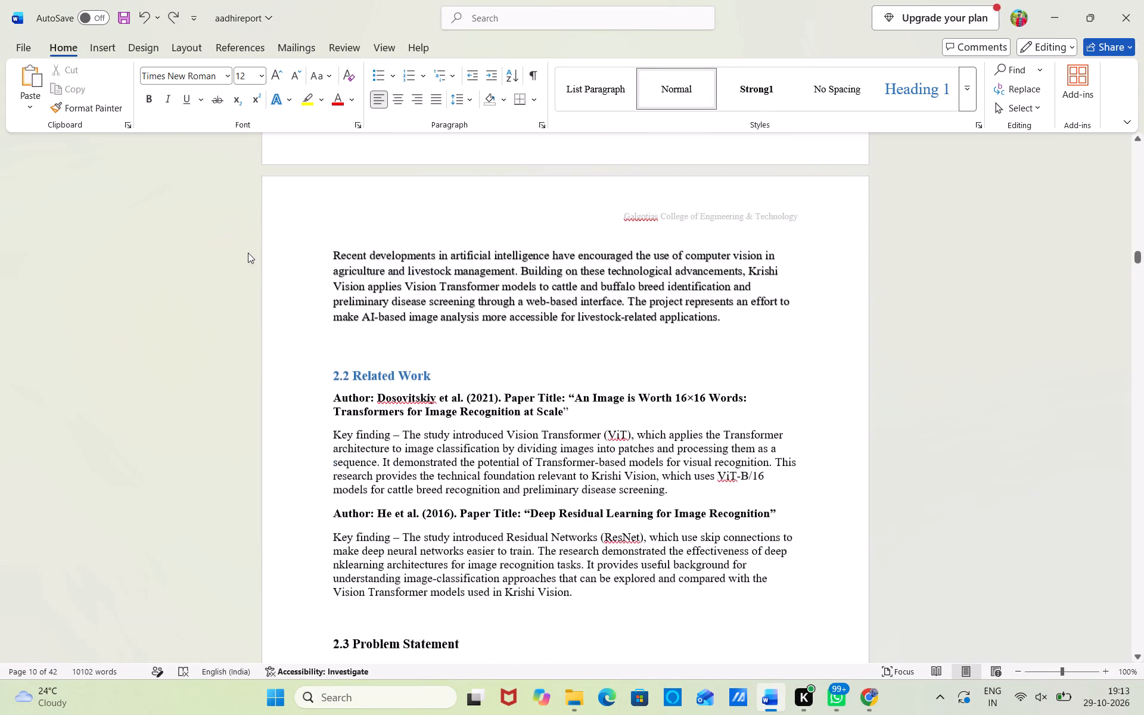
right_click(248, 253)
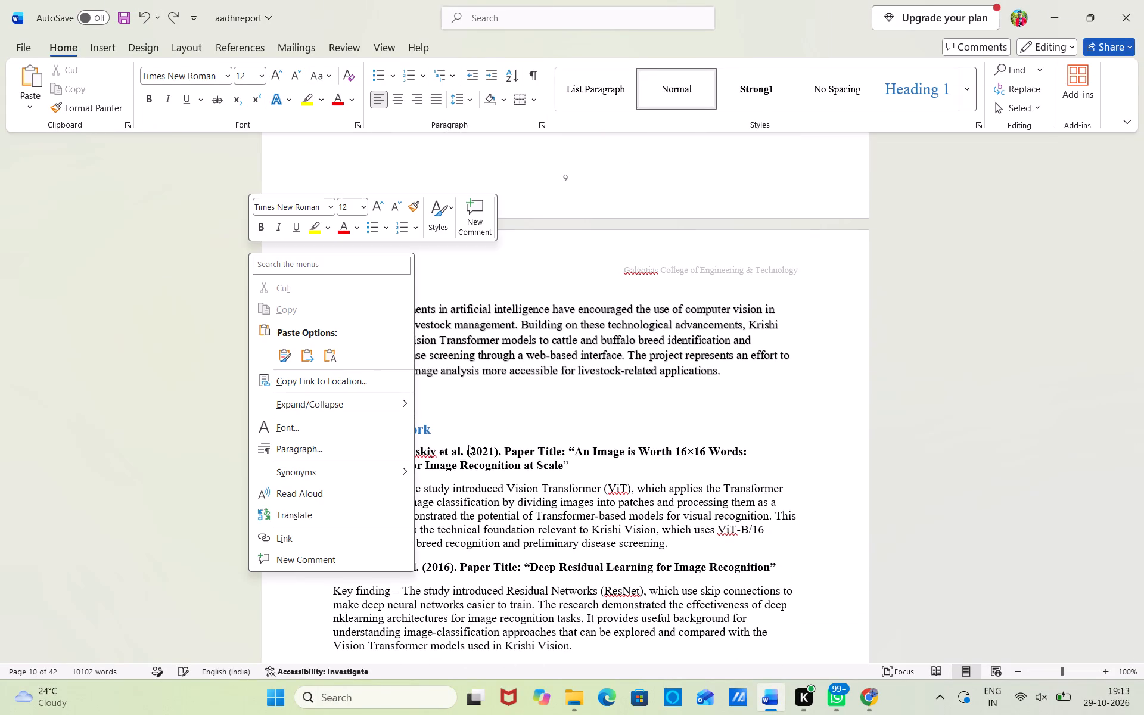
click(544, 404)
drag(390, 493, 381, 490)
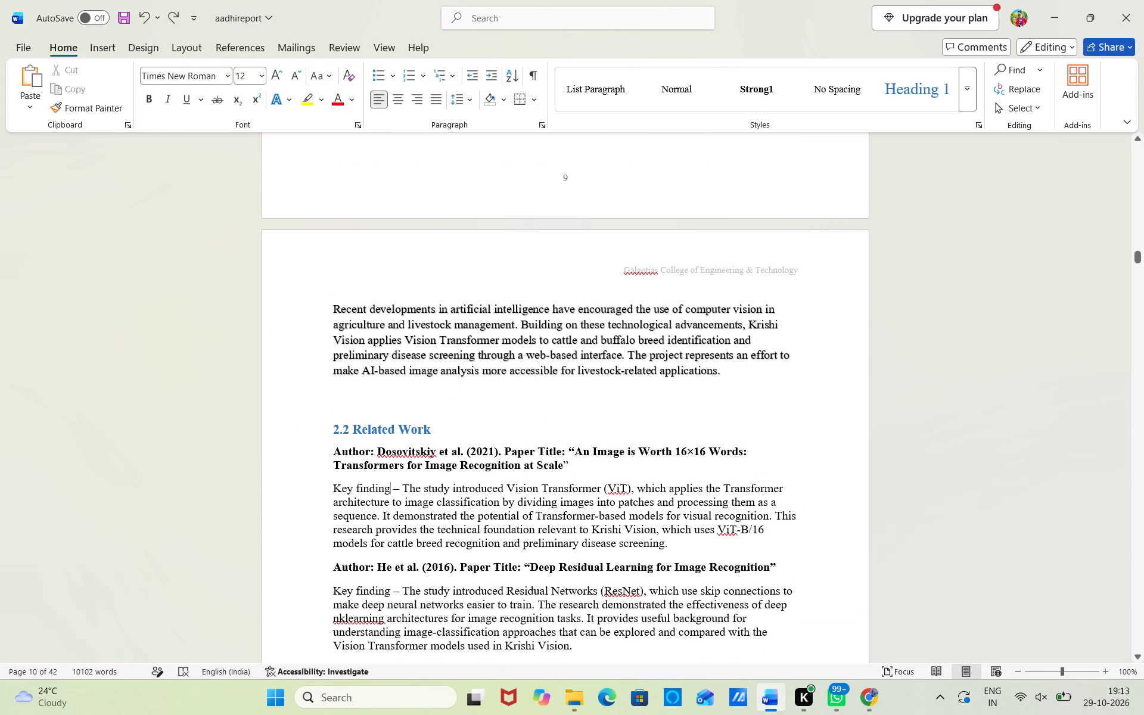
drag(381, 490, 333, 484)
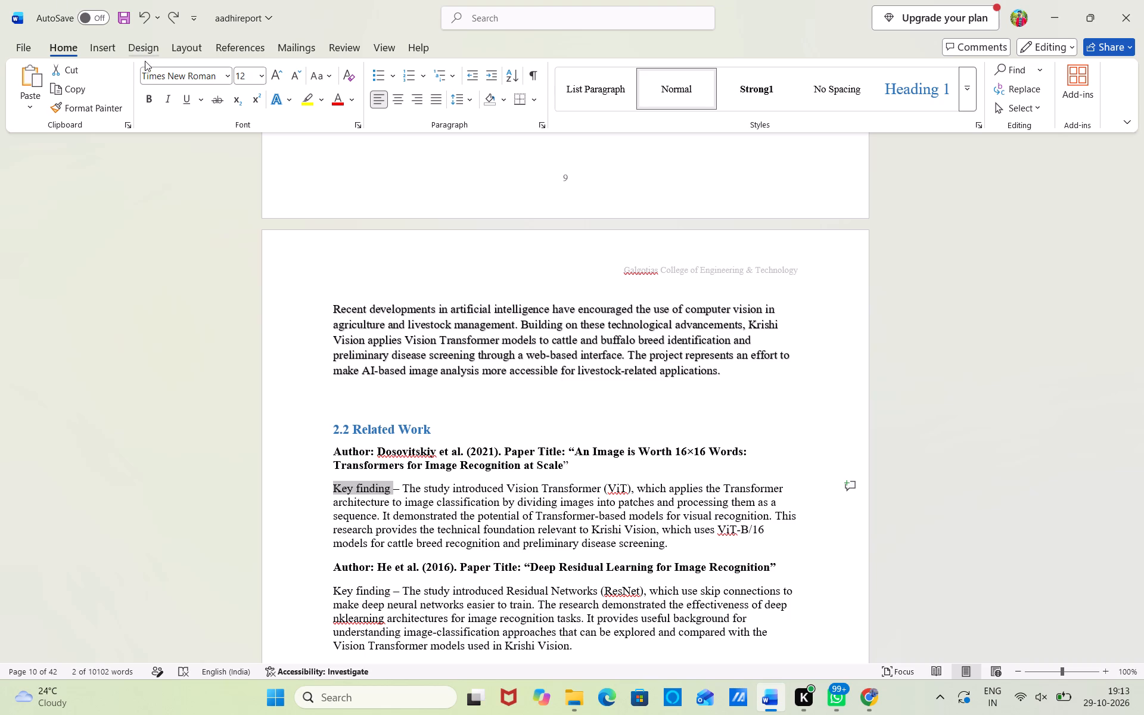
click(140, 97)
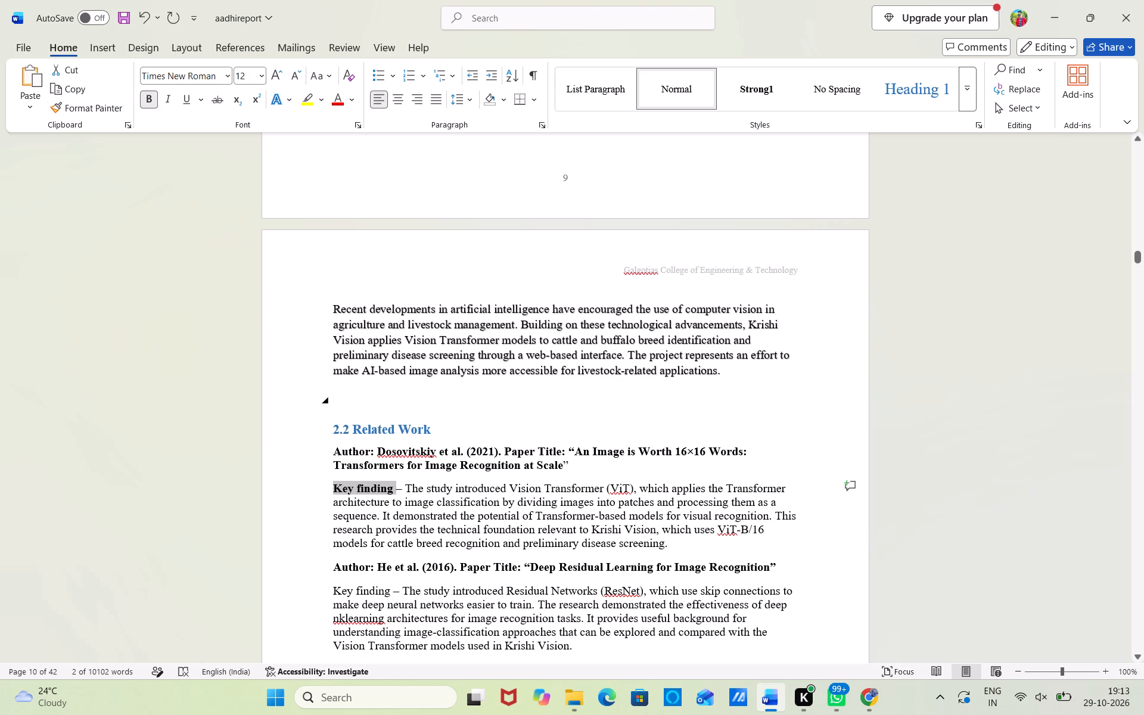
drag(388, 593, 352, 582)
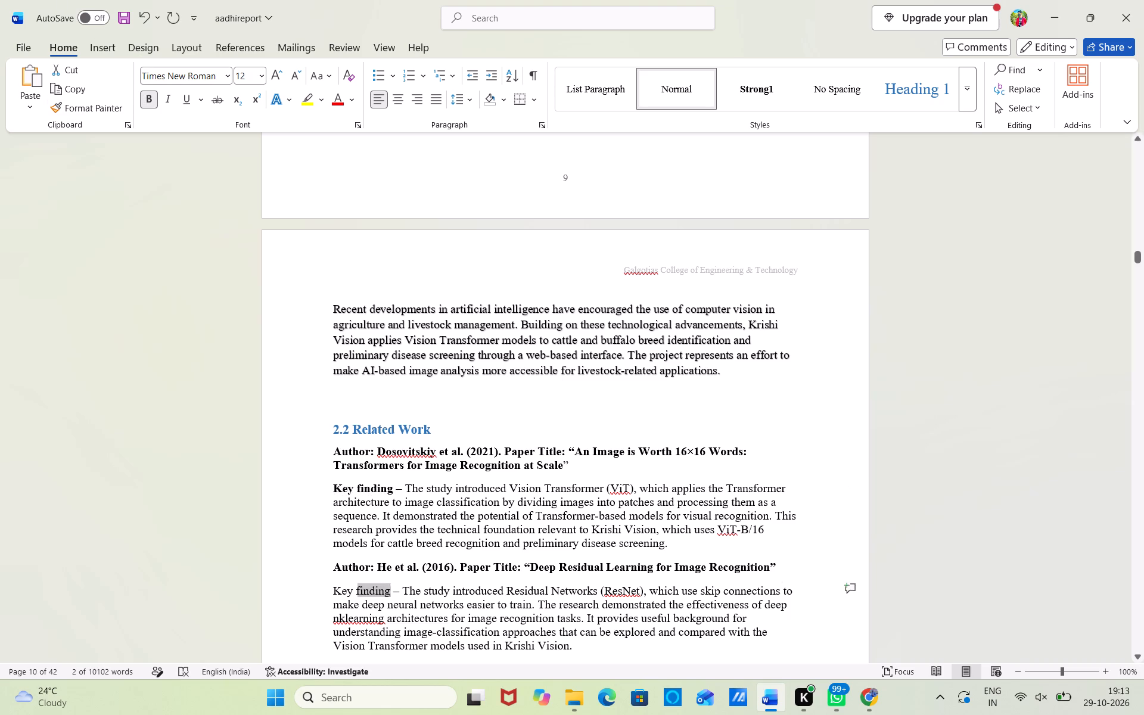
drag(352, 582, 327, 591)
click(145, 97)
click(156, 428)
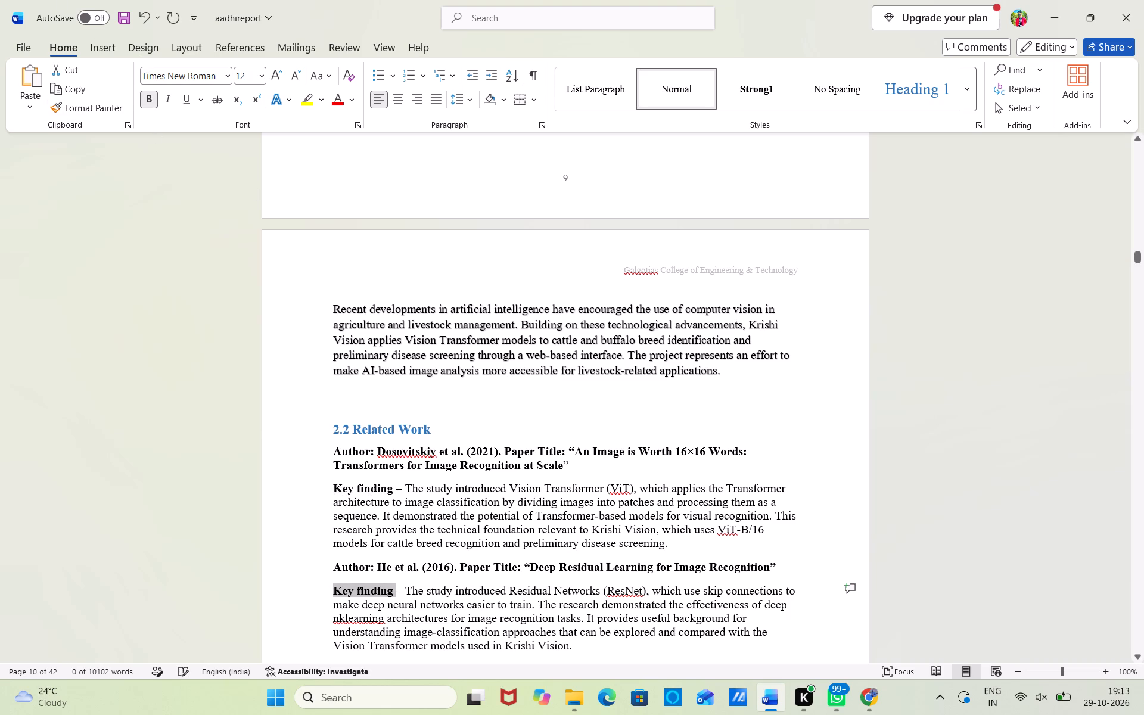
click(624, 413)
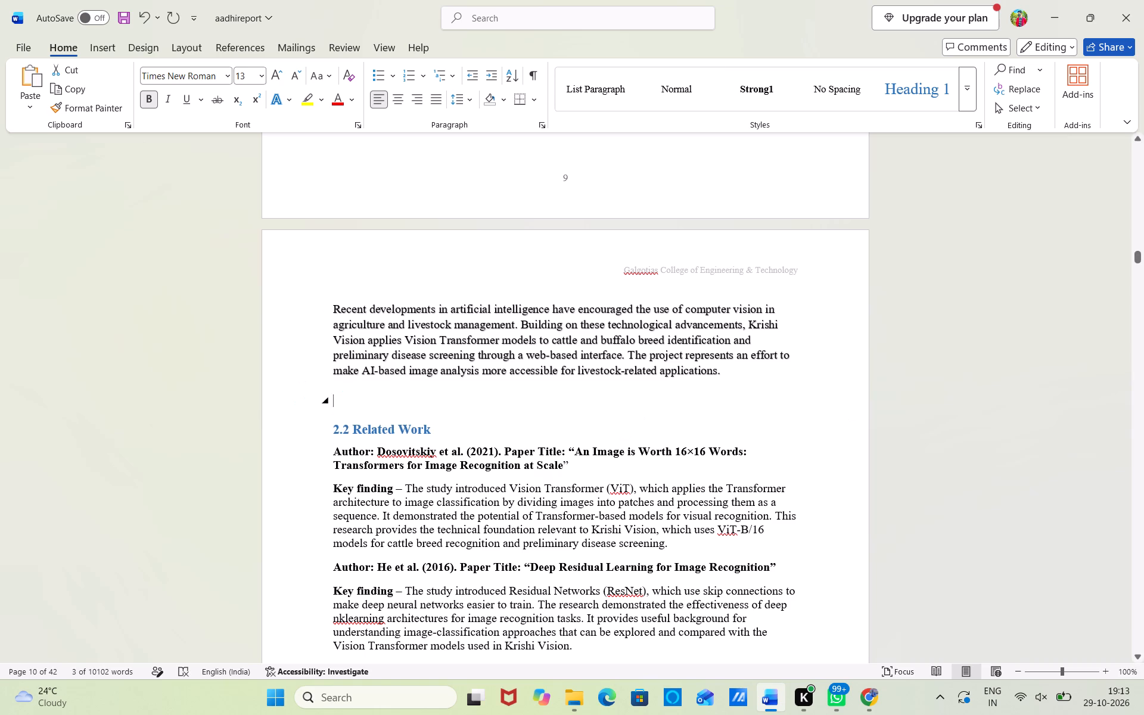
scroll(498, 538, down, 2)
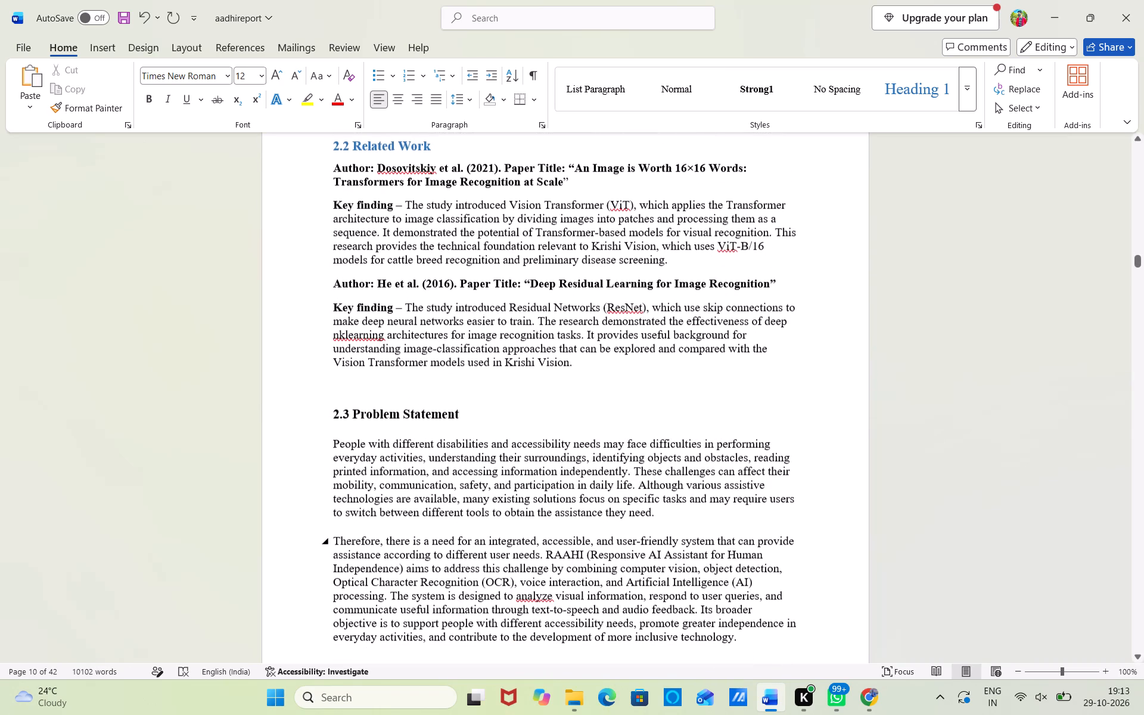
scroll(498, 538, down, 1)
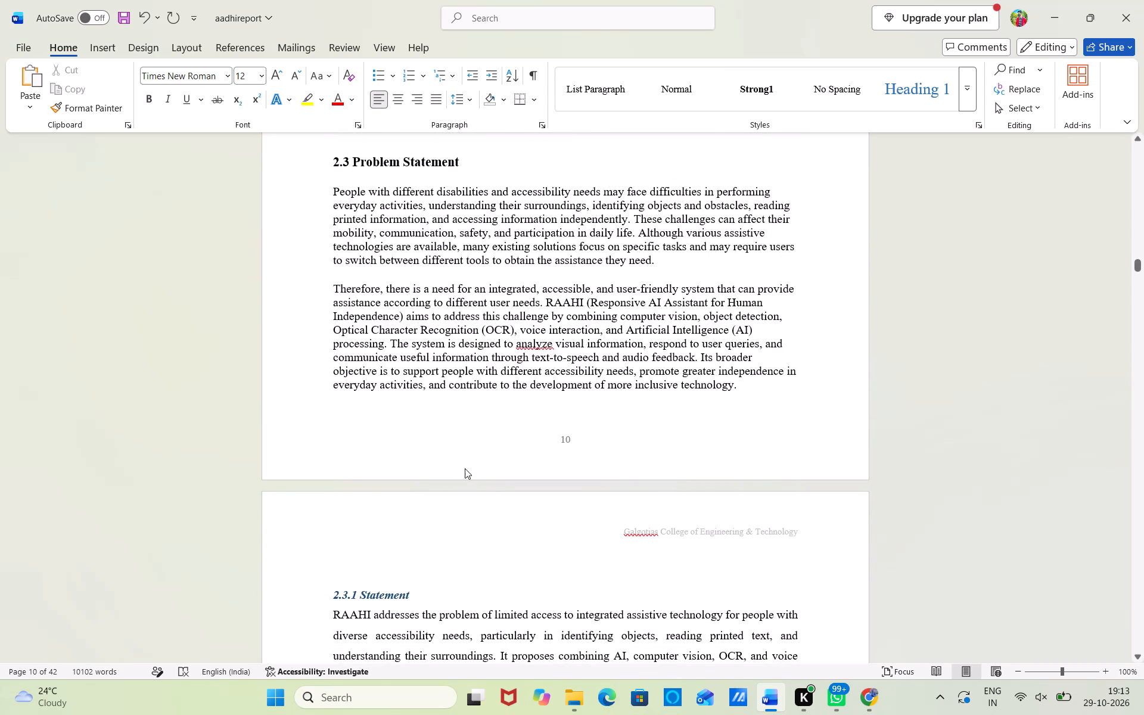
drag(753, 388, 361, 225)
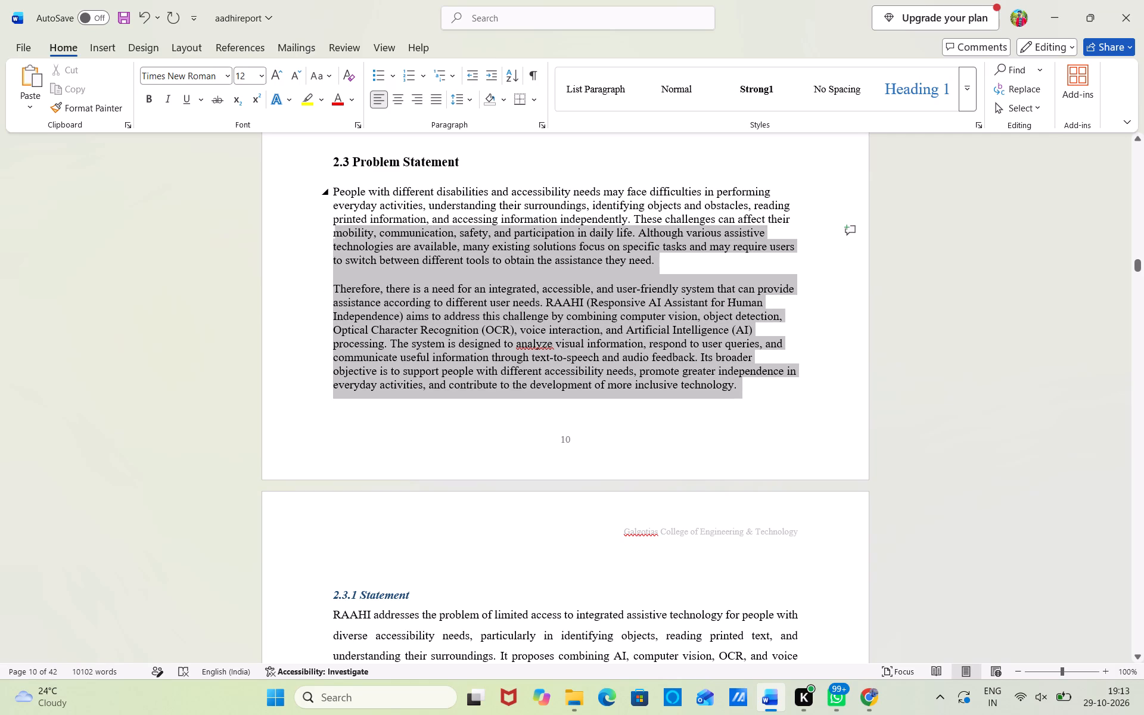
drag(361, 225, 330, 166)
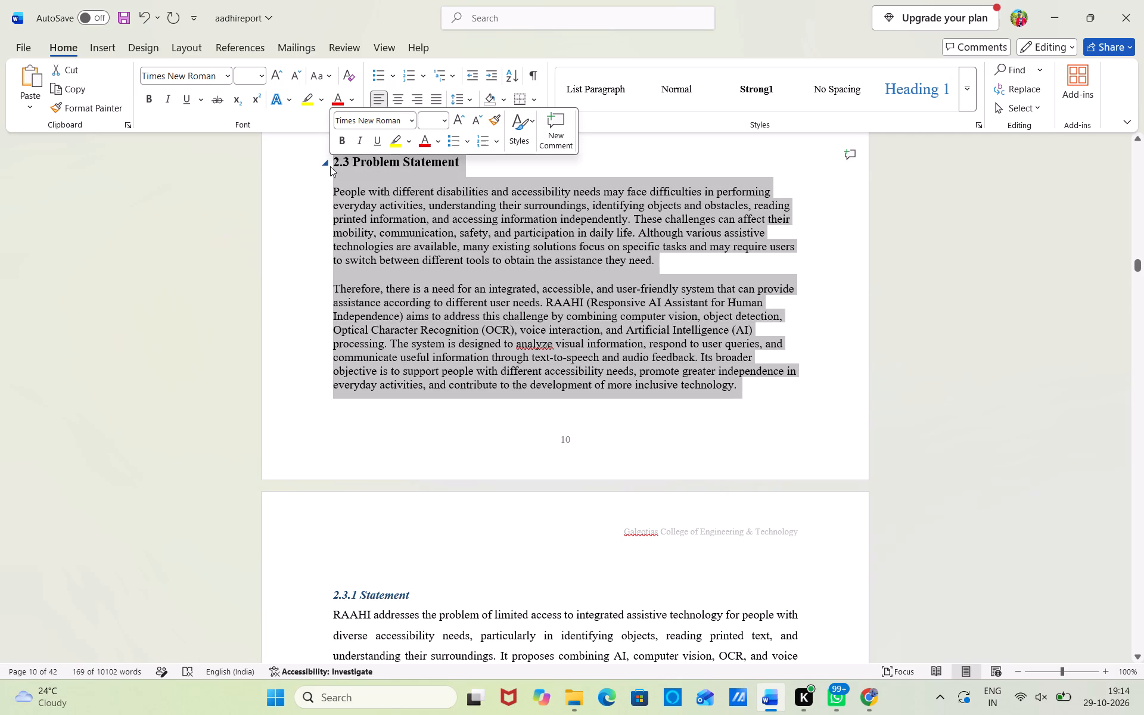
key(ctrl+c)
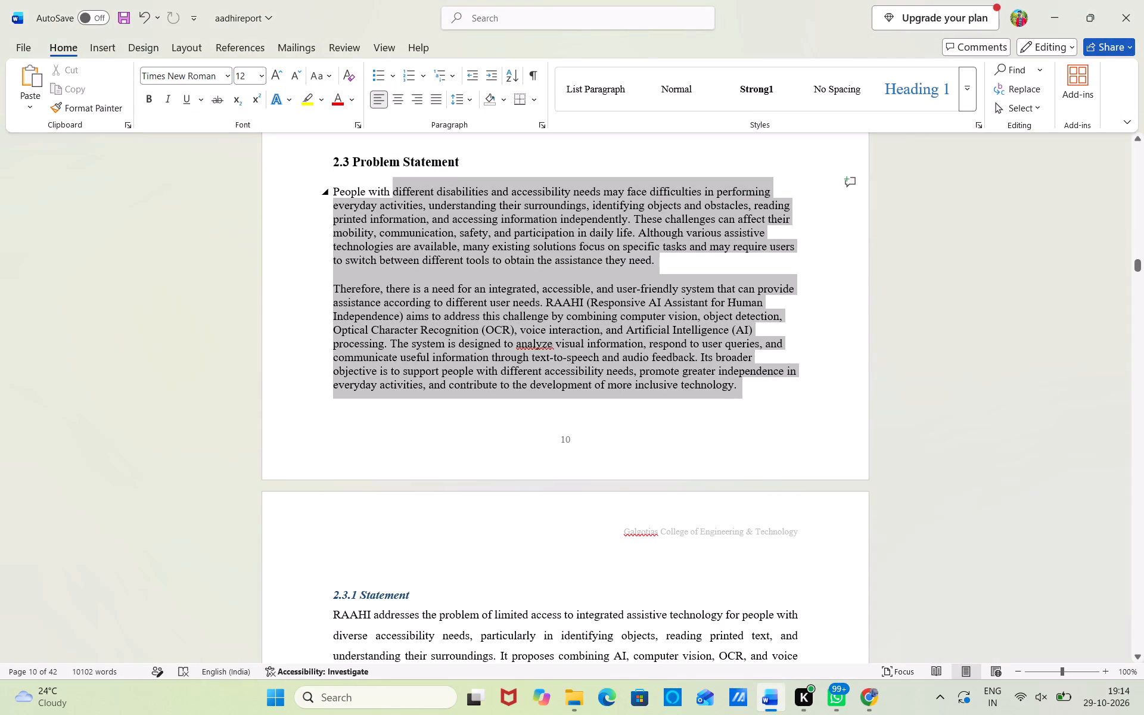
drag(395, 189, 285, 192)
key(BackSpace)
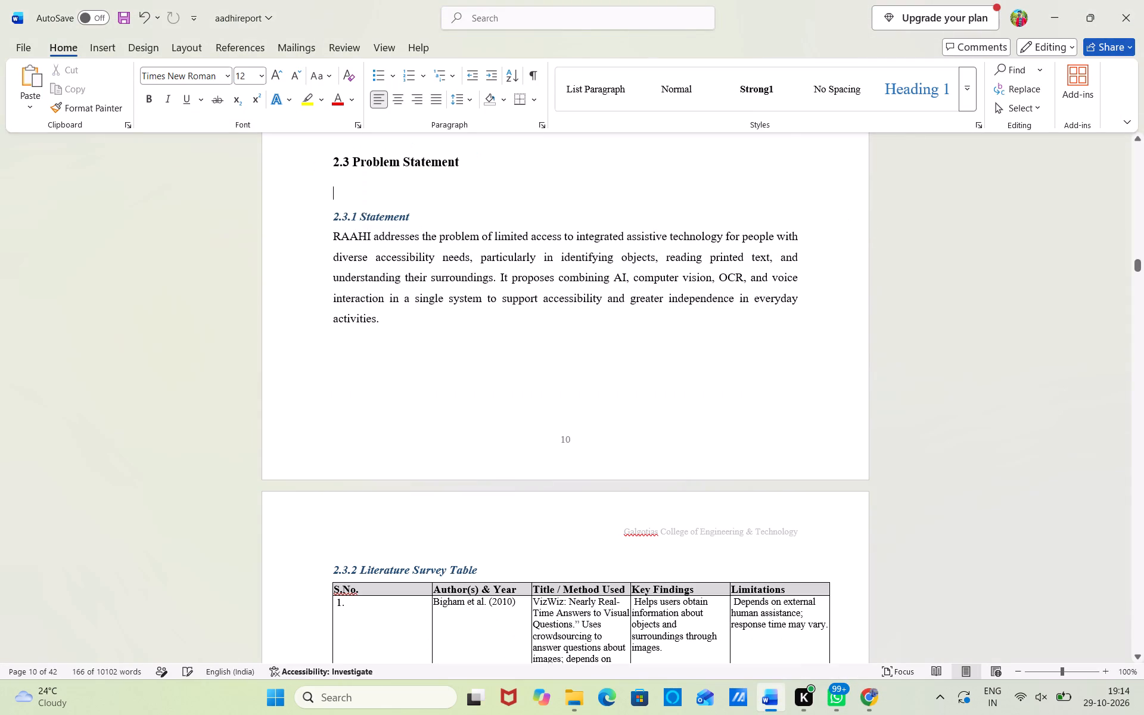
key(ctrl+v)
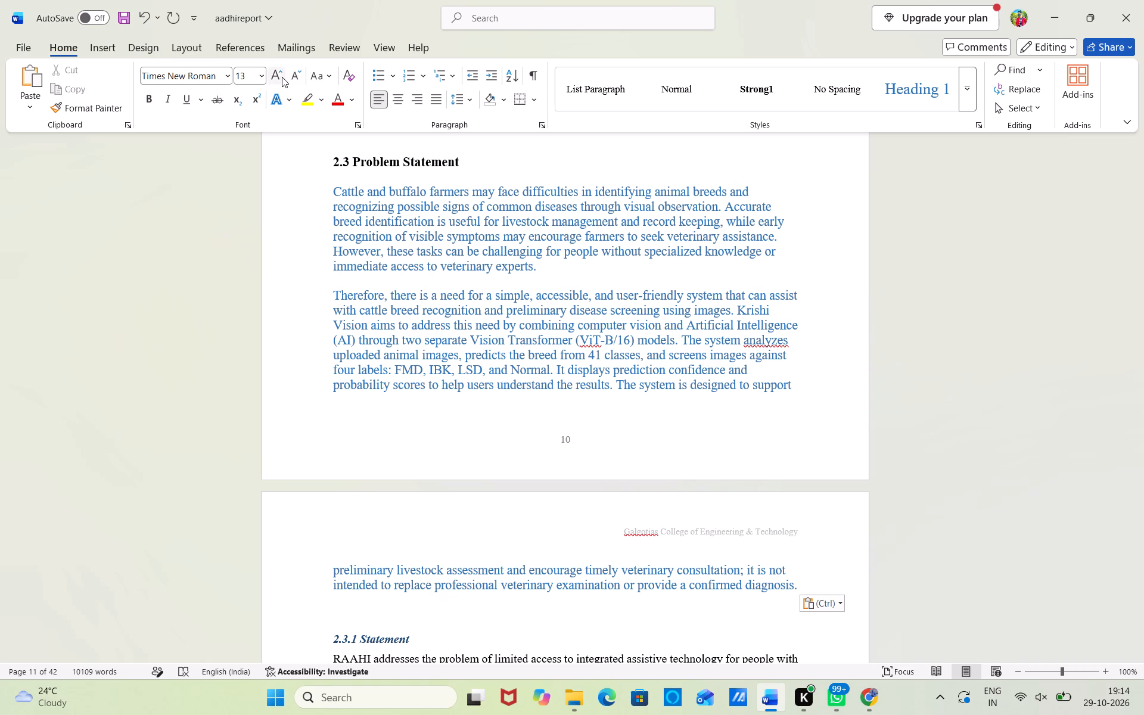
Turn the two pasted Problem Statement paragraphs from blue to black with a text effect, keeping them non-bold.
drag(334, 191, 397, 299)
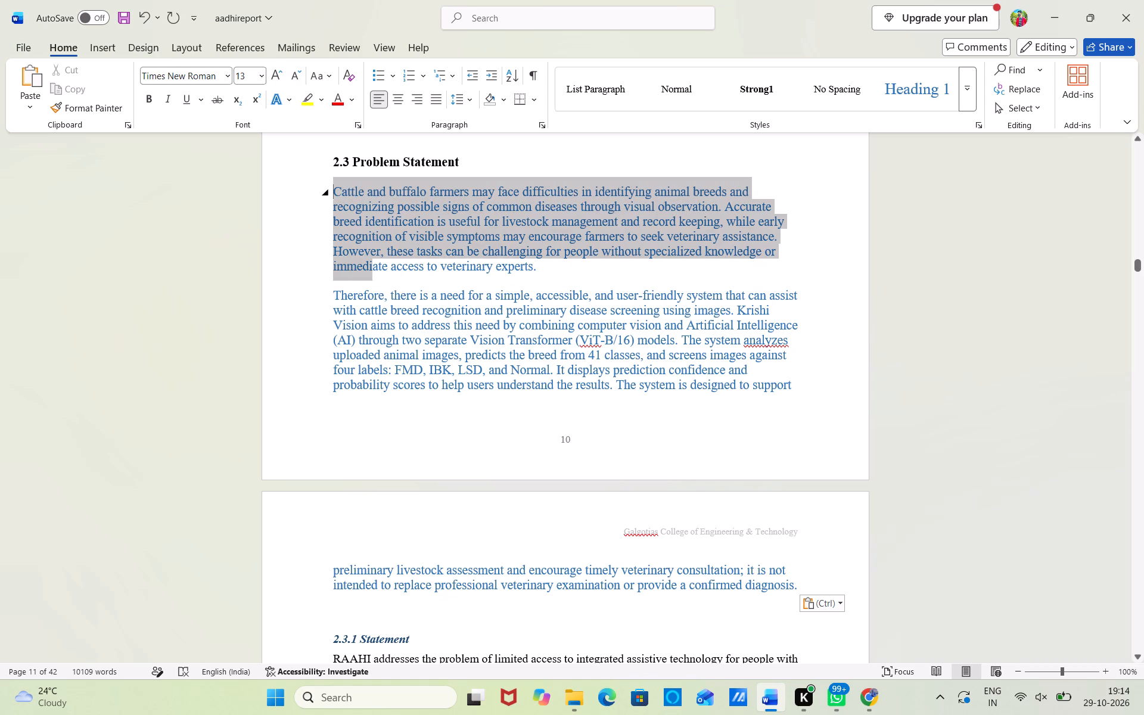
drag(397, 299, 730, 613)
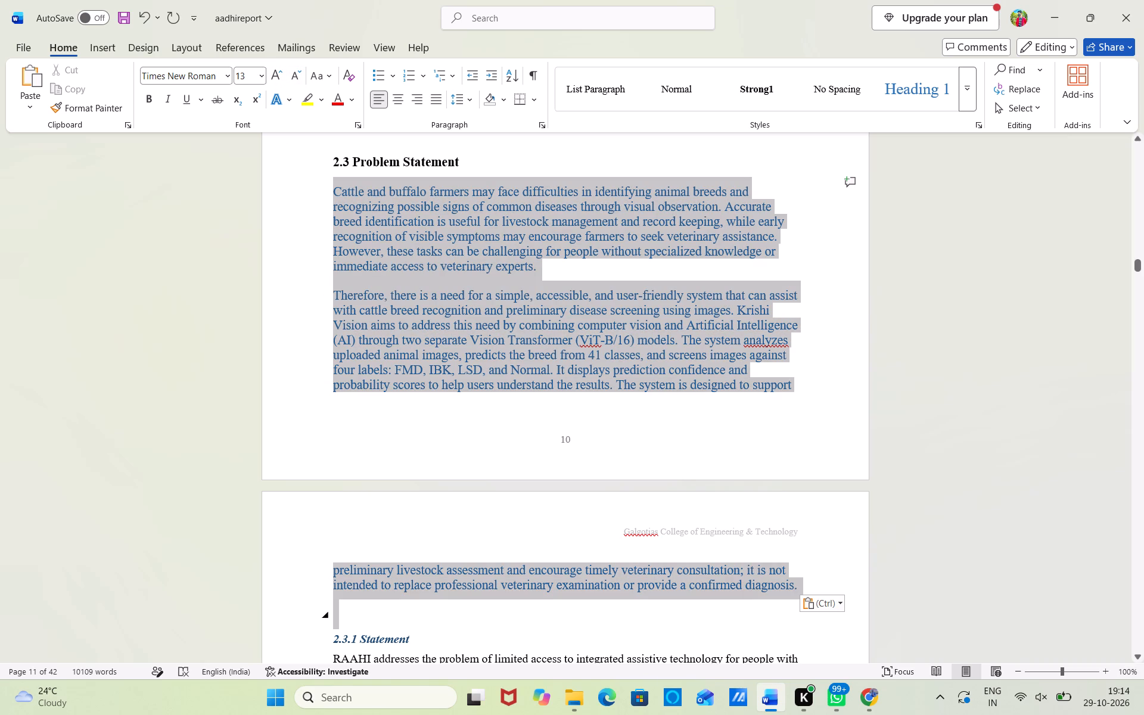
drag(730, 613, 854, 577)
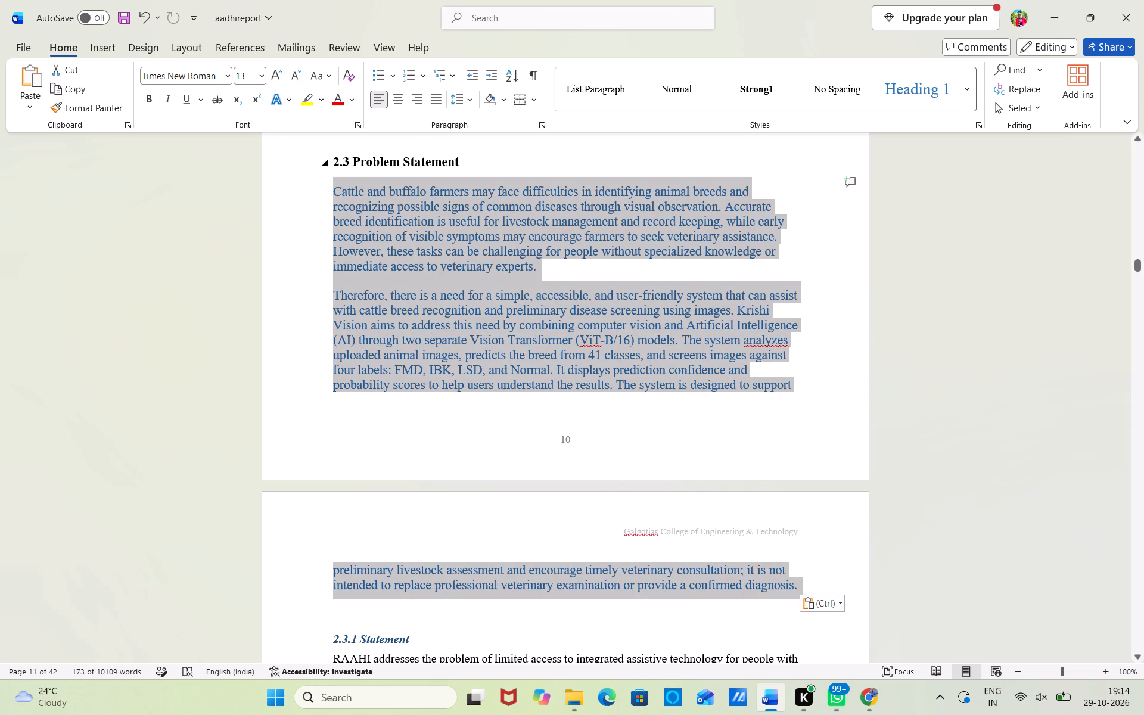
click(279, 98)
click(298, 145)
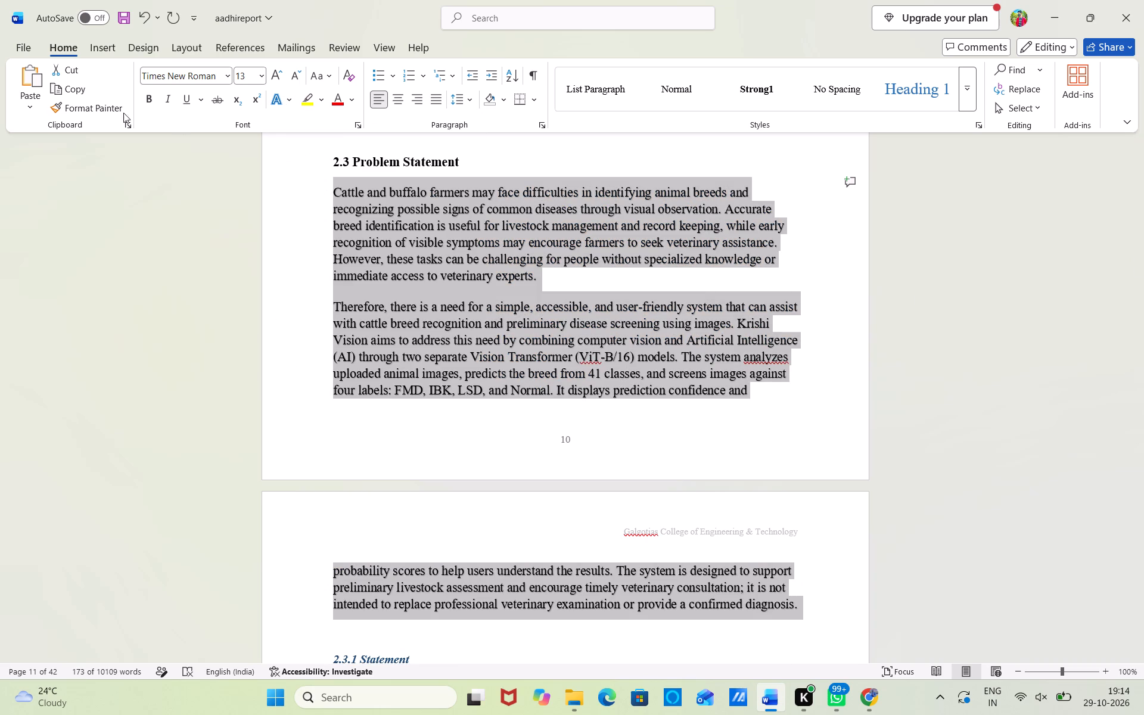
click(147, 99)
click(148, 99)
click(997, 461)
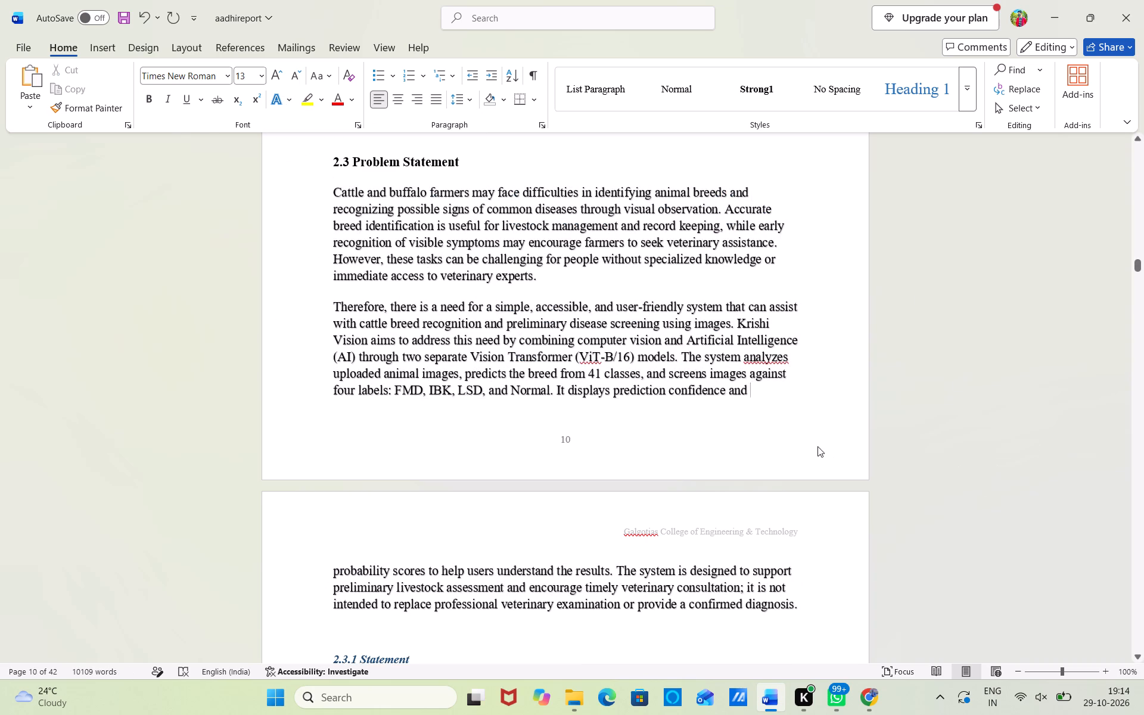
Review the Literature Review text from 2.1 to 2.3 and check the font size of the second Key finding paragraph under 2.2 Related Work.
scroll(817, 446, up, 1)
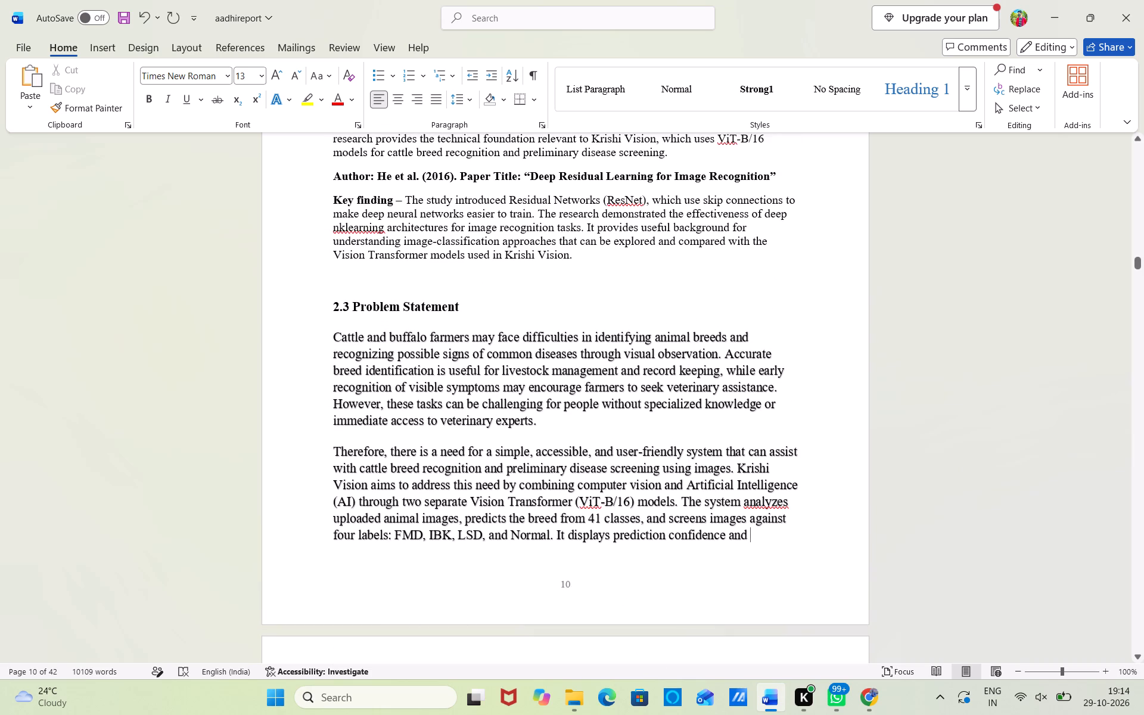
scroll(761, 577, up, 1)
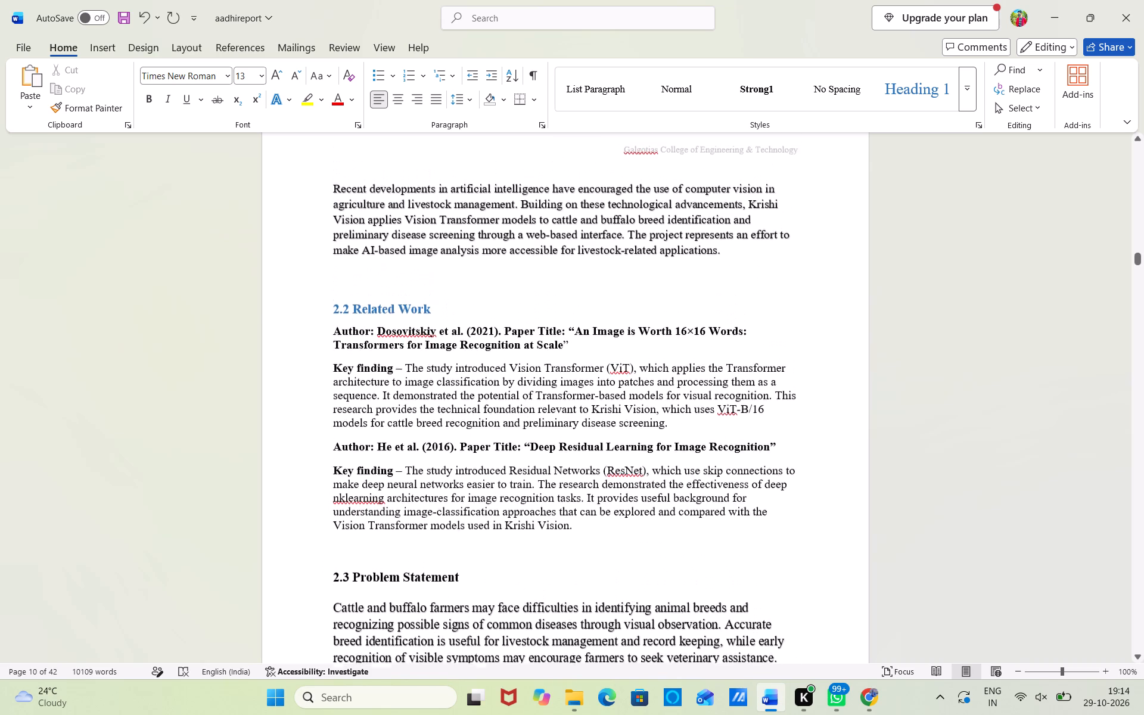
scroll(761, 577, up, 4)
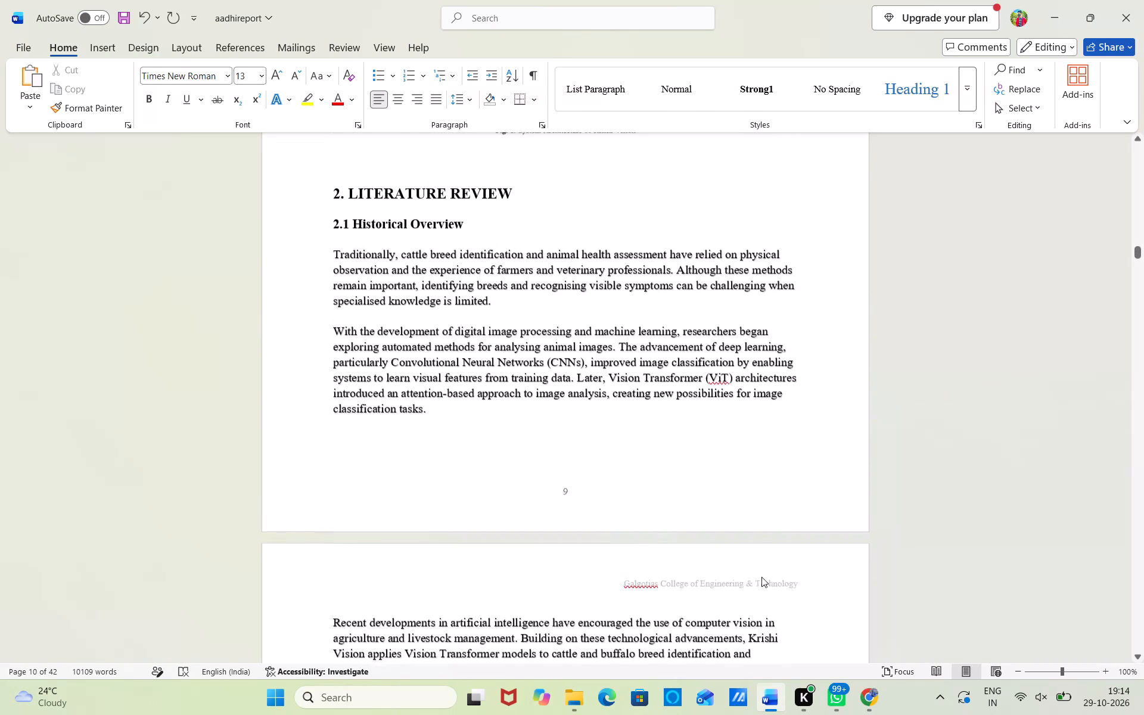
scroll(761, 577, up, 1)
scroll(756, 534, down, 2)
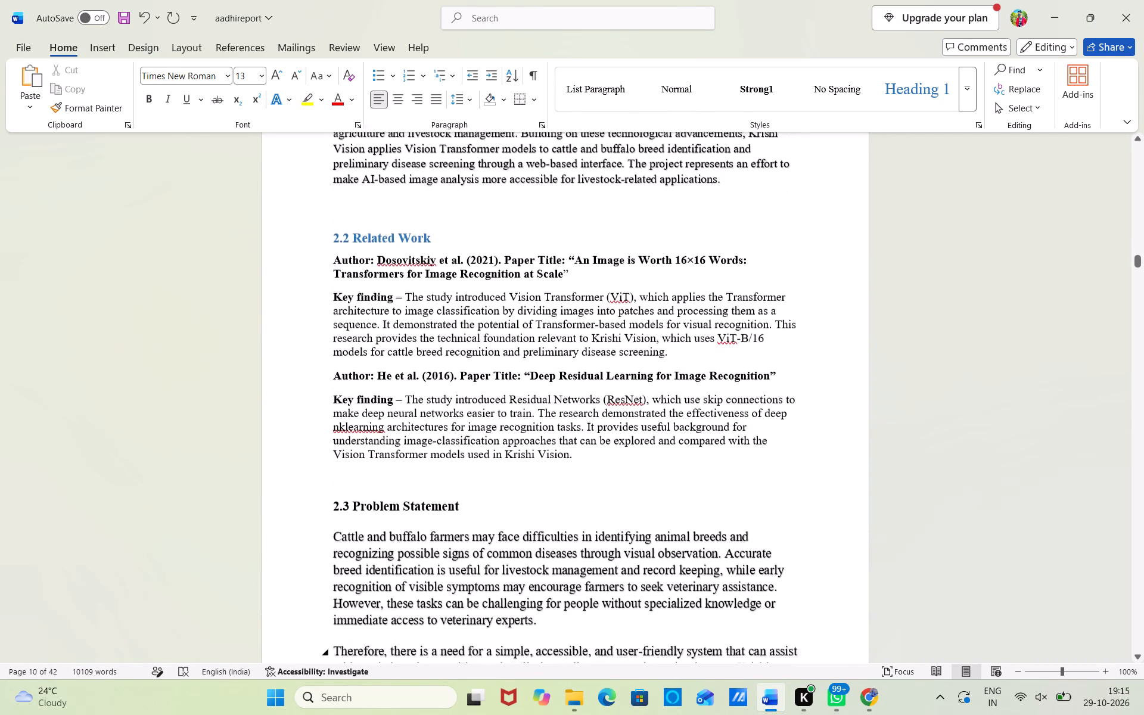
scroll(756, 534, down, 1)
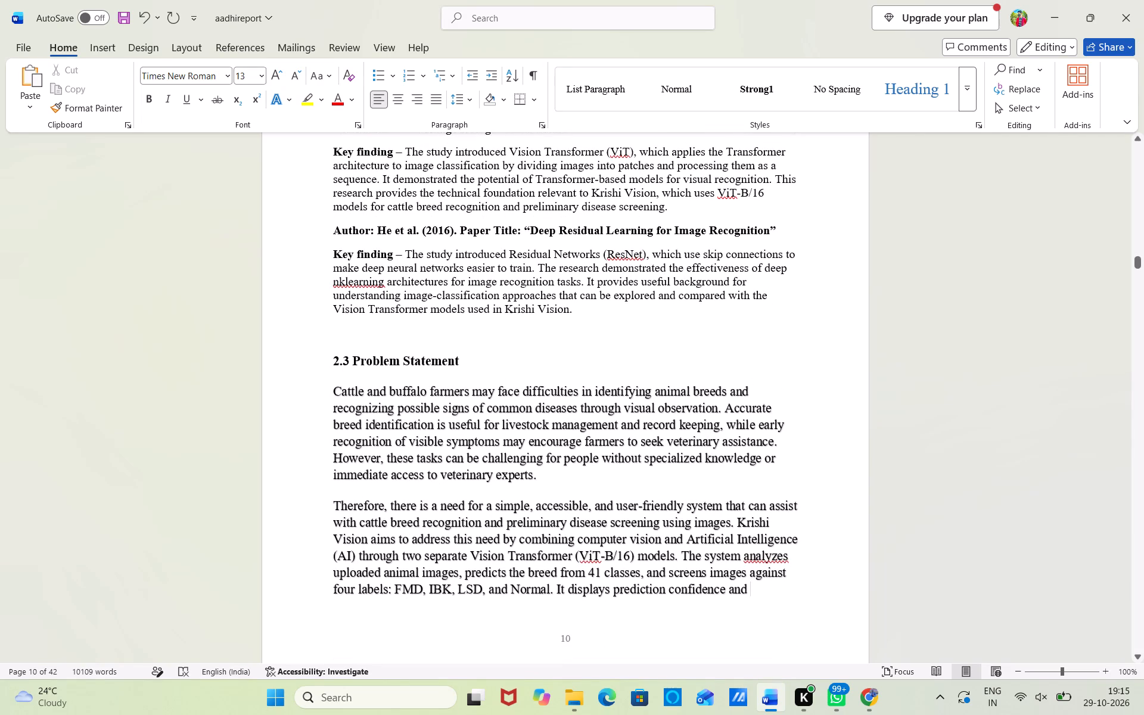
drag(614, 321, 523, 255)
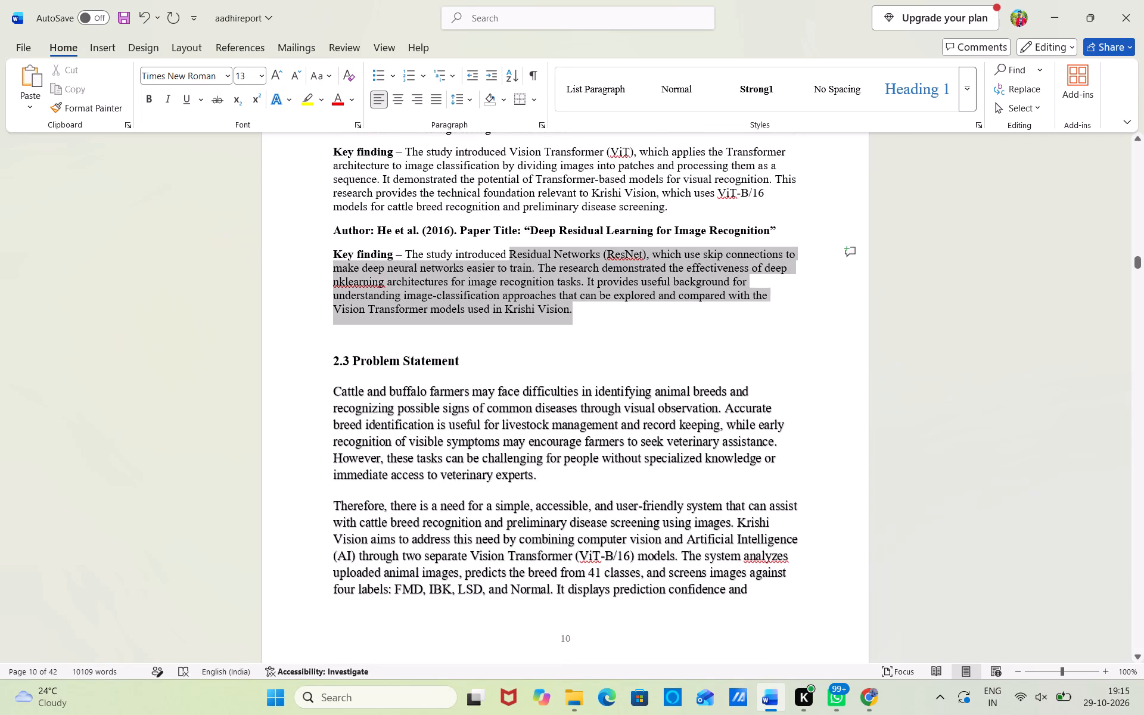
drag(523, 255, 414, 251)
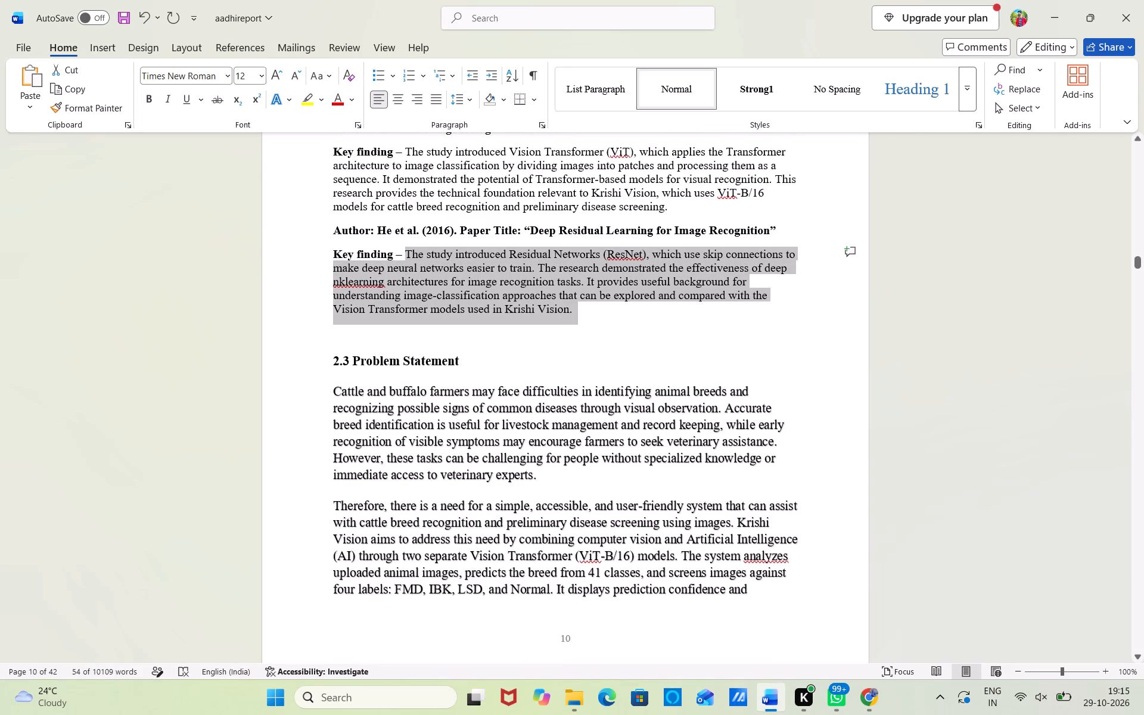
click(298, 311)
double_click(356, 411)
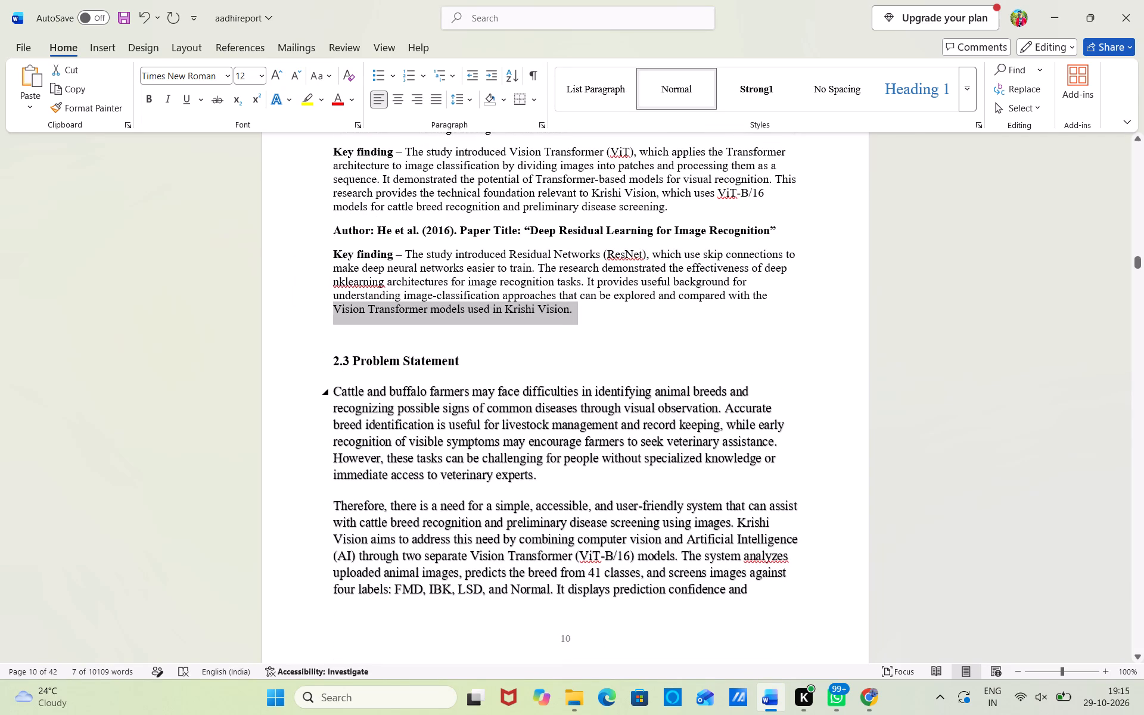
Set the first Problem Statement paragraph and the start of the second, up to "preliminary disease", to 12 pt.
click(377, 448)
drag(336, 387, 580, 519)
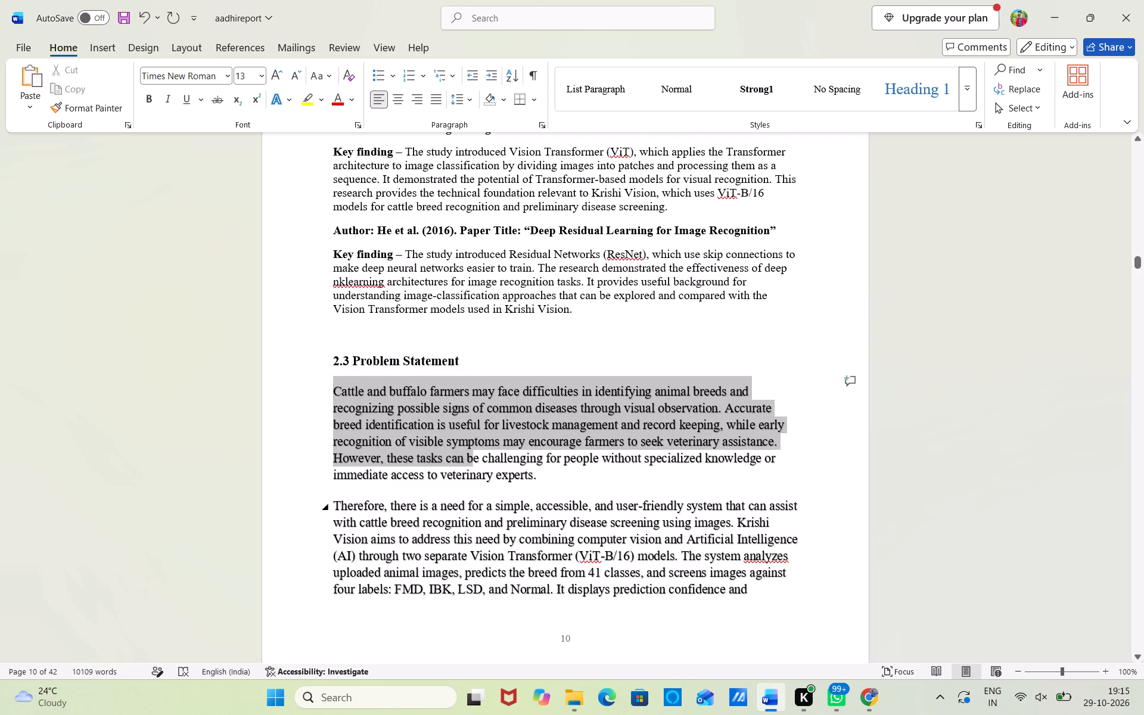
drag(580, 519, 590, 526)
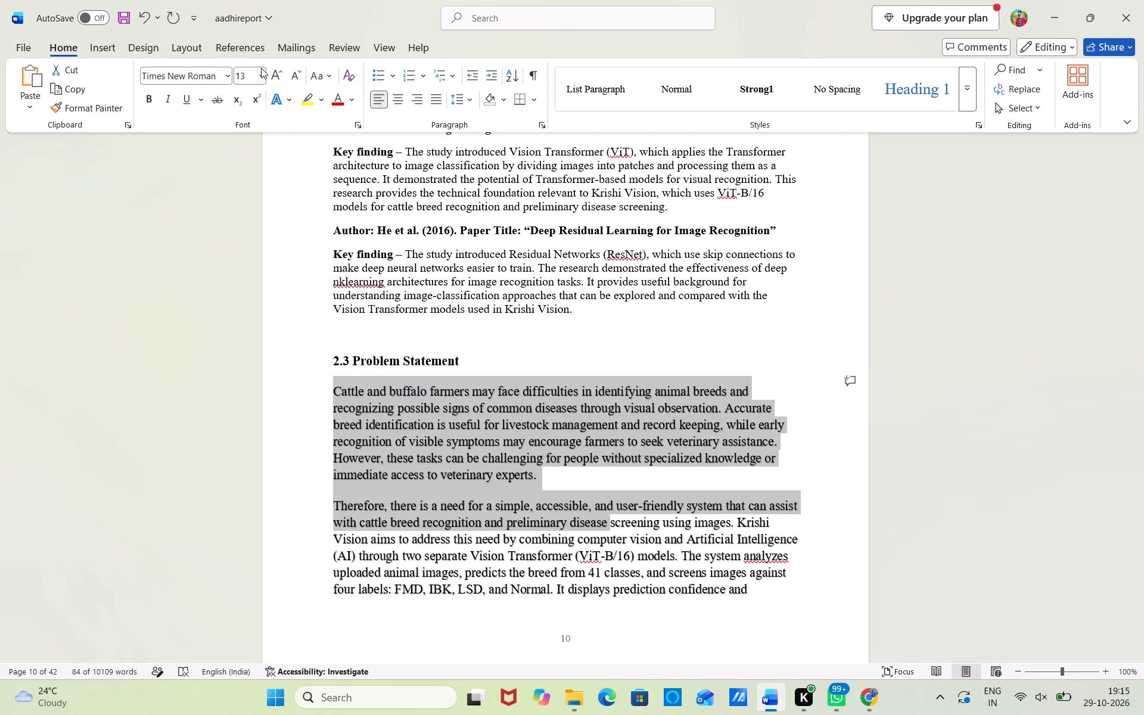
click(261, 70)
click(251, 166)
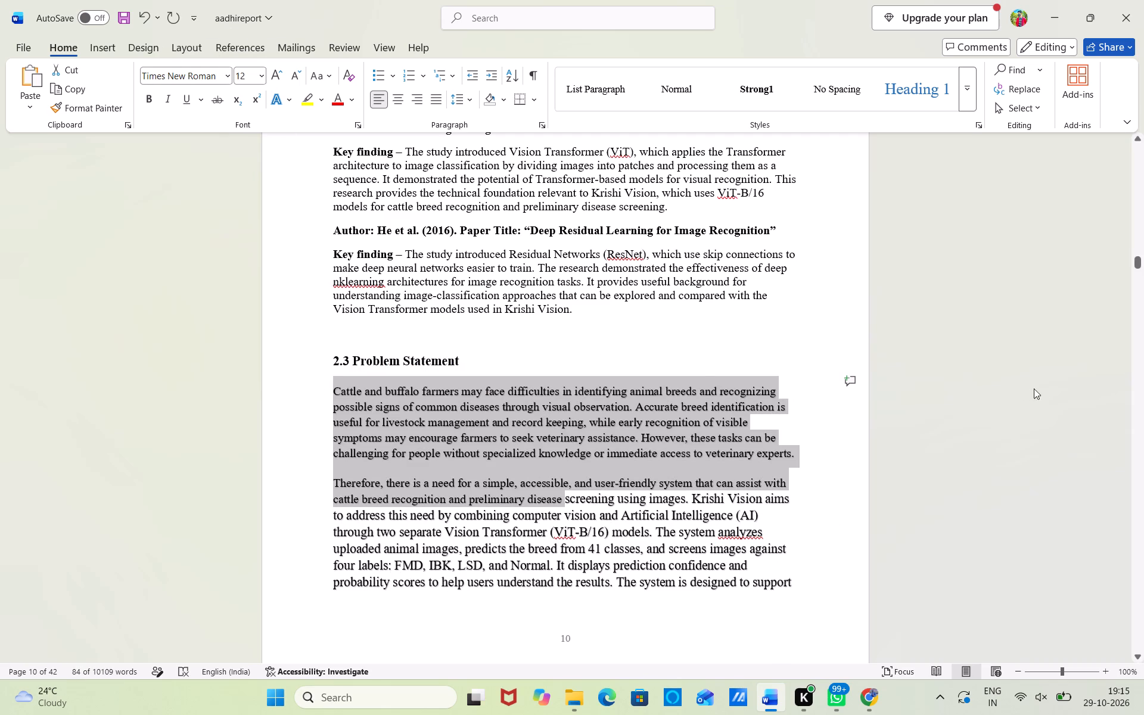
click(1044, 389)
Set the whole second Problem Statement paragraph, including its continuation on the following page, to 12 pt.
scroll(773, 463, down, 1)
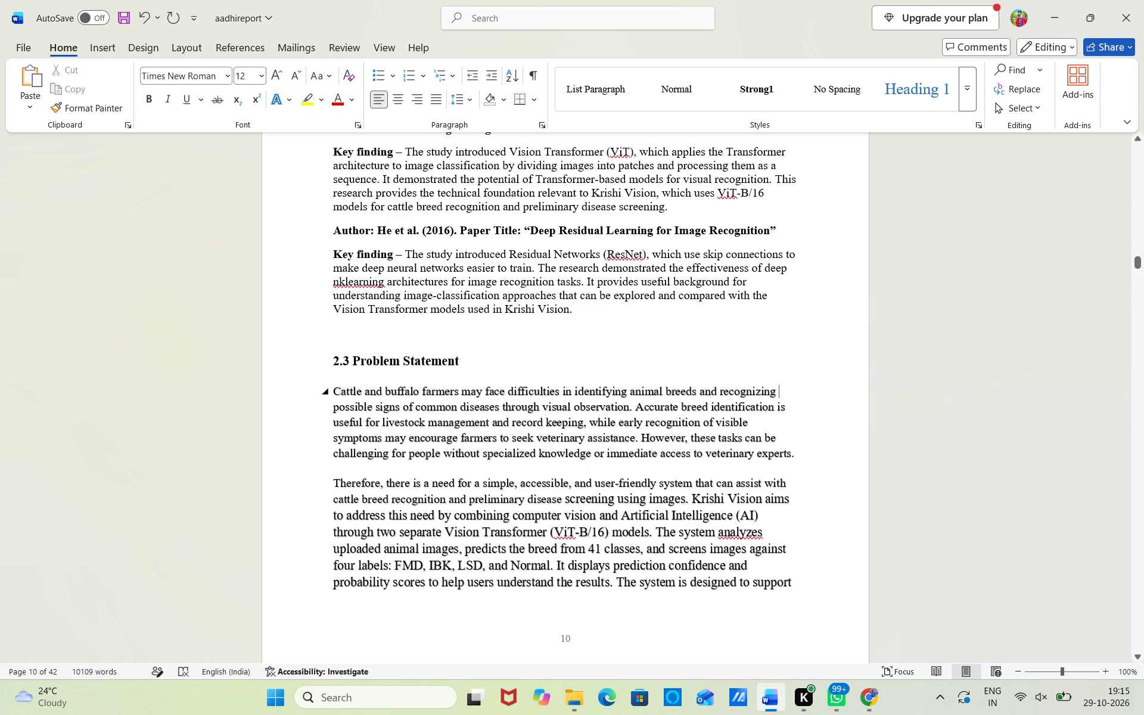
scroll(773, 463, down, 1)
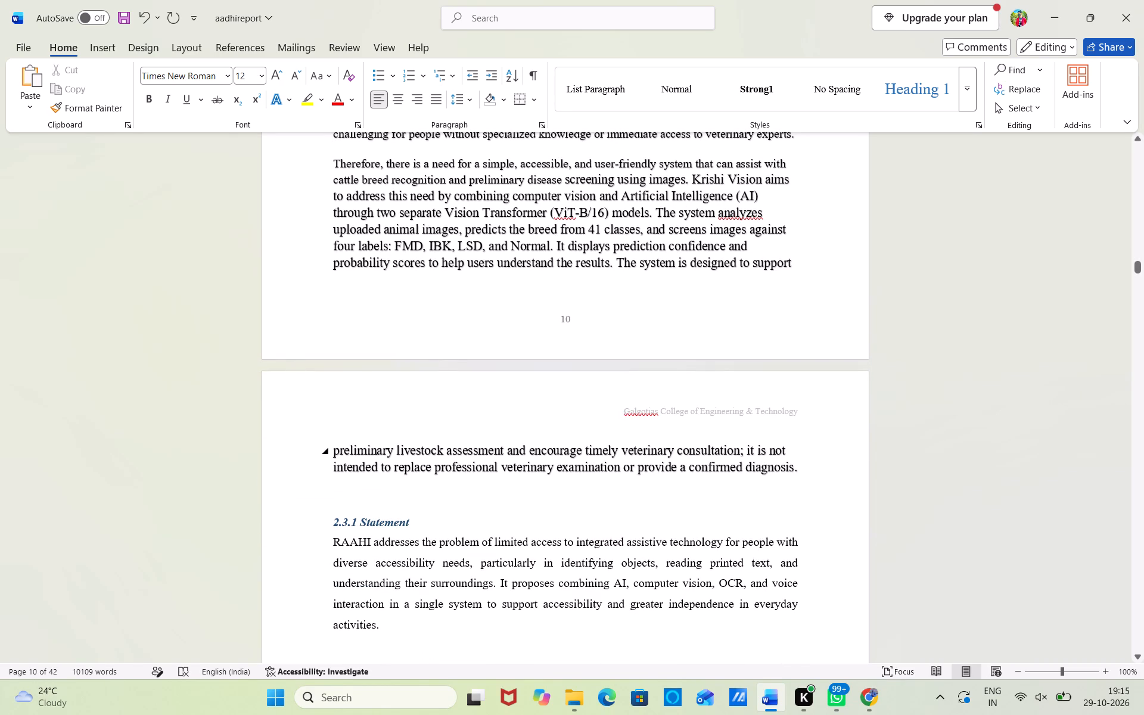
drag(784, 493, 315, 197)
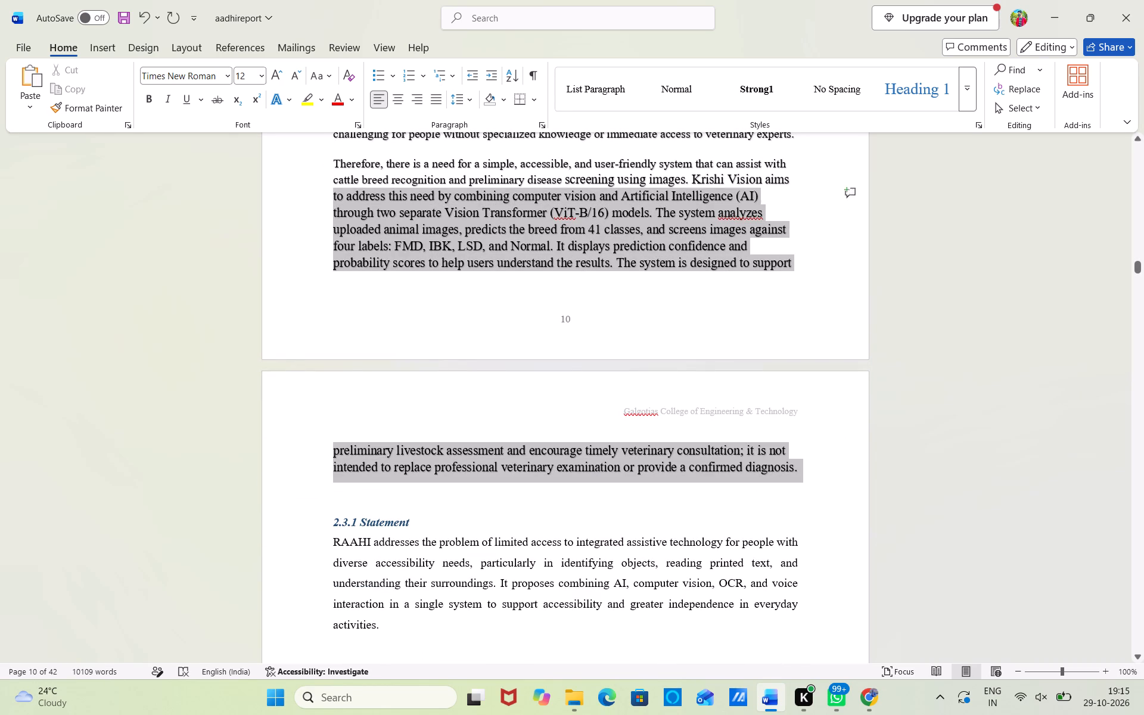
drag(315, 197, 292, 169)
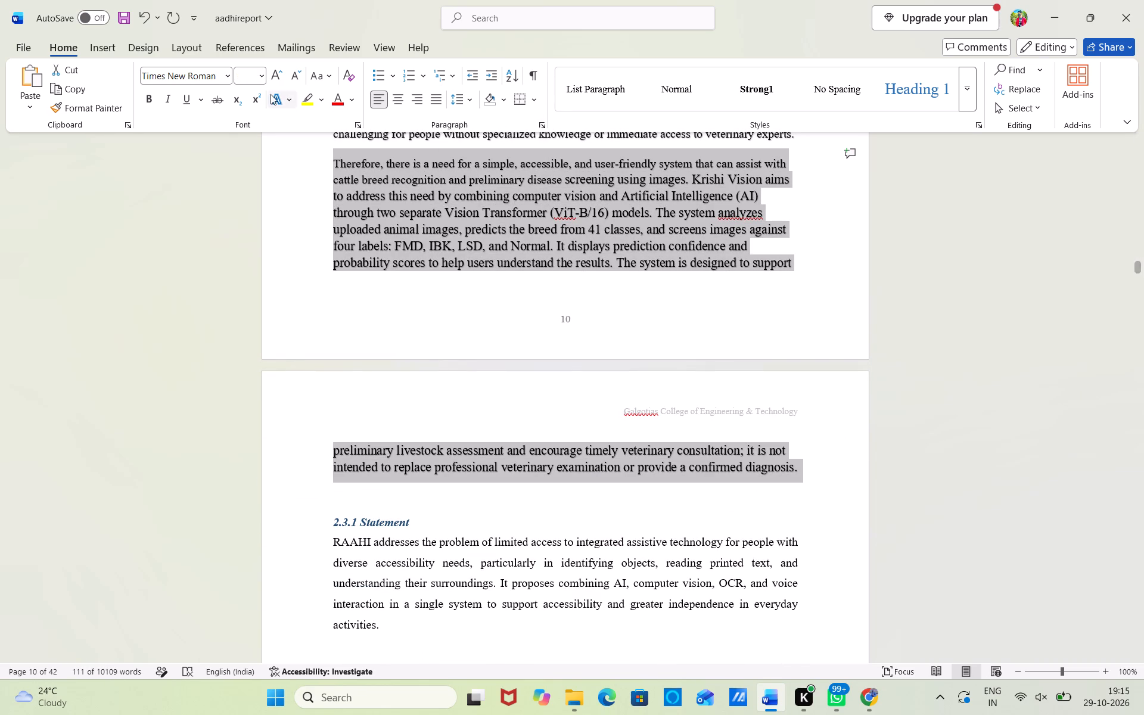
click(261, 77)
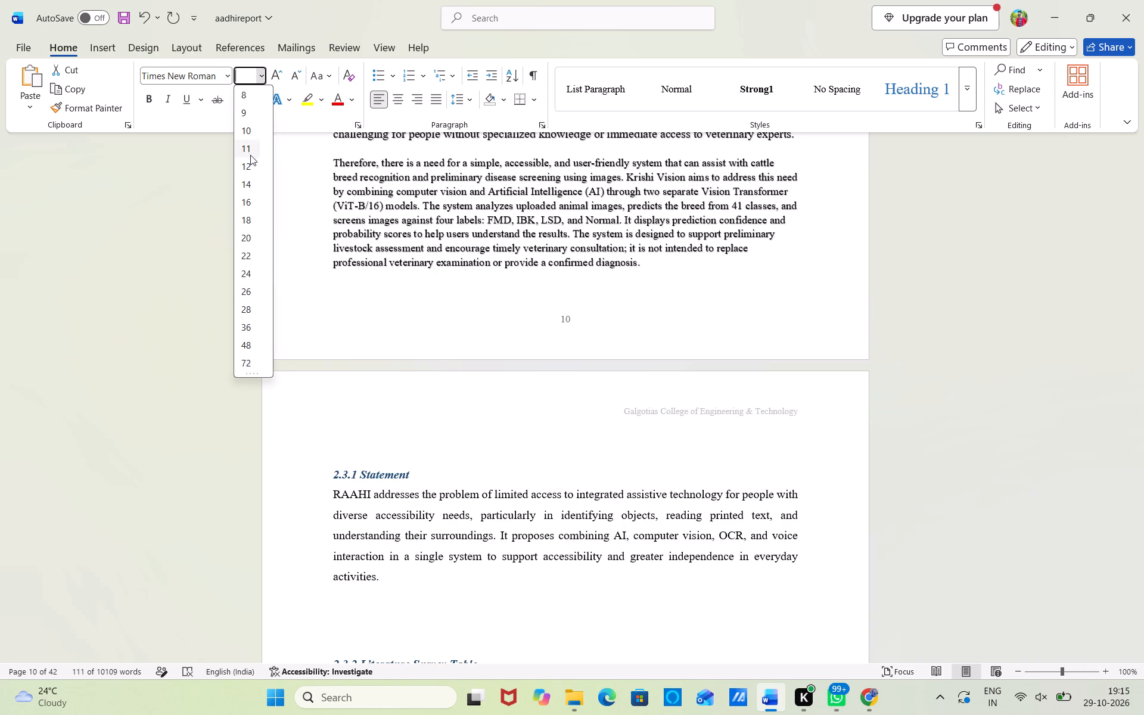
click(251, 166)
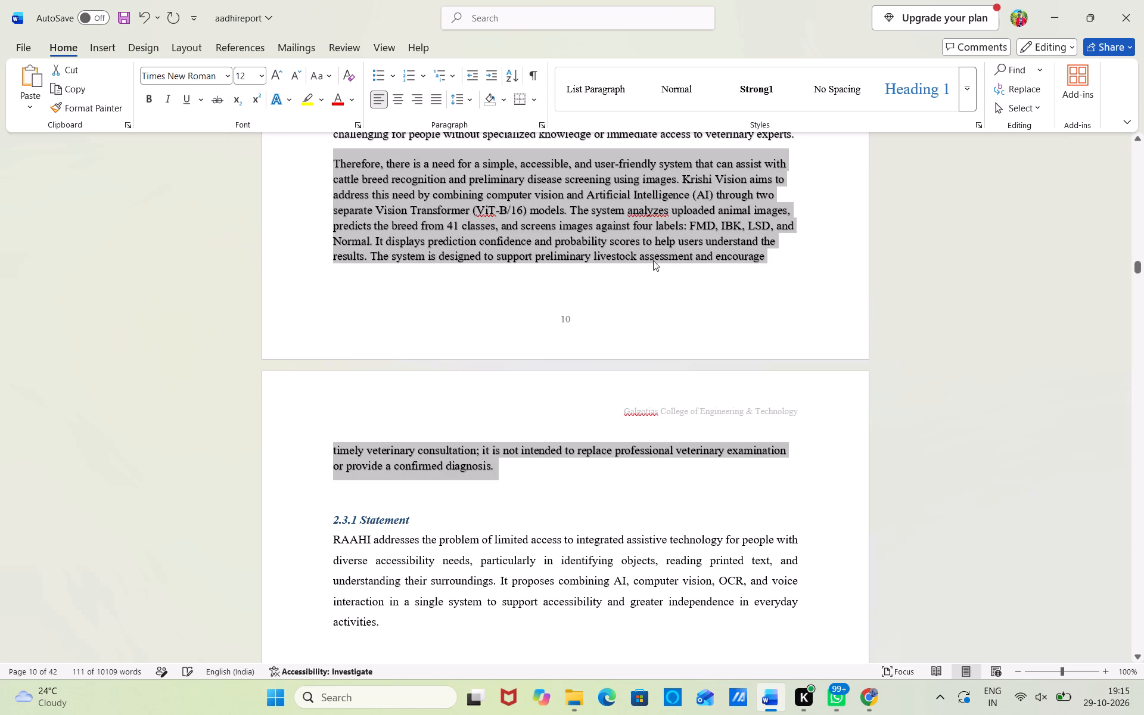
click(997, 378)
scroll(997, 378, up, 1)
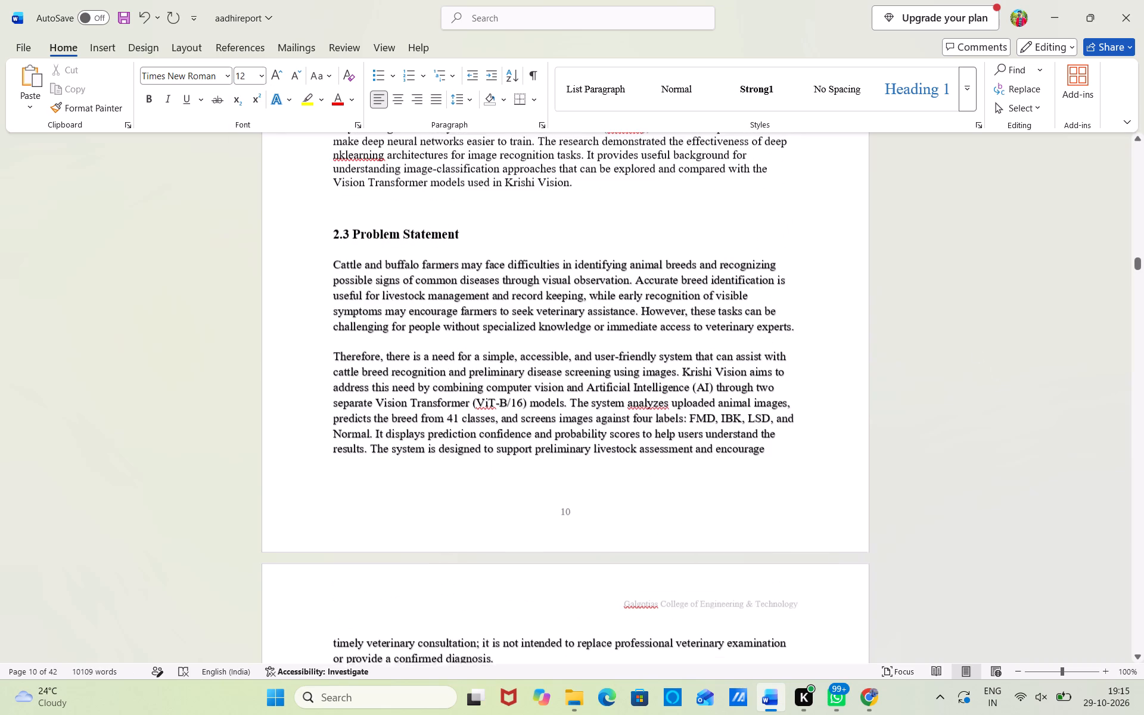
scroll(997, 378, down, 4)
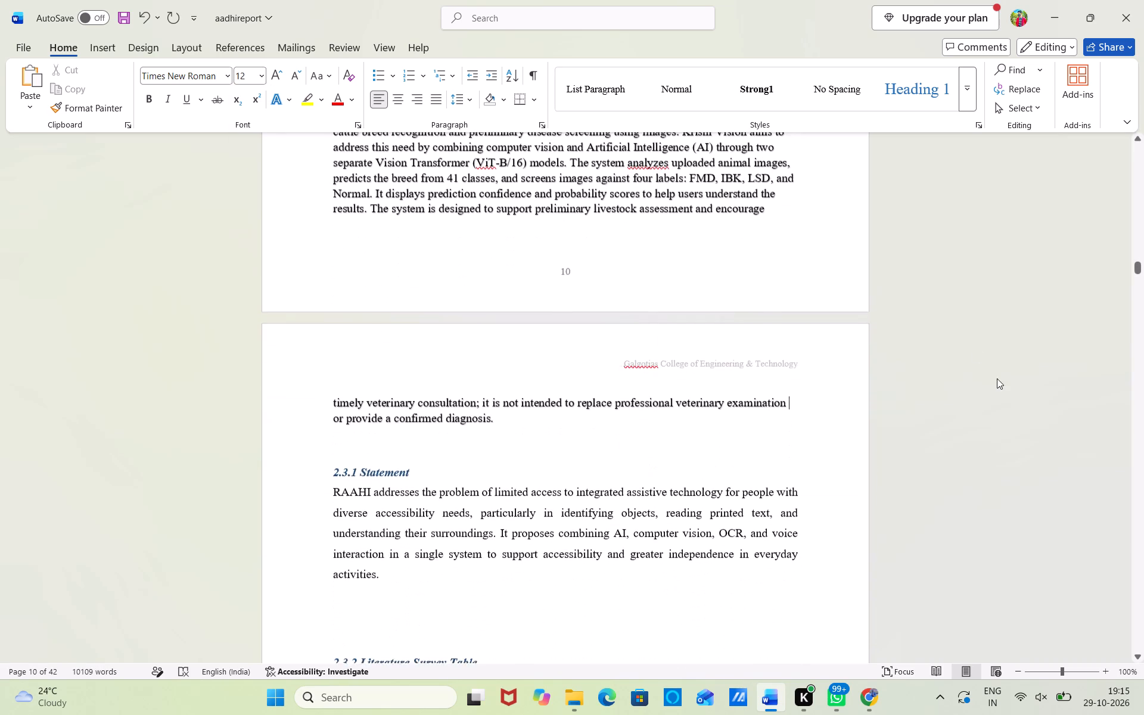
scroll(997, 378, down, 1)
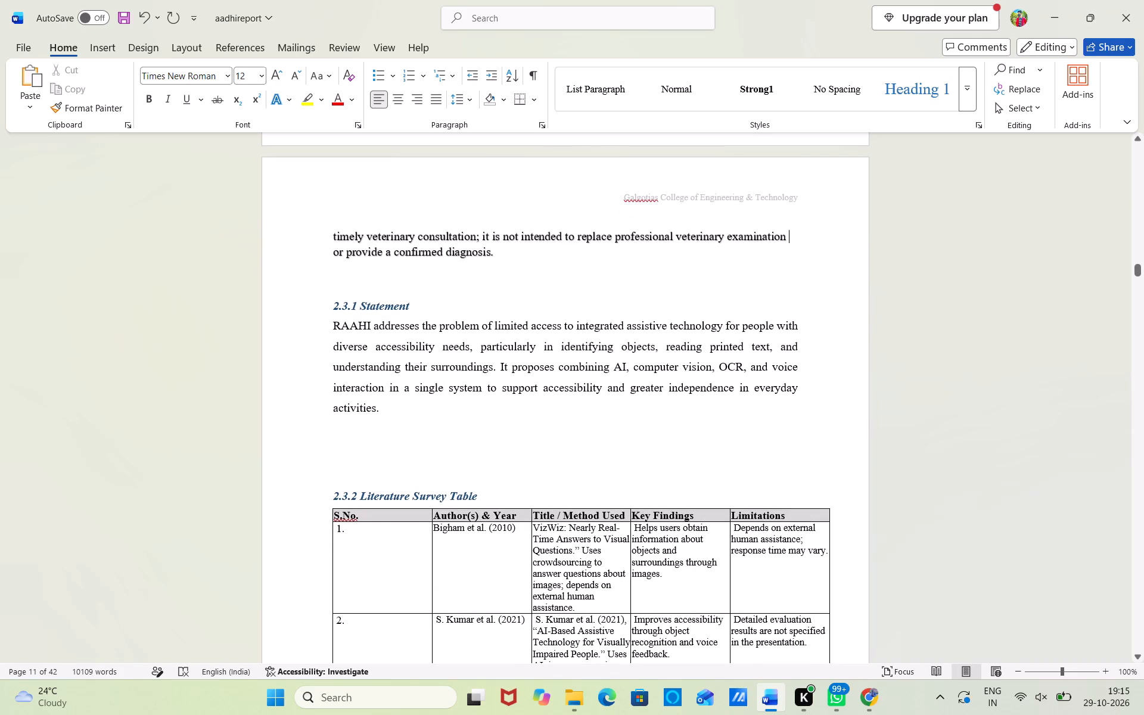
scroll(461, 425, down, 1)
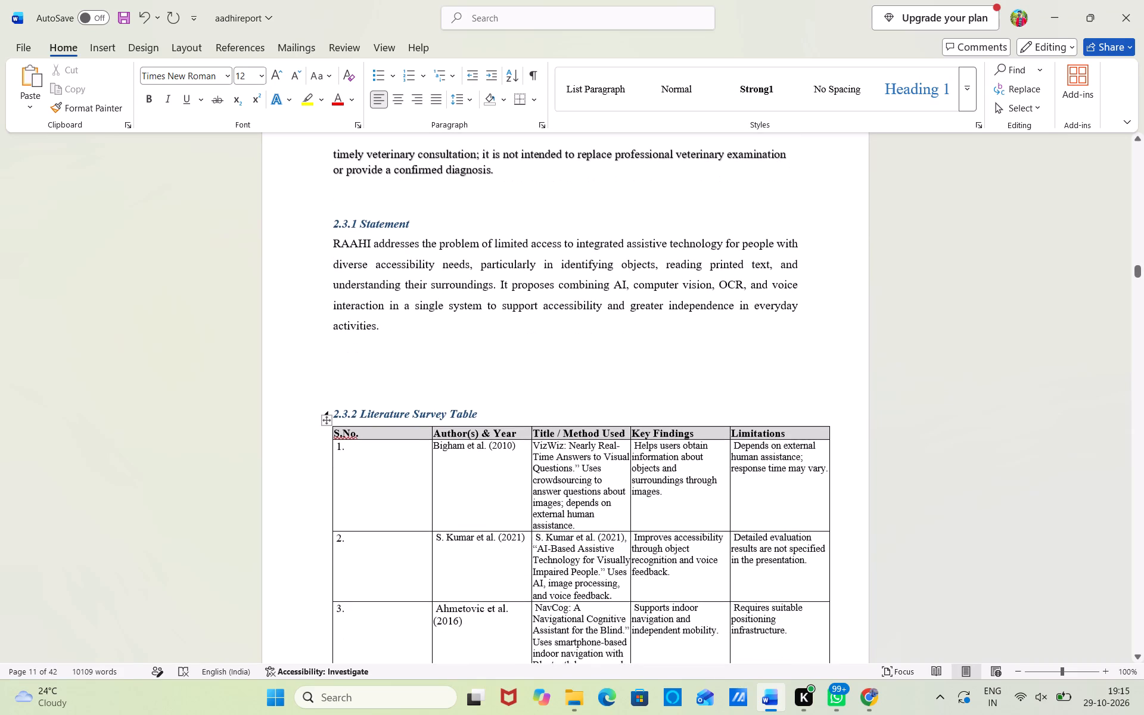
drag(416, 357, 364, 272)
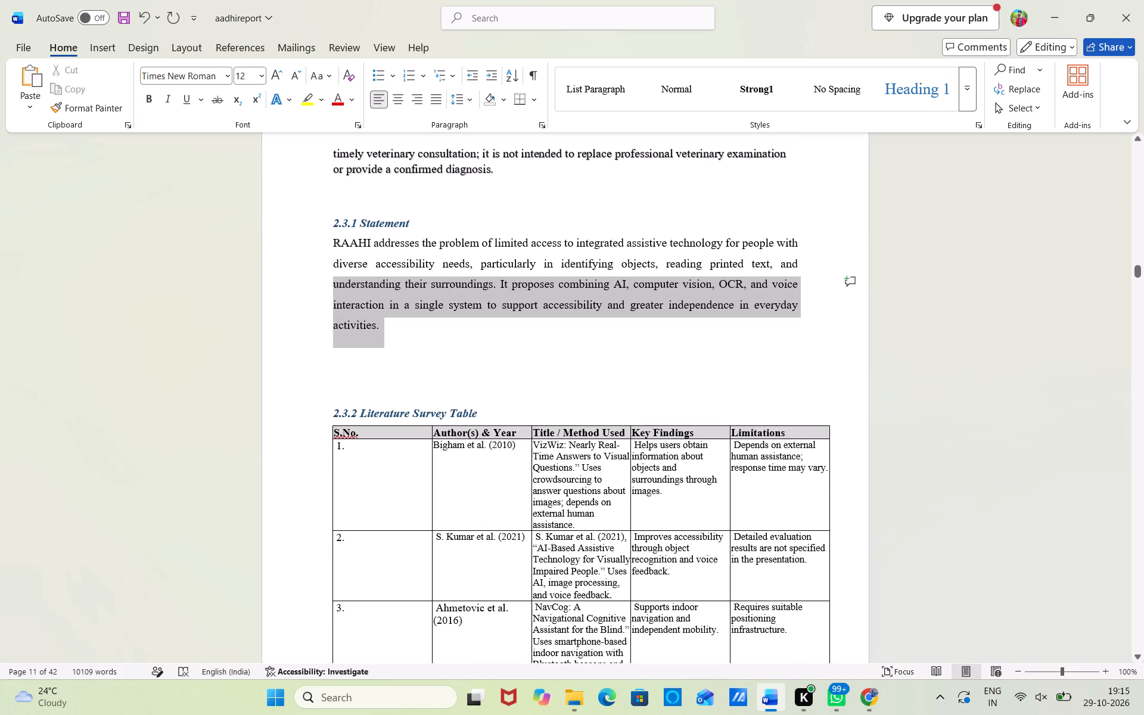
drag(364, 272, 338, 245)
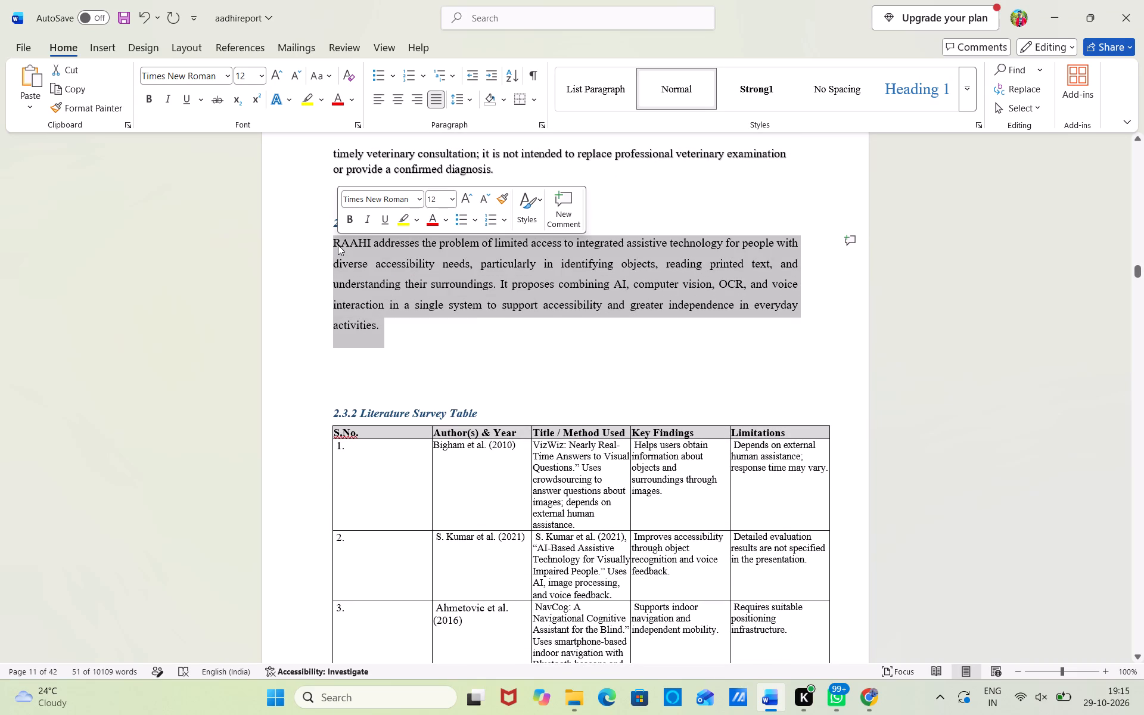
key(BackSpace)
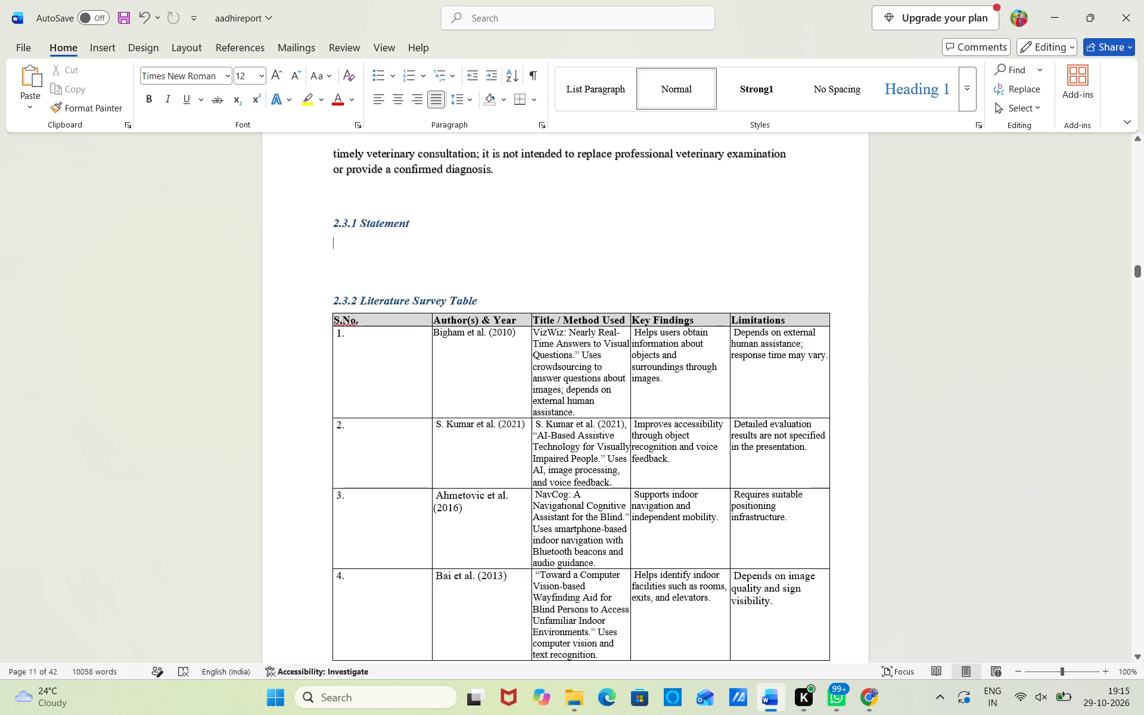
click(147, 14)
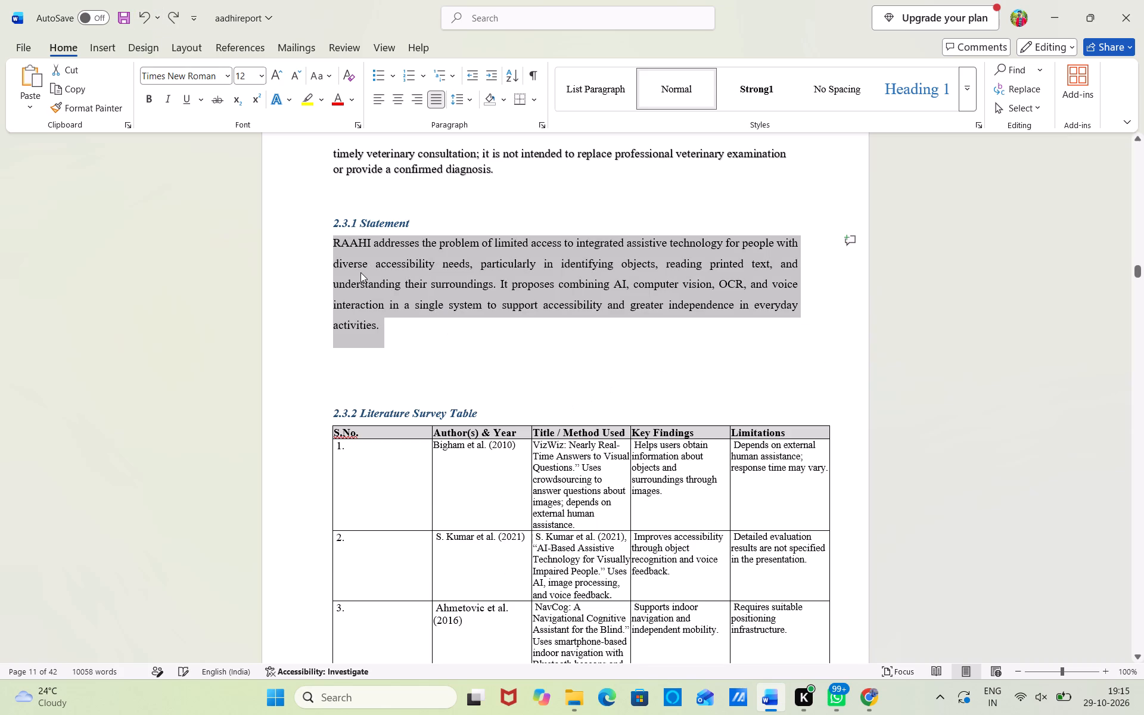
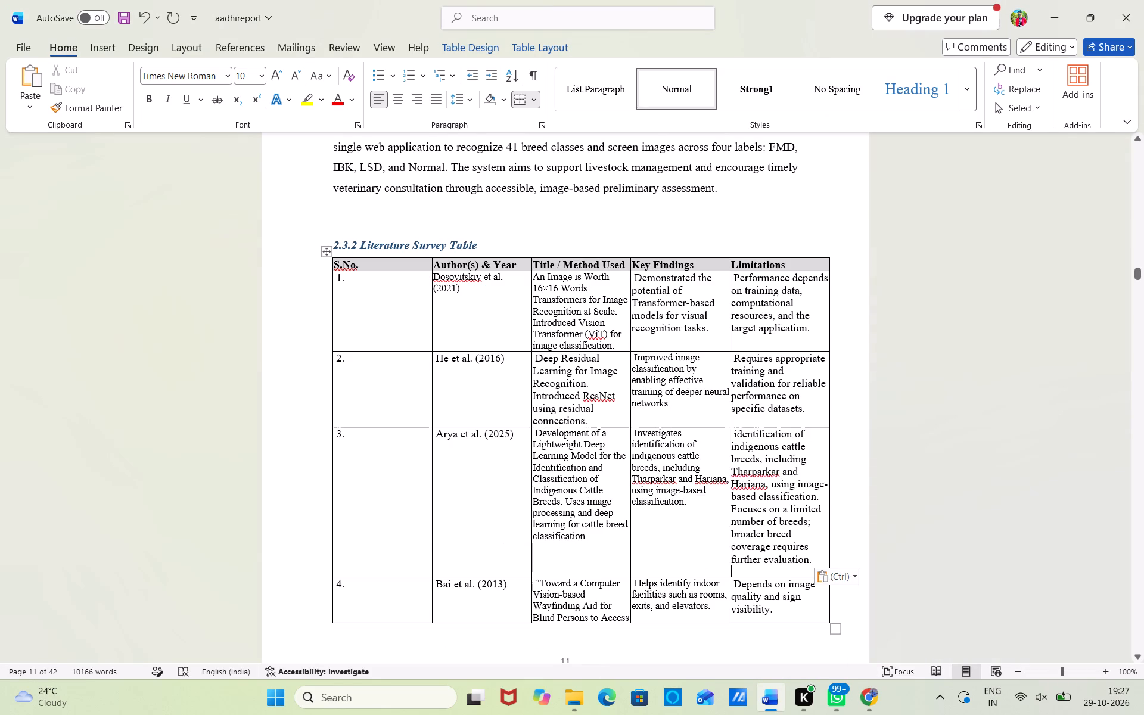
Review the Literature Survey Table's rows and row 4's continuation on the following page.
scroll(913, 477, down, 2)
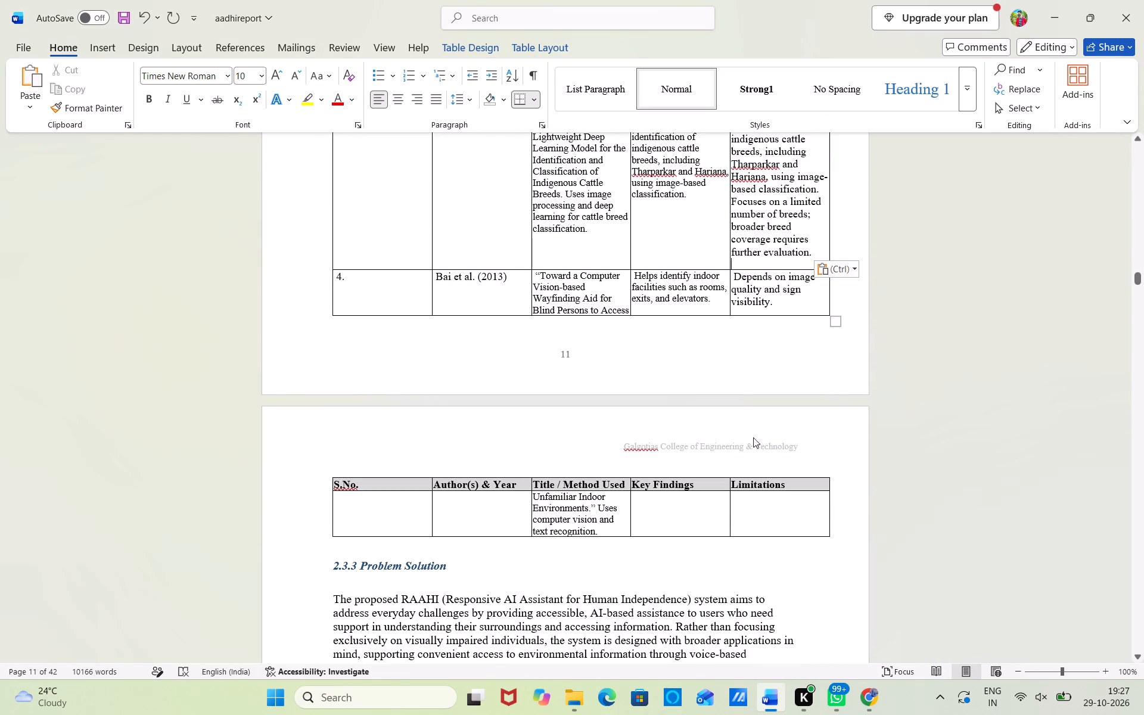
click(815, 372)
scroll(960, 318, up, 1)
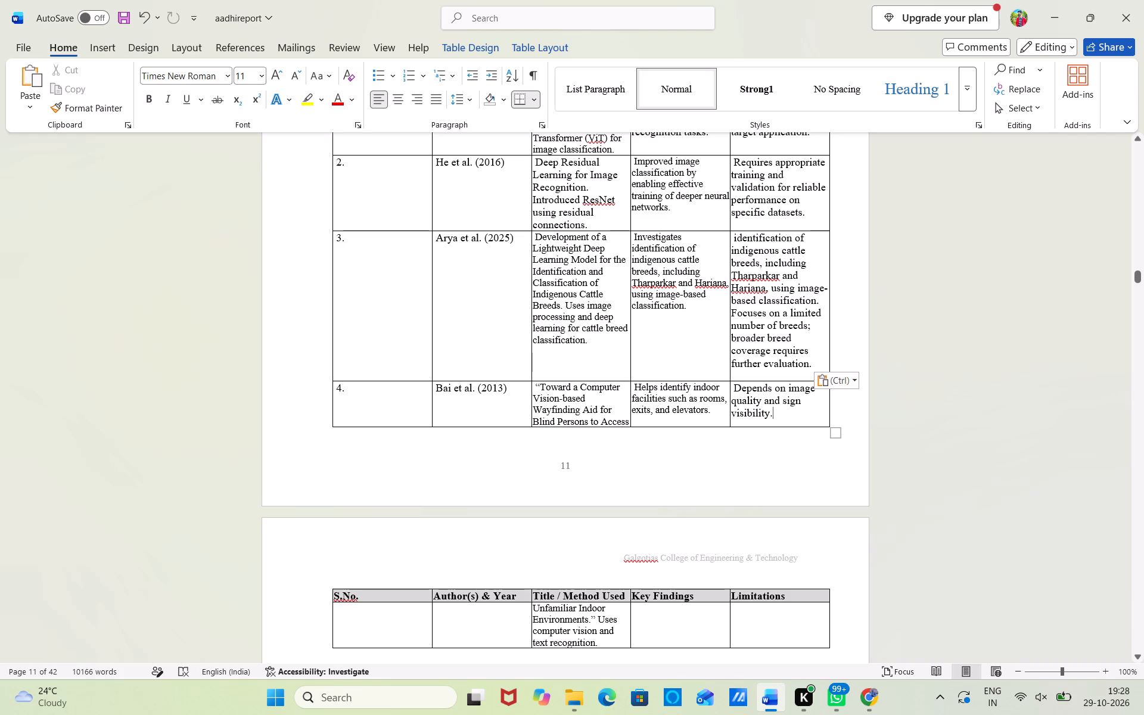
scroll(803, 424, up, 2)
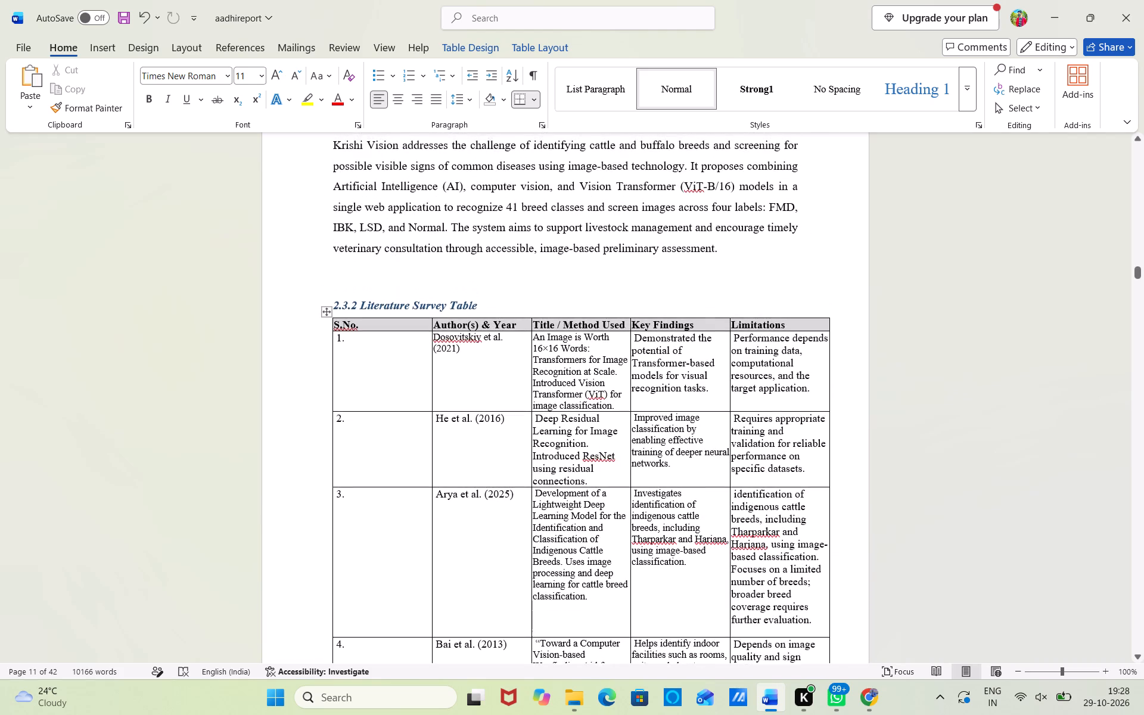
scroll(548, 522, down, 2)
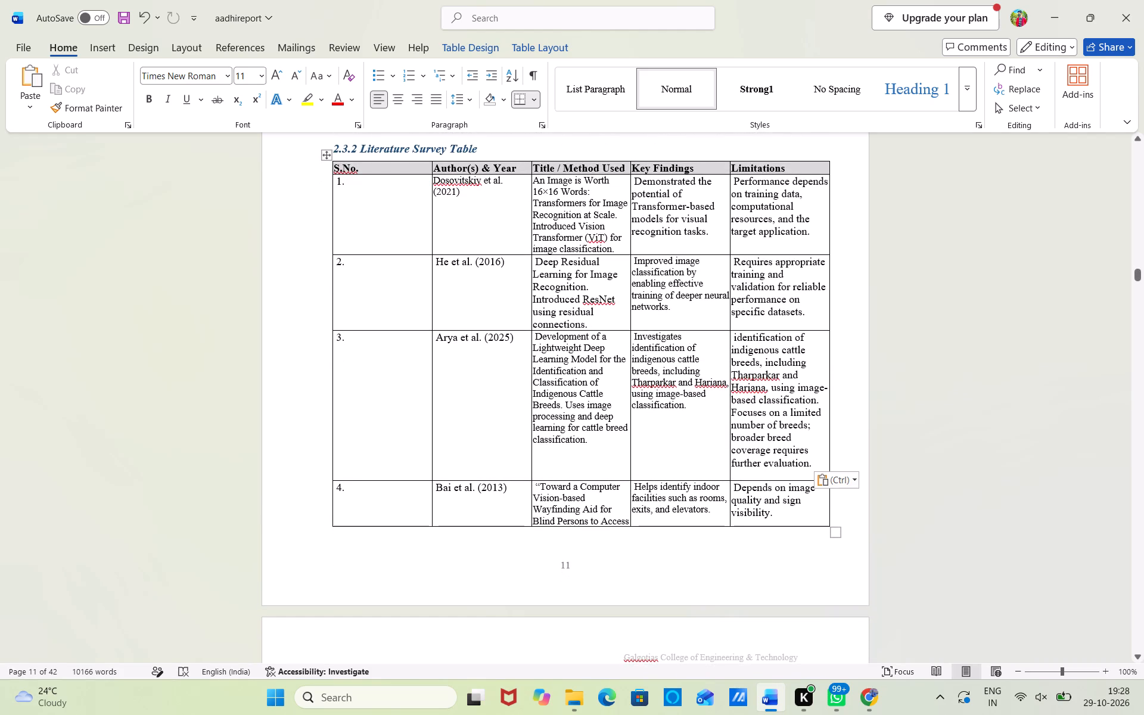
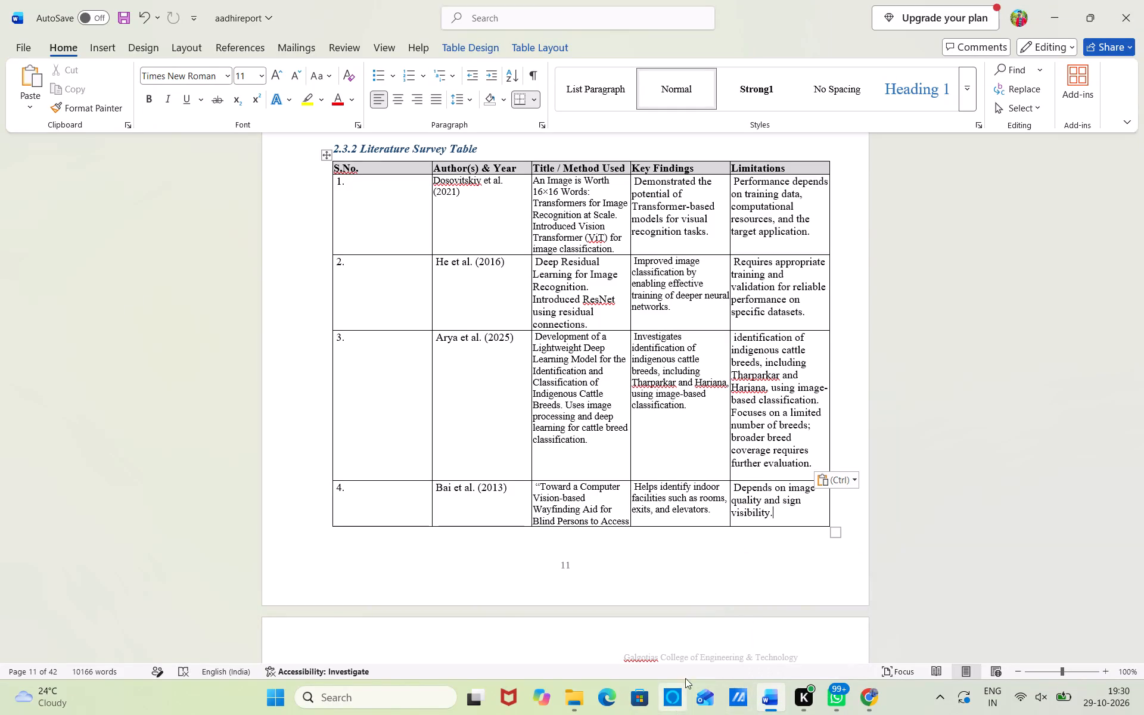
Delete the entire Bai et al. (2013) row, row 4, from the Literature Survey Table.
scroll(651, 534, down, 1)
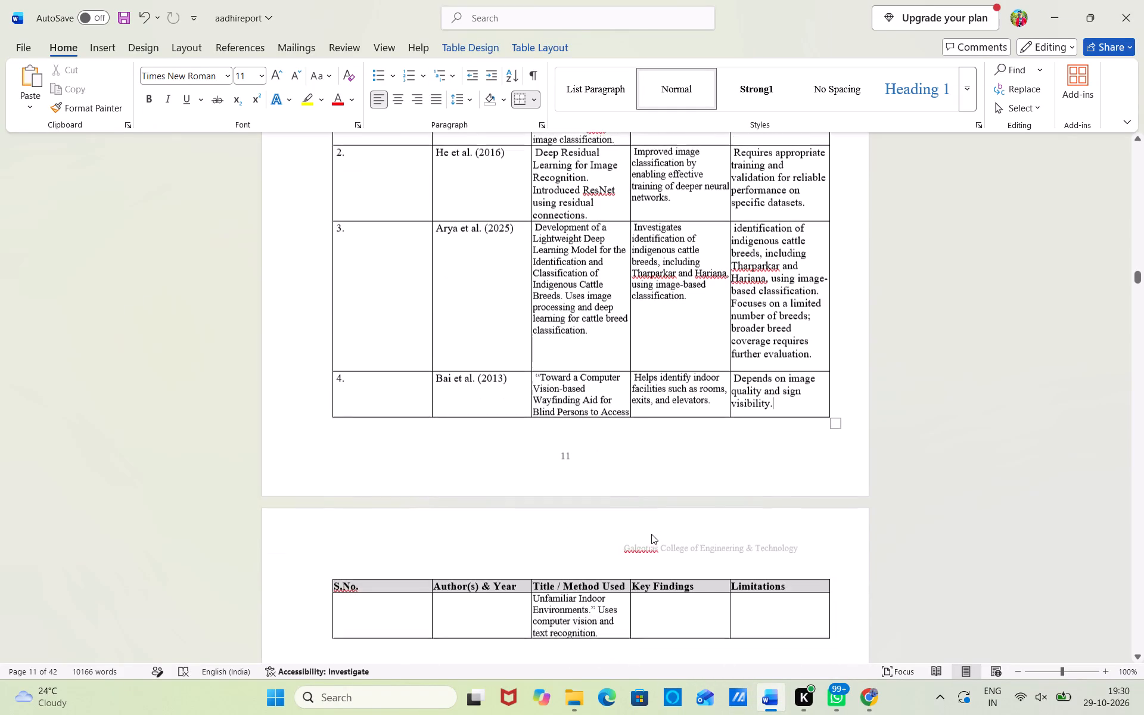
scroll(651, 534, down, 1)
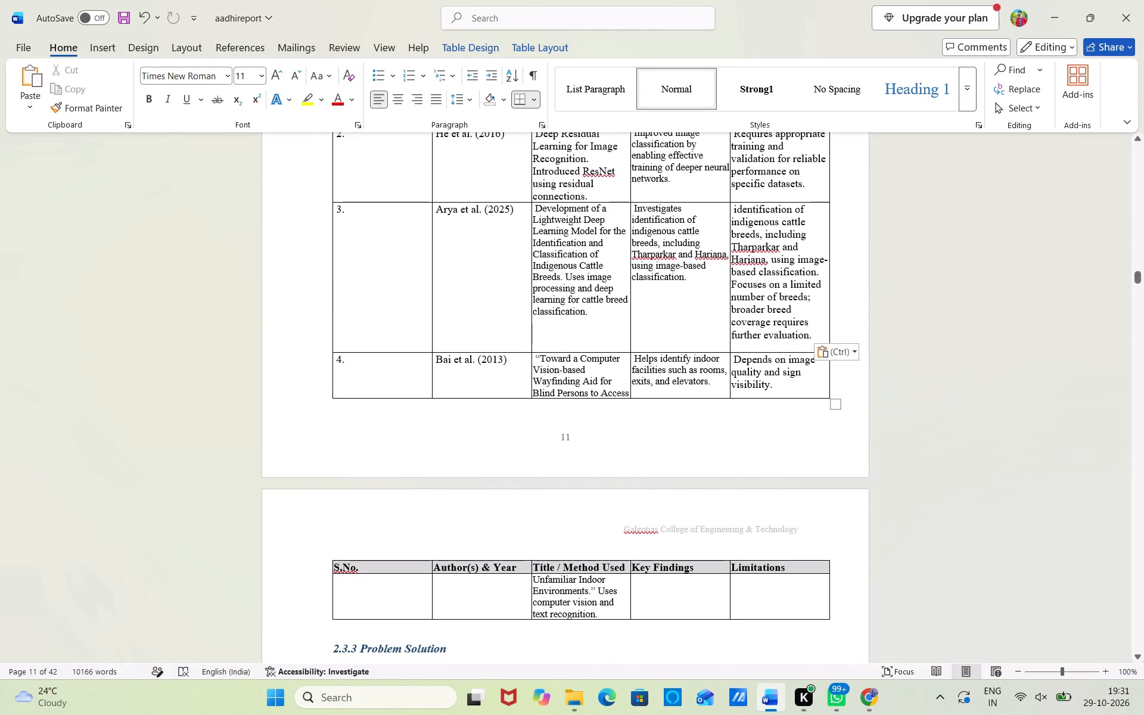
click(503, 370)
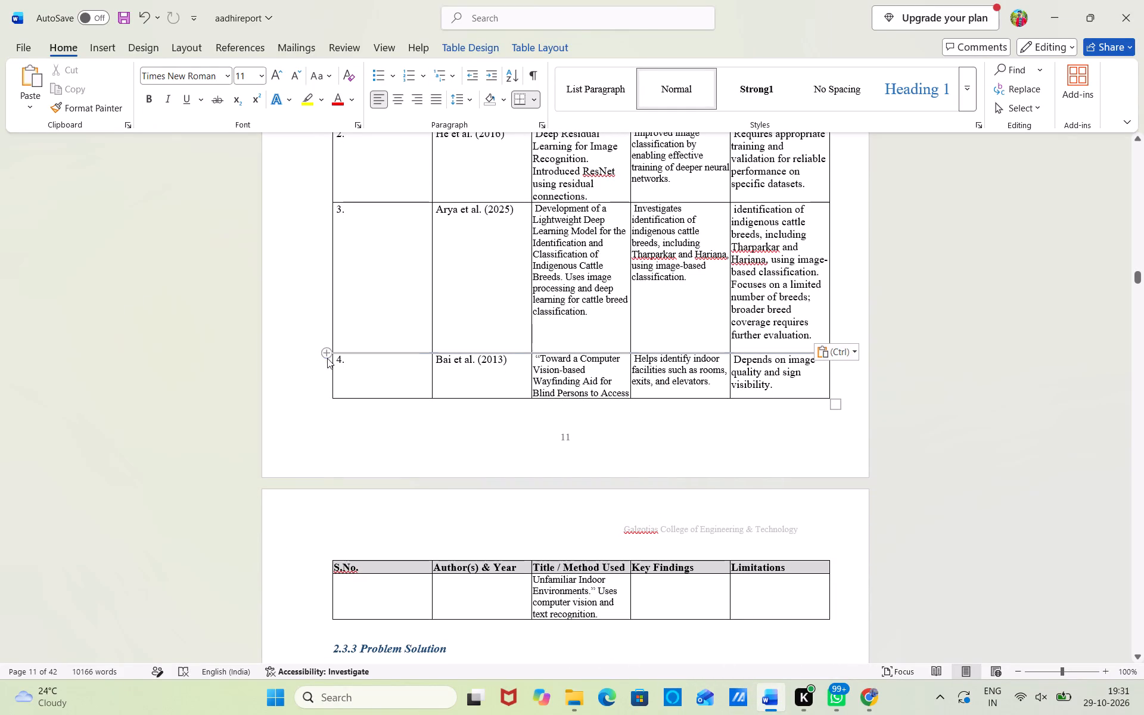
drag(335, 358, 805, 385)
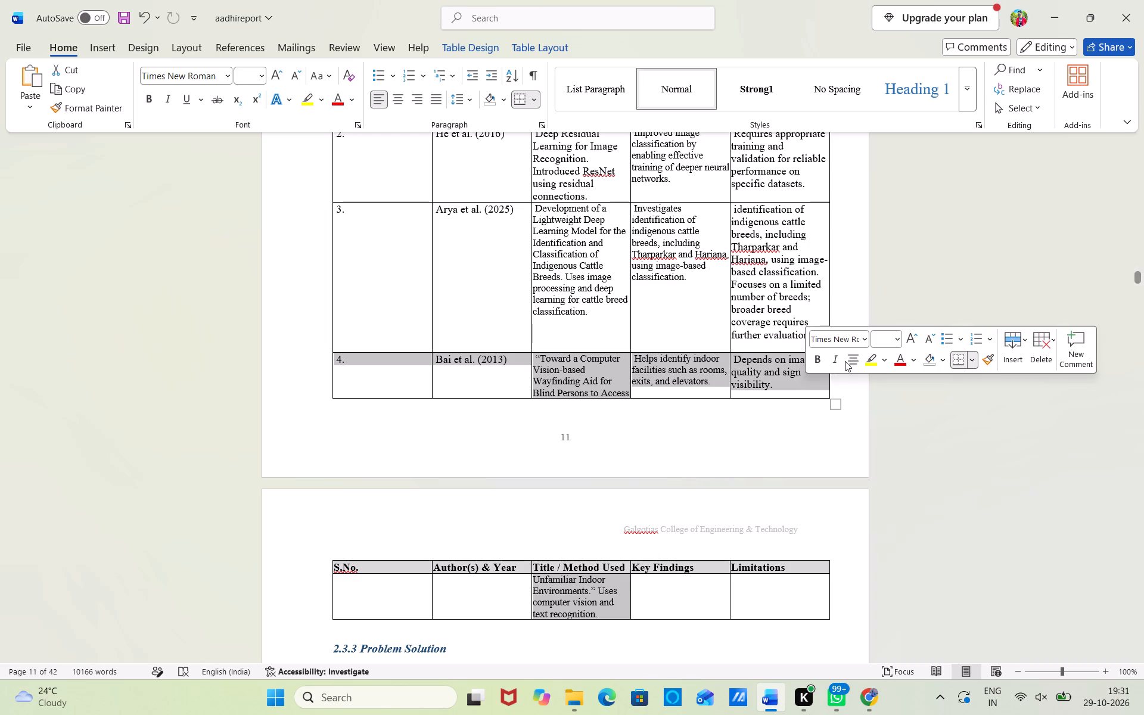
key(BackSpace)
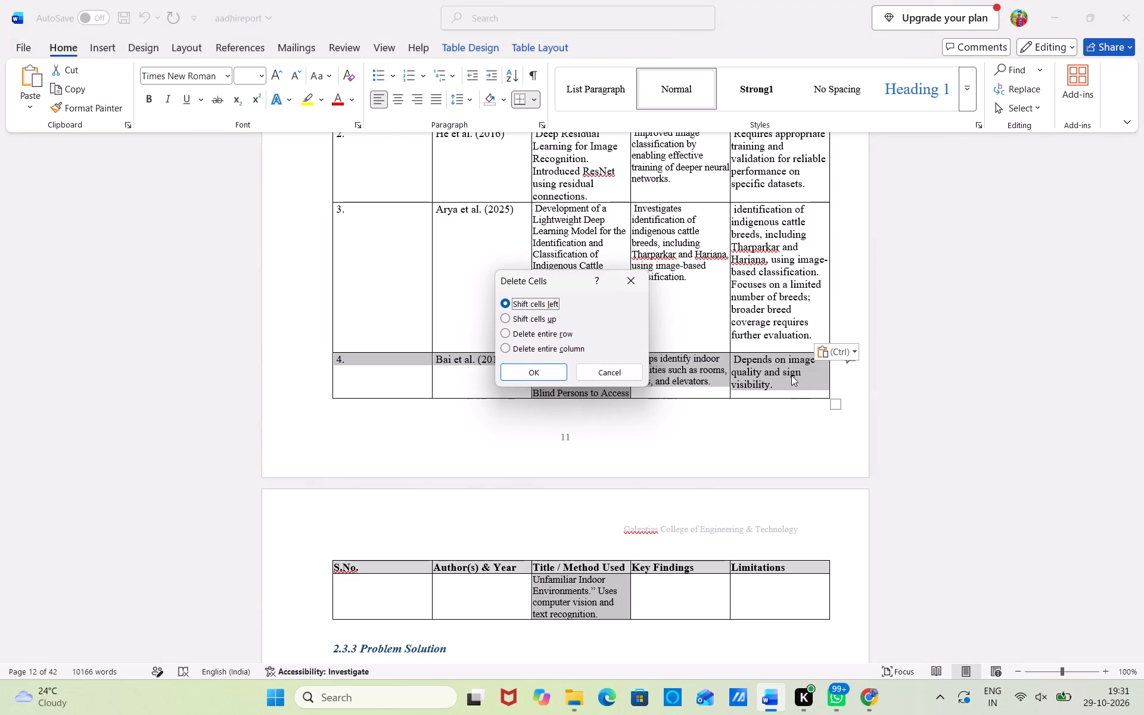
click(506, 336)
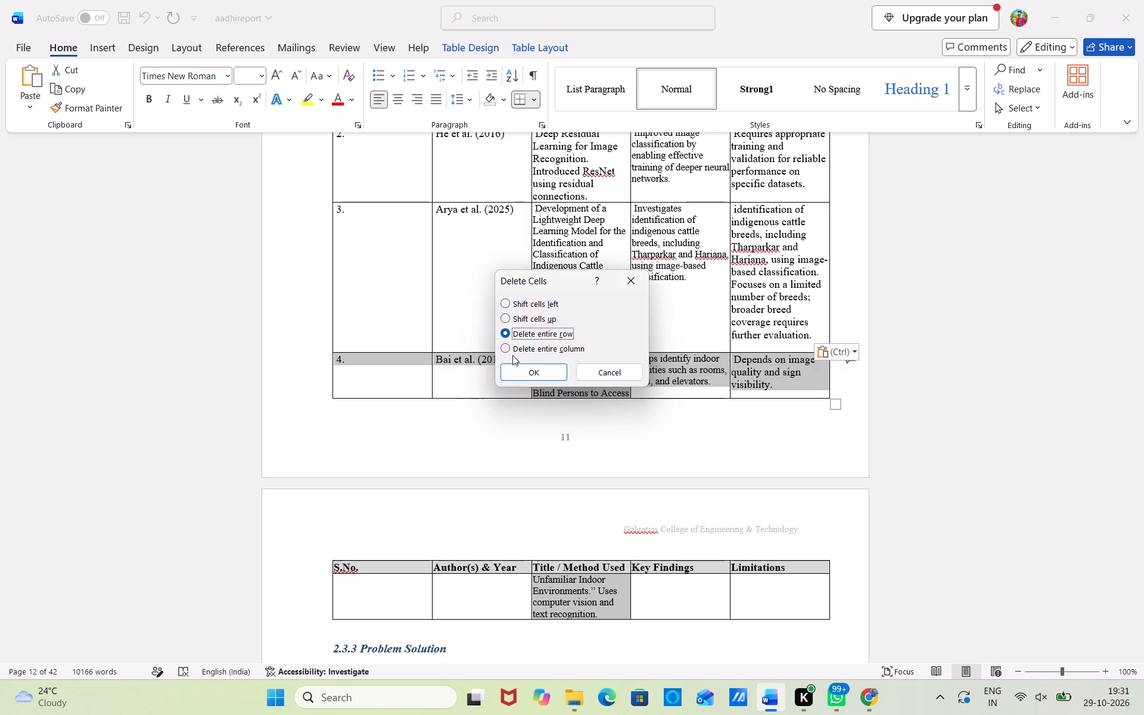
click(514, 366)
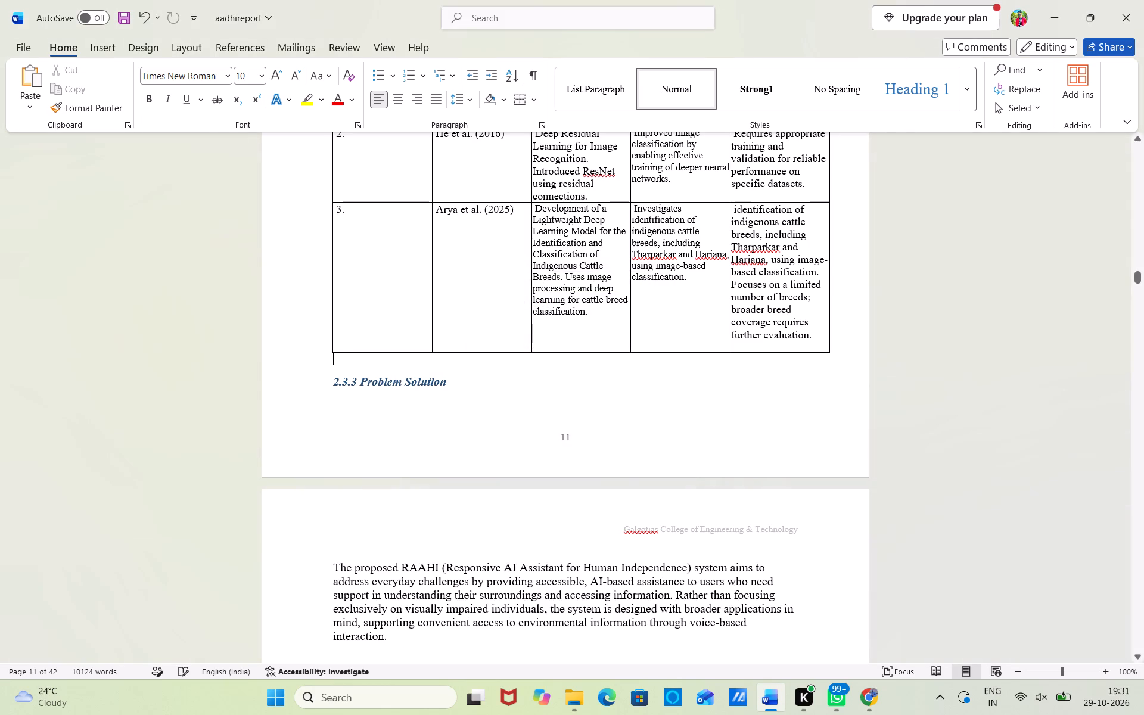
Insert a blank line before the 2.3.3 Problem Solution heading to move it onto the page with its body text.
scroll(506, 360, up, 1)
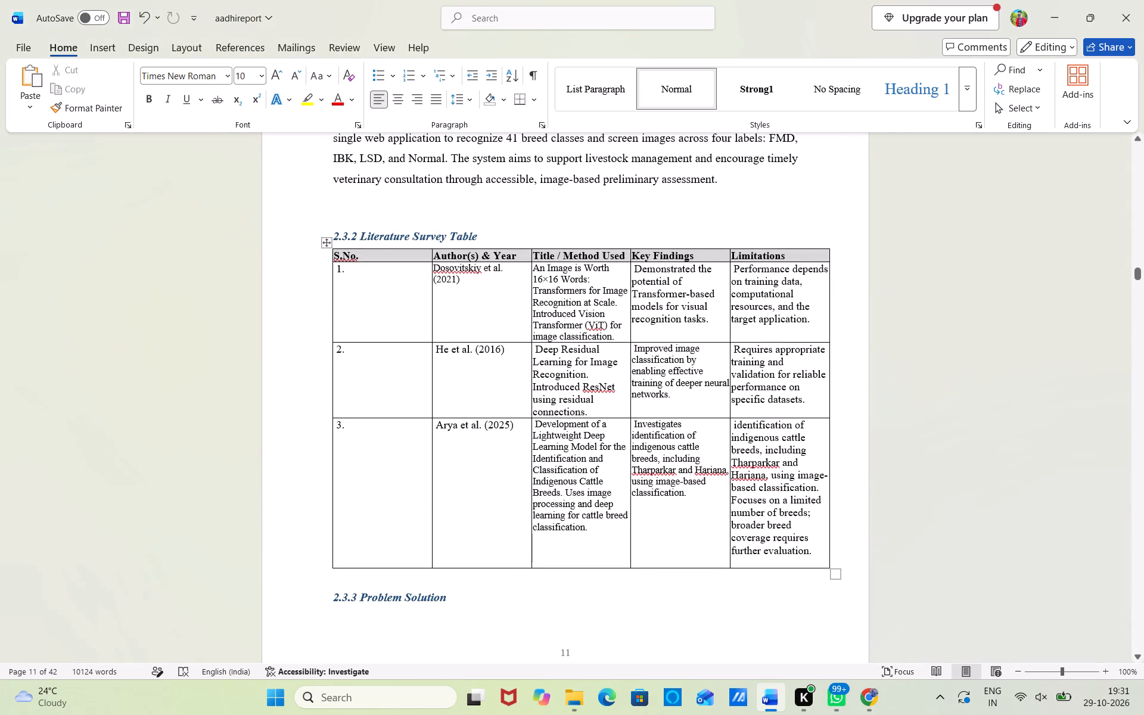
scroll(349, 467, down, 1)
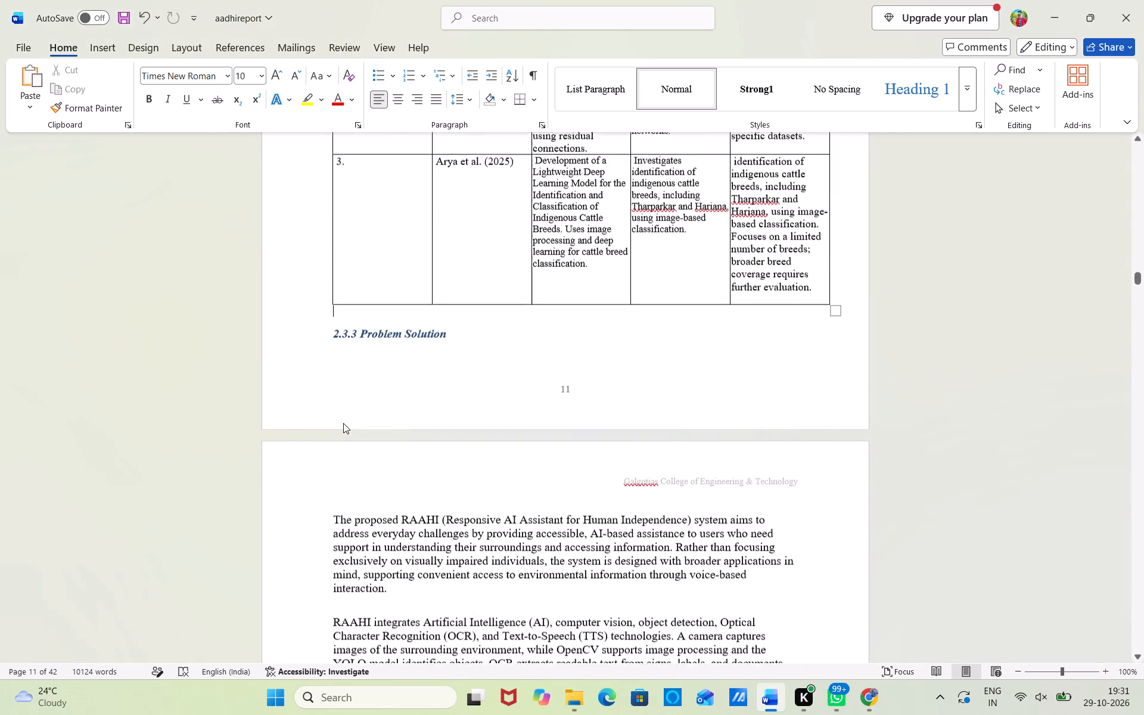
scroll(343, 423, down, 2)
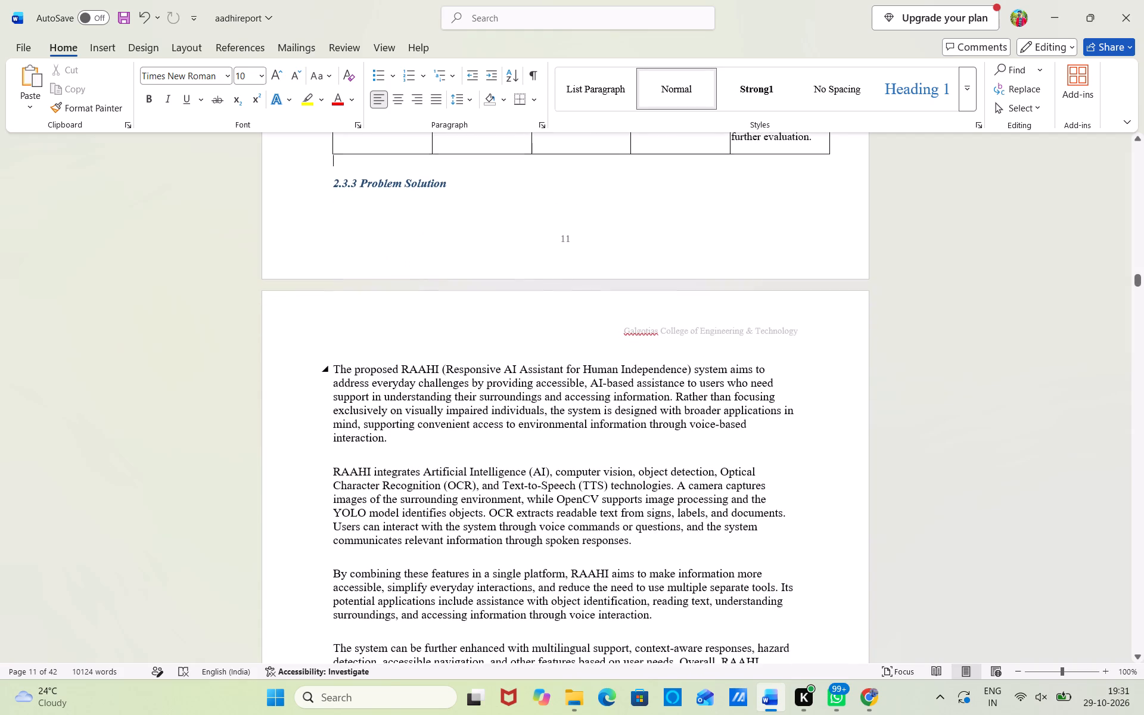
scroll(343, 423, down, 1)
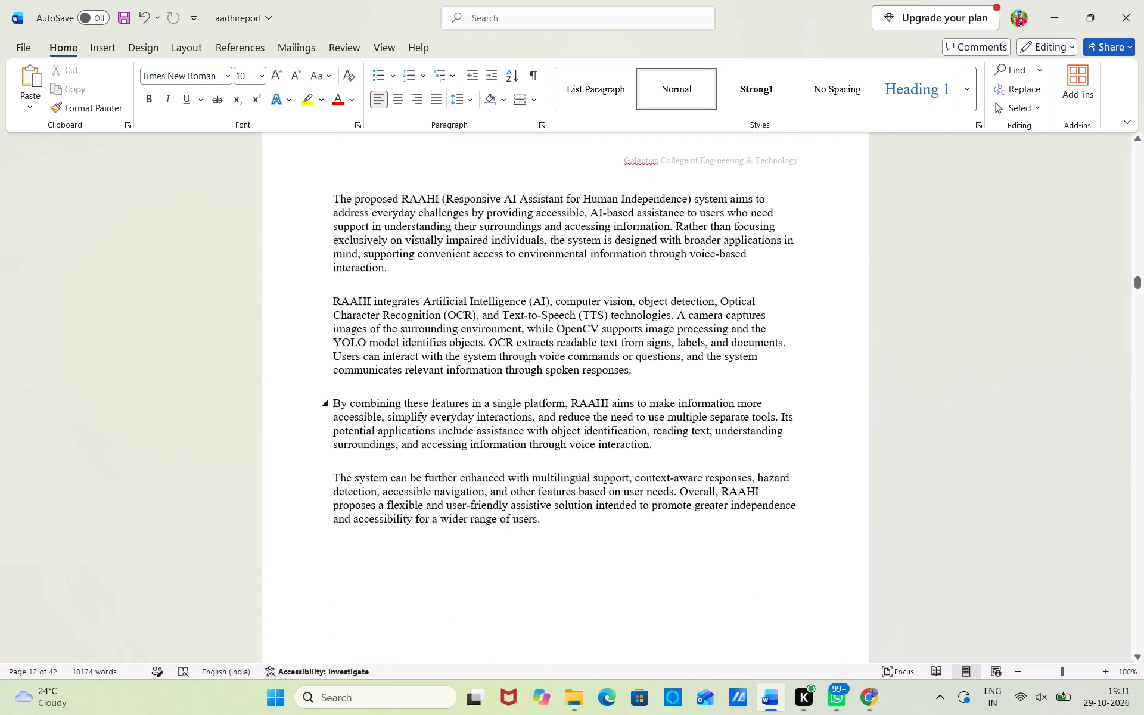
scroll(343, 423, down, 5)
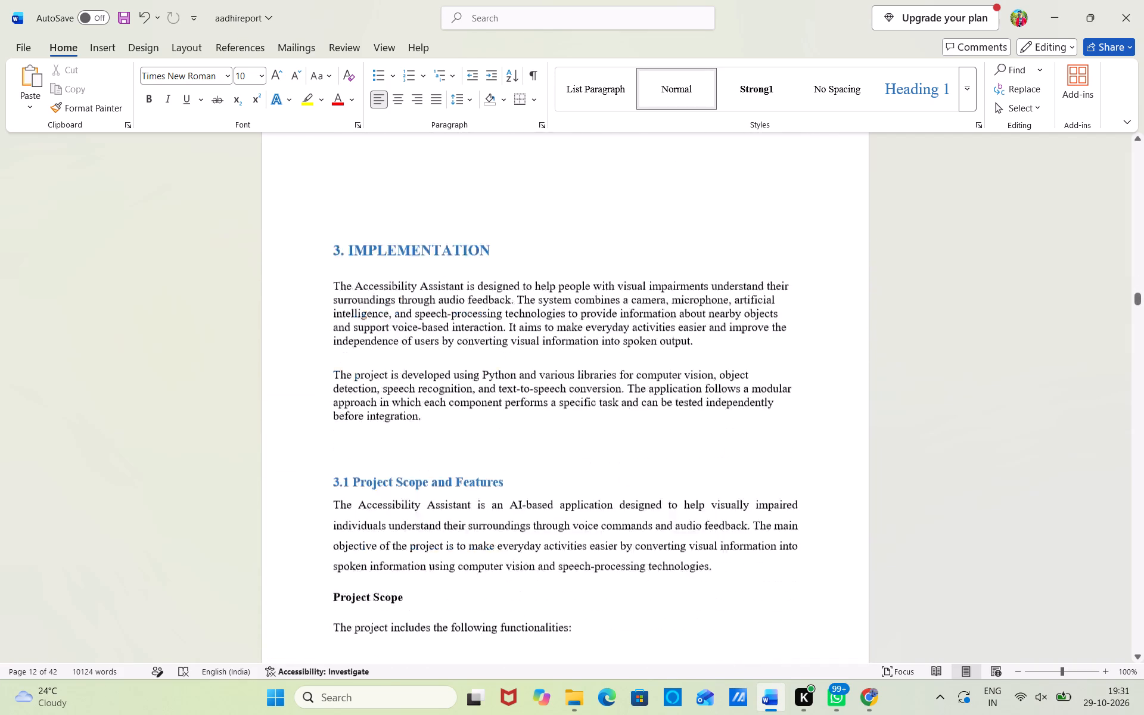
scroll(343, 423, up, 2)
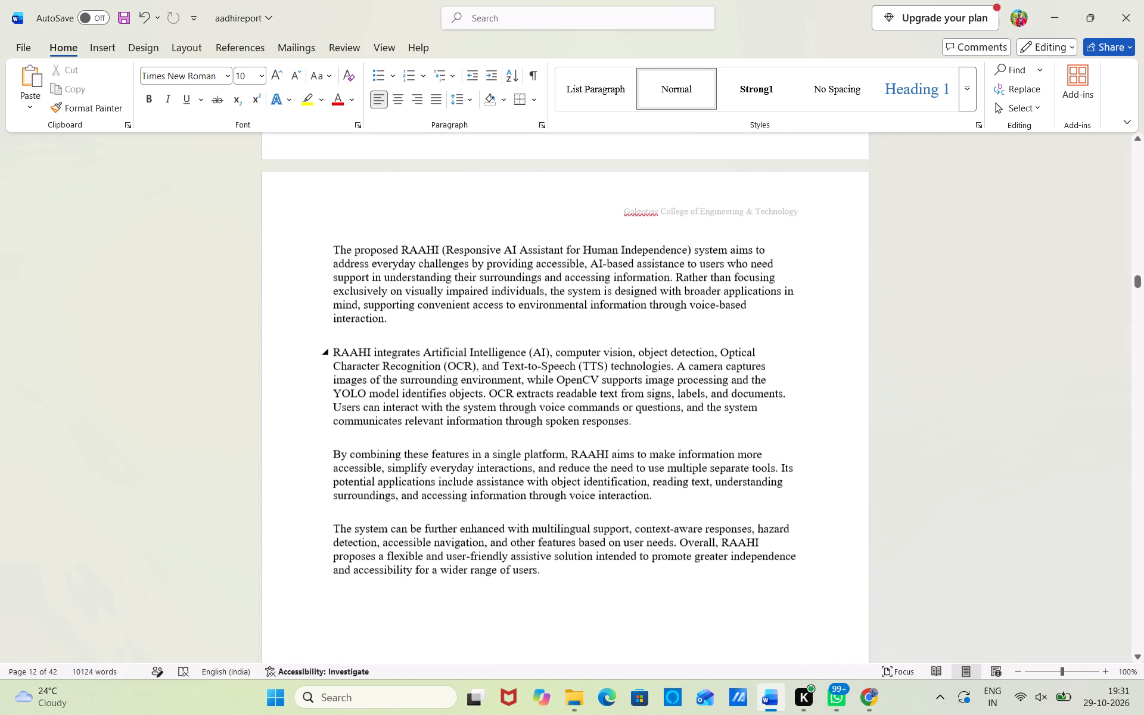
scroll(343, 423, up, 1)
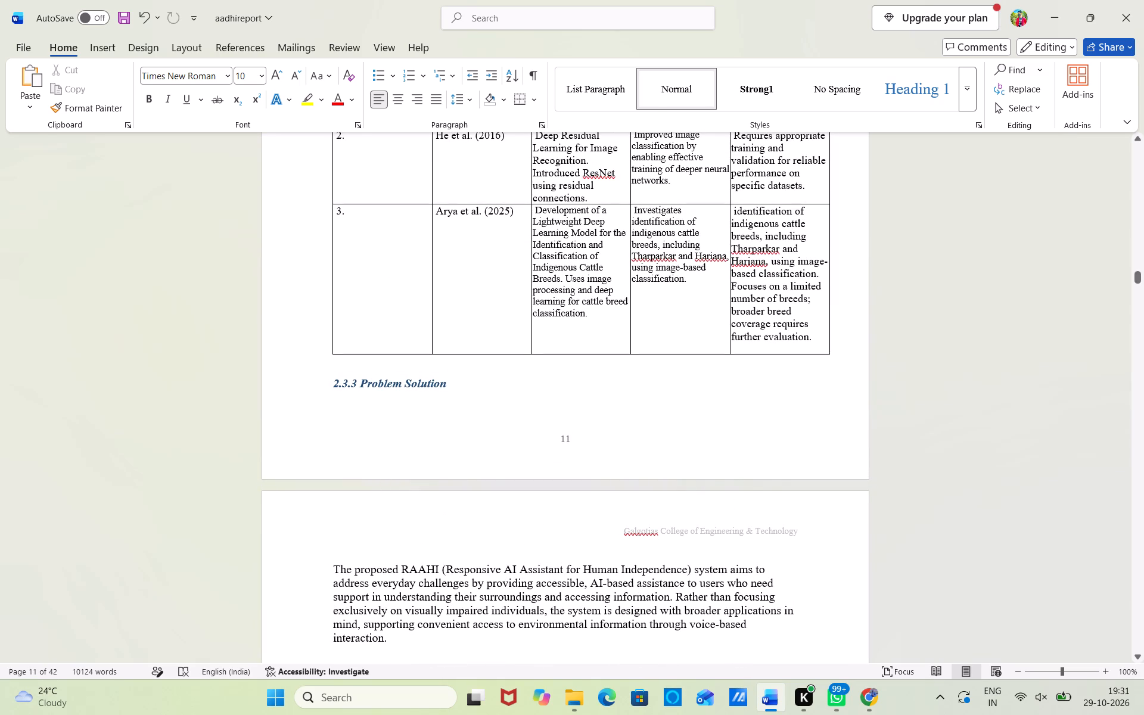
click(332, 383)
key(Return)
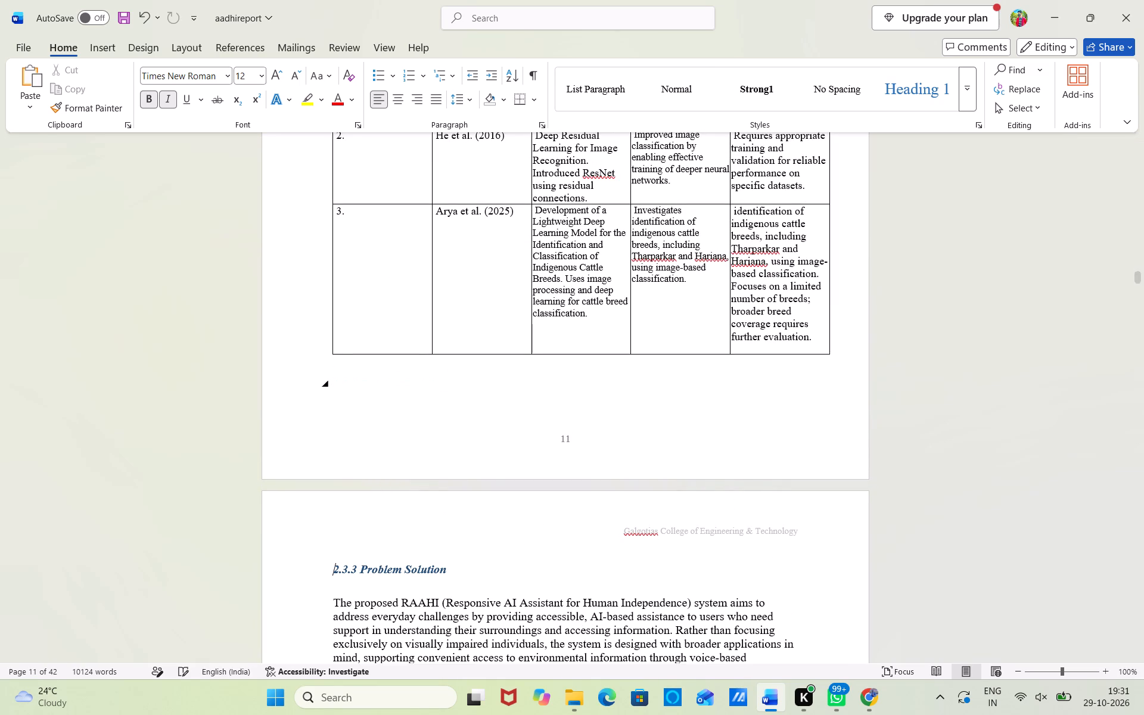
scroll(332, 383, down, 3)
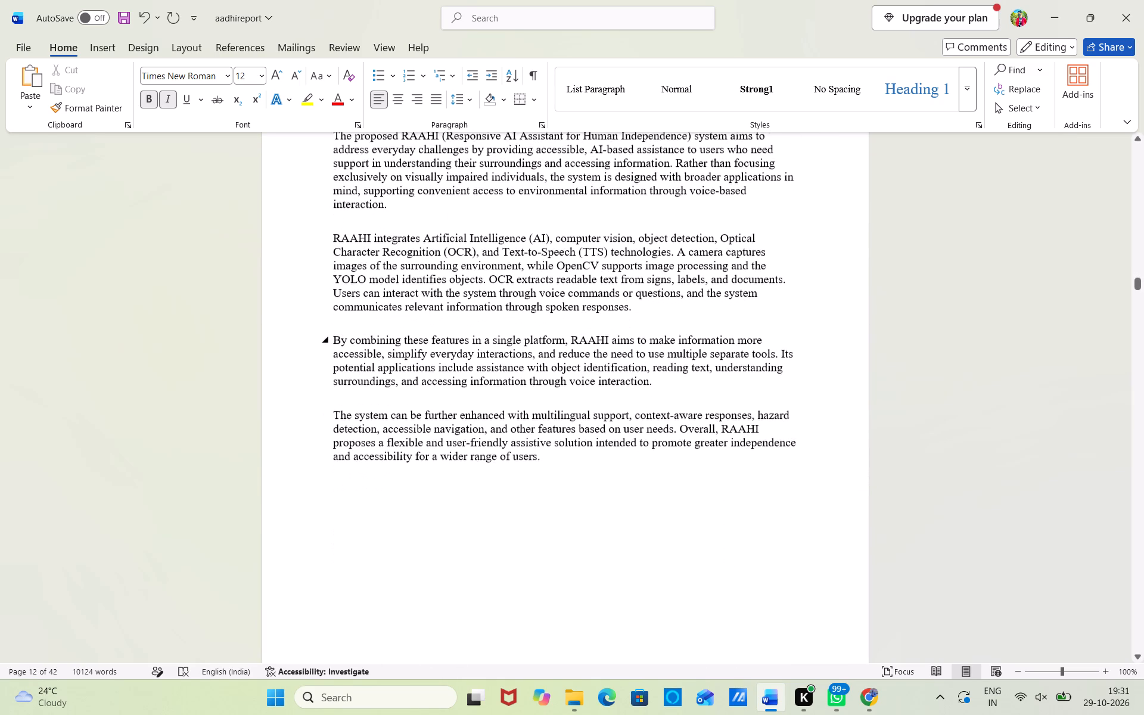
scroll(332, 383, down, 2)
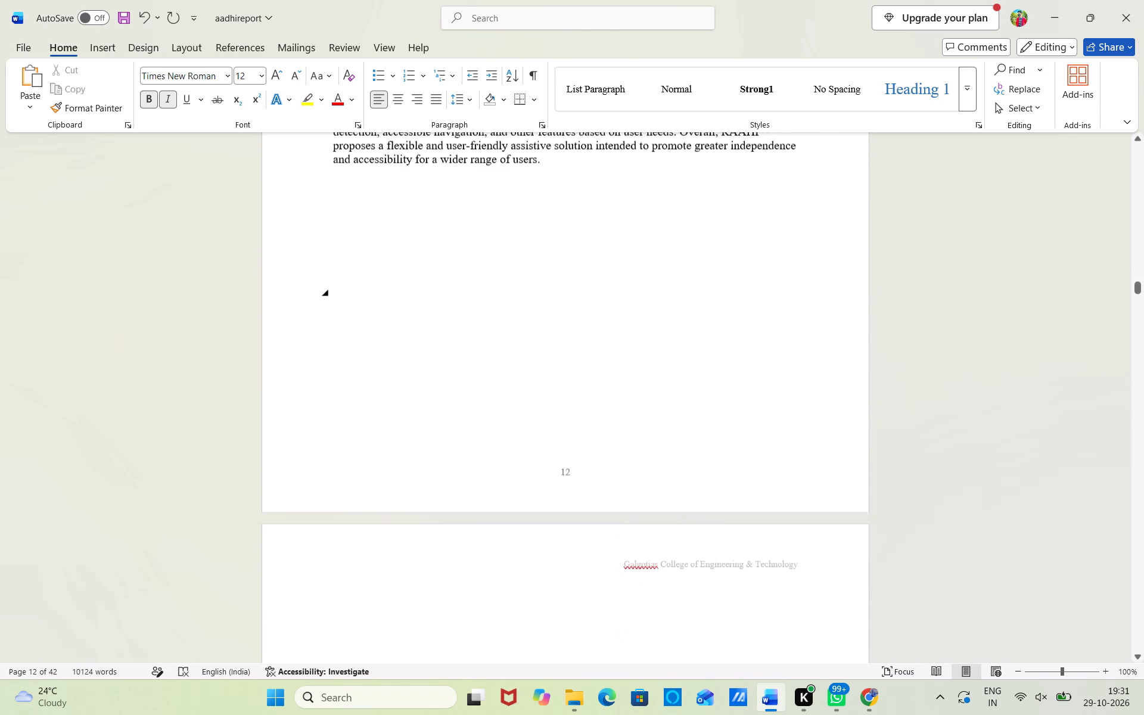
scroll(332, 383, up, 3)
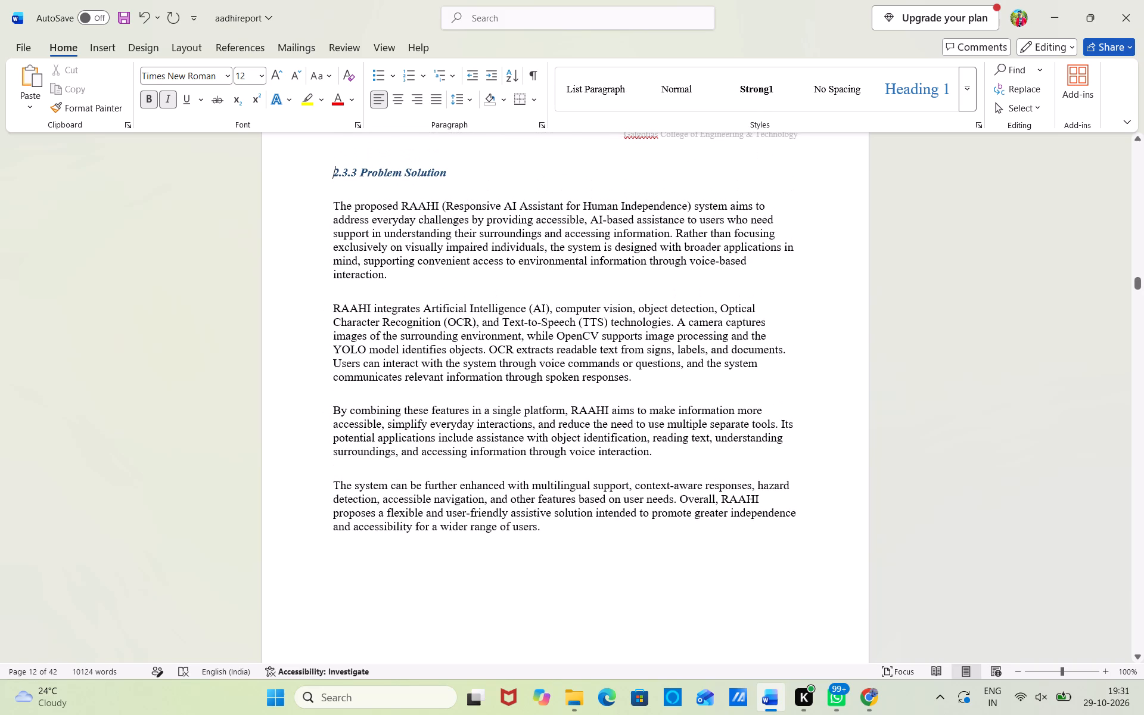
click(341, 164)
drag(329, 161, 487, 470)
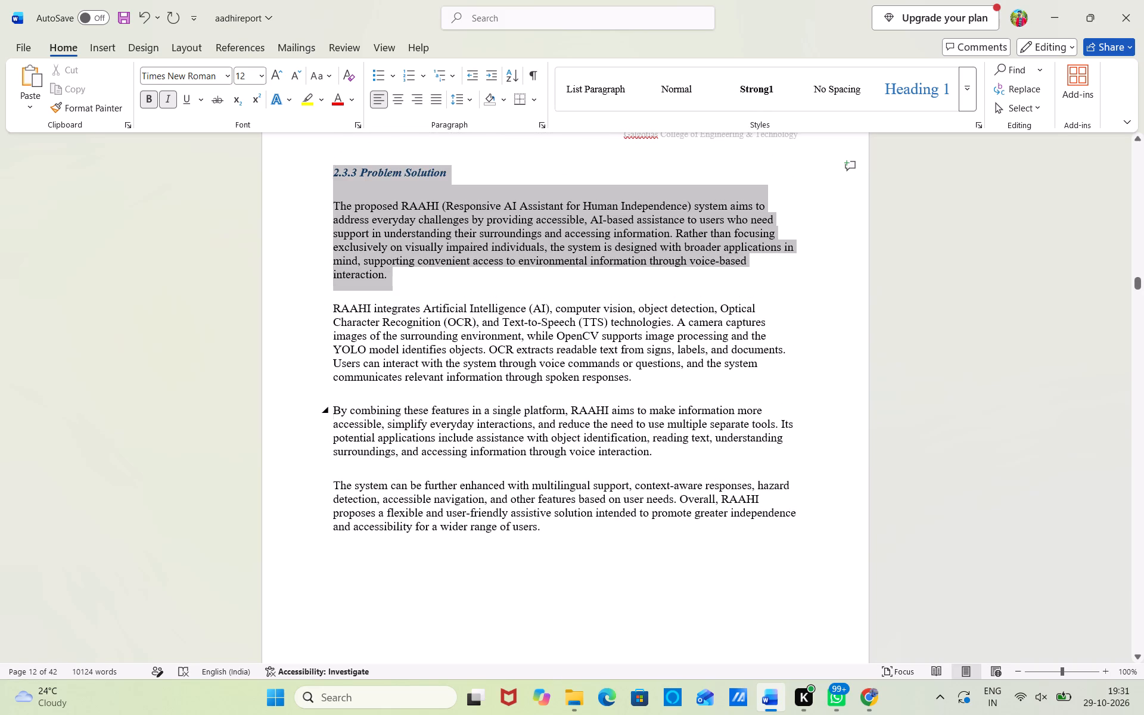
drag(487, 470, 575, 543)
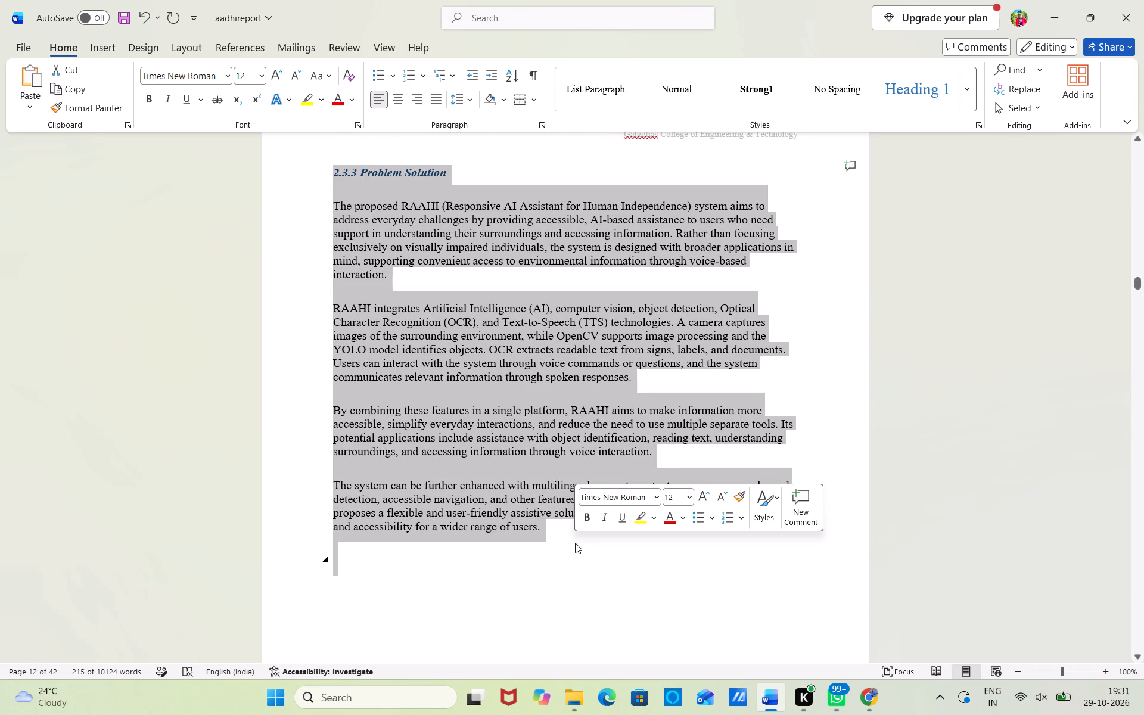
key(ctrl+v)
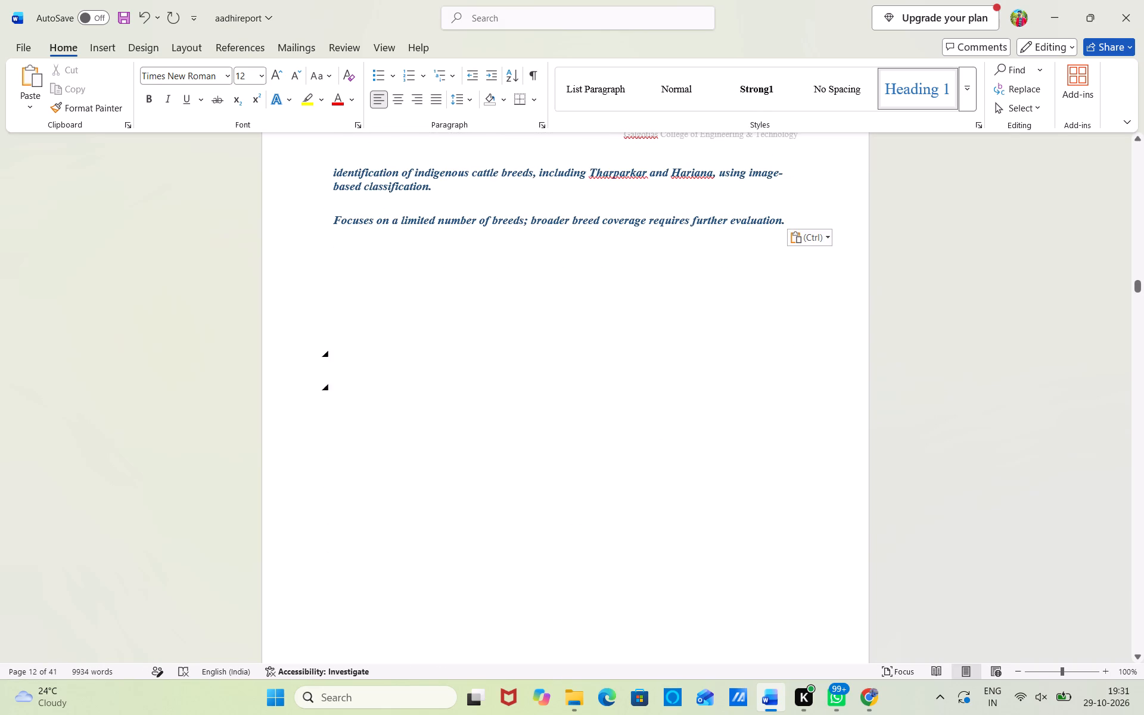
click(141, 10)
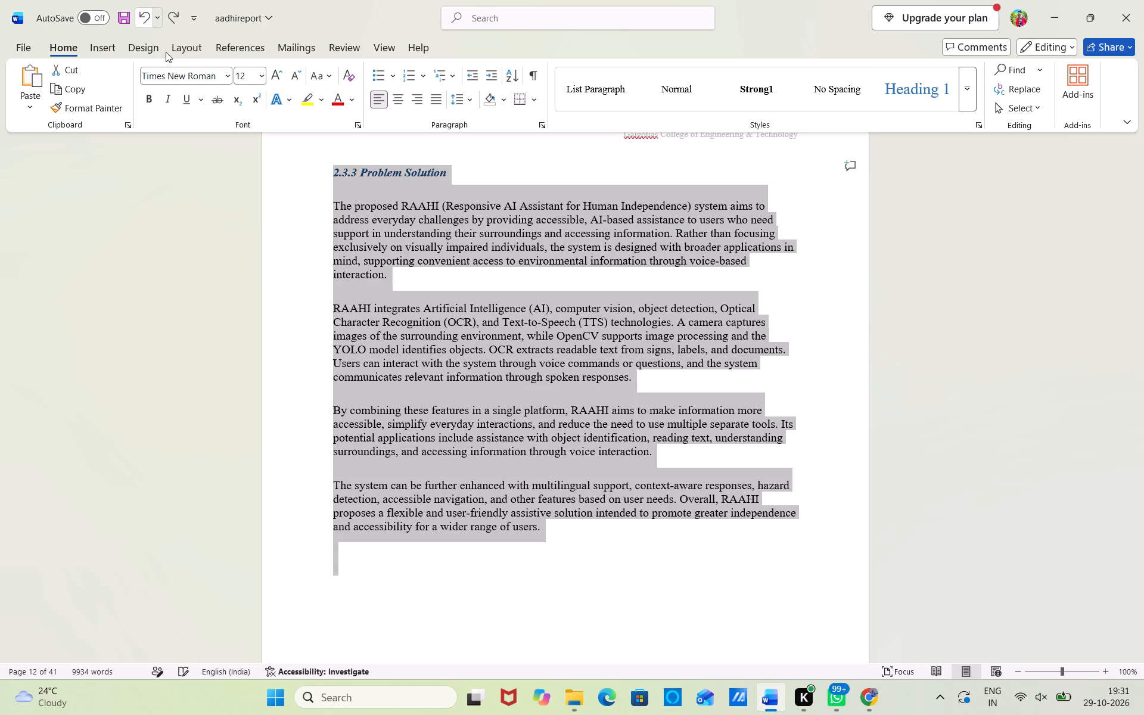
key(ctrl+c)
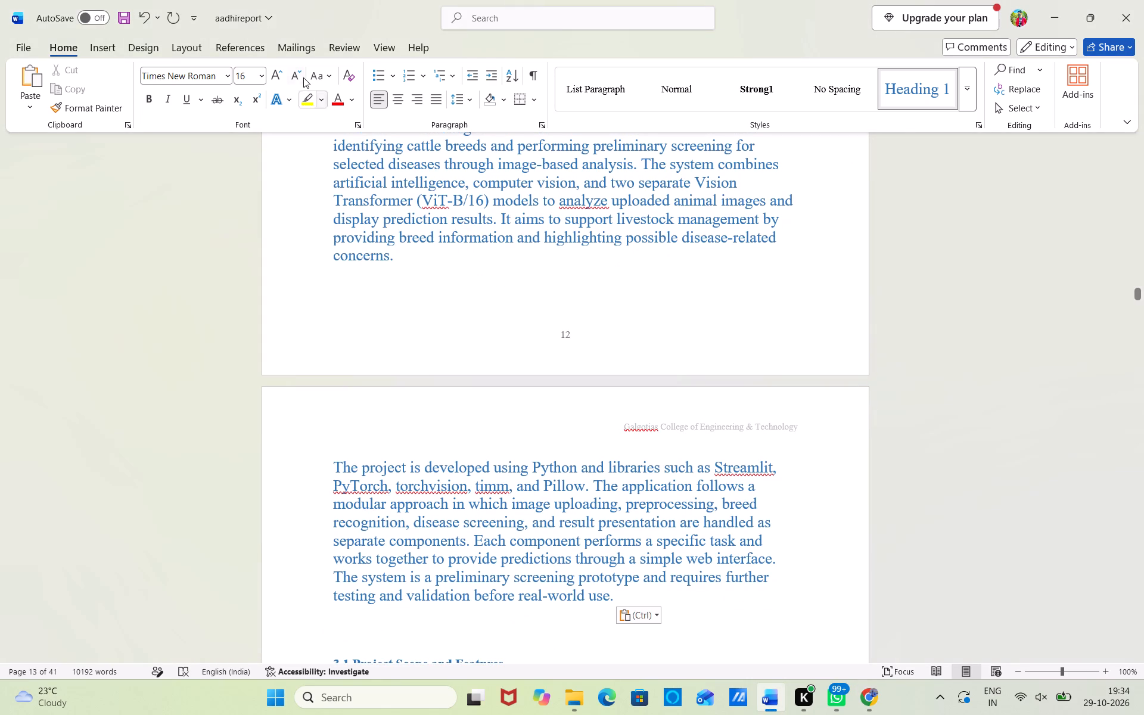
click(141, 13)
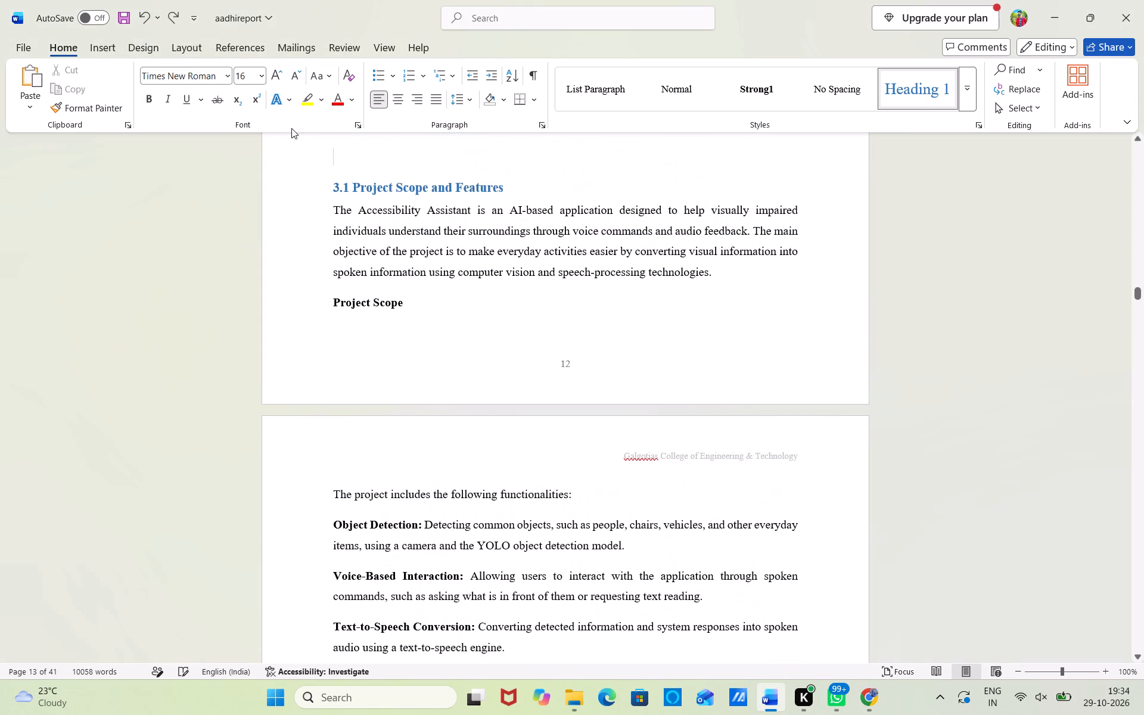
Set the empty line under the 3. IMPLEMENTATION heading to 12 pt with the black text effect.
scroll(391, 270, up, 1)
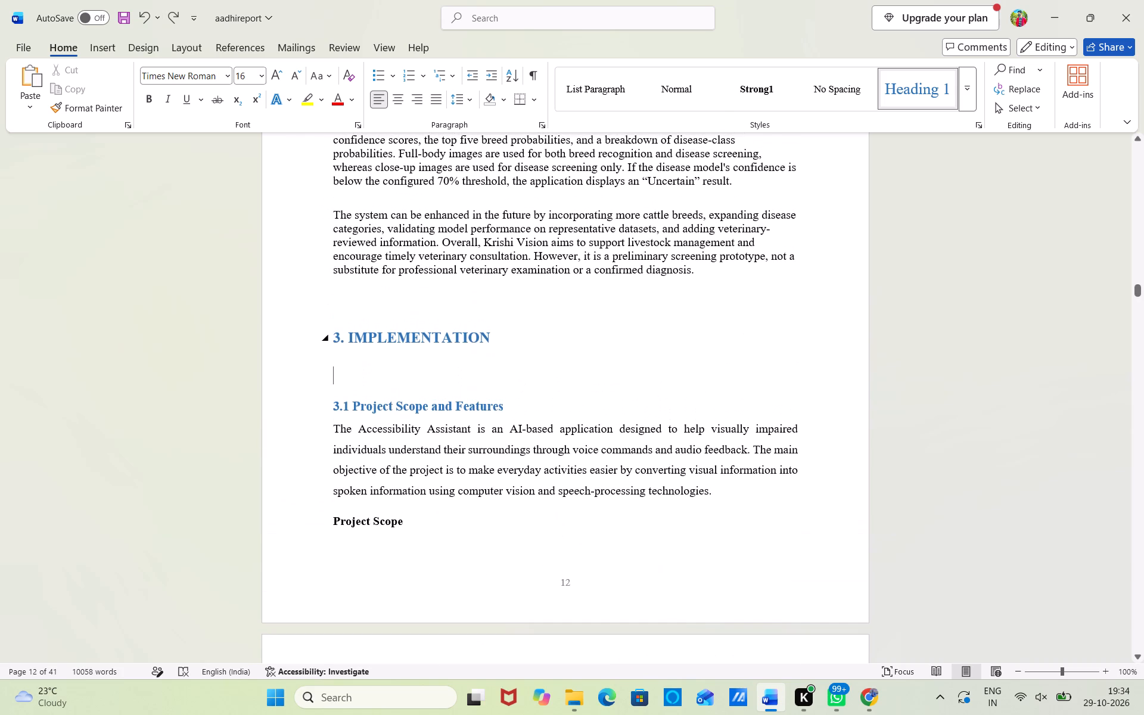
click(350, 373)
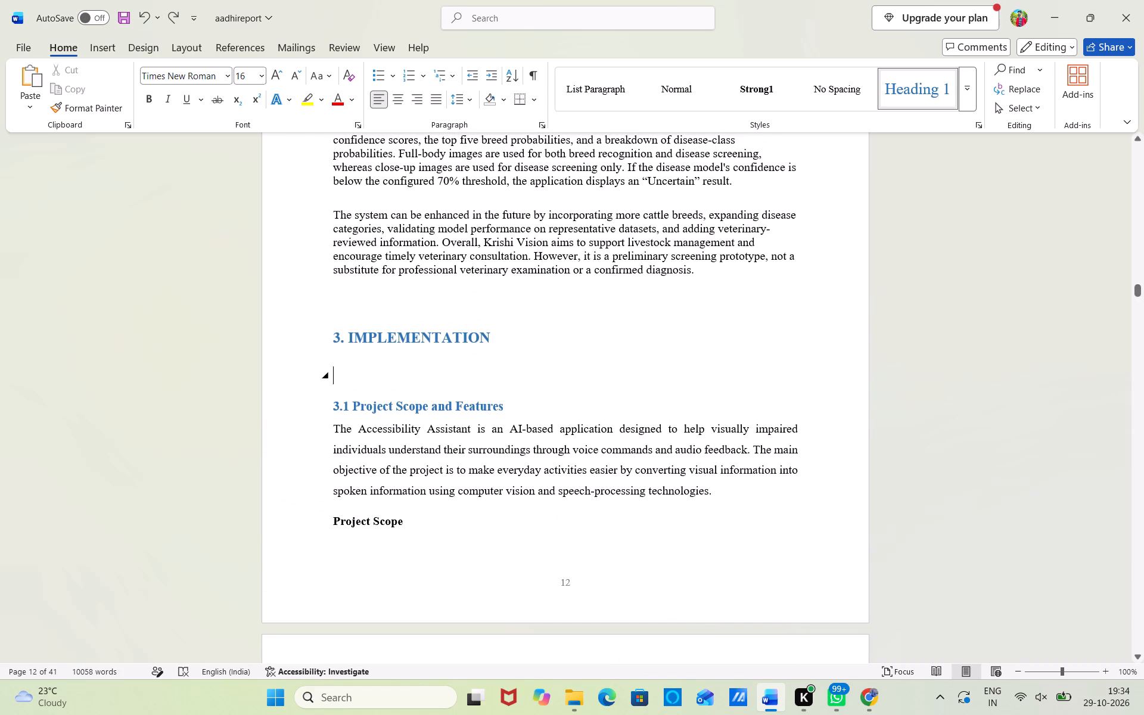
click(353, 378)
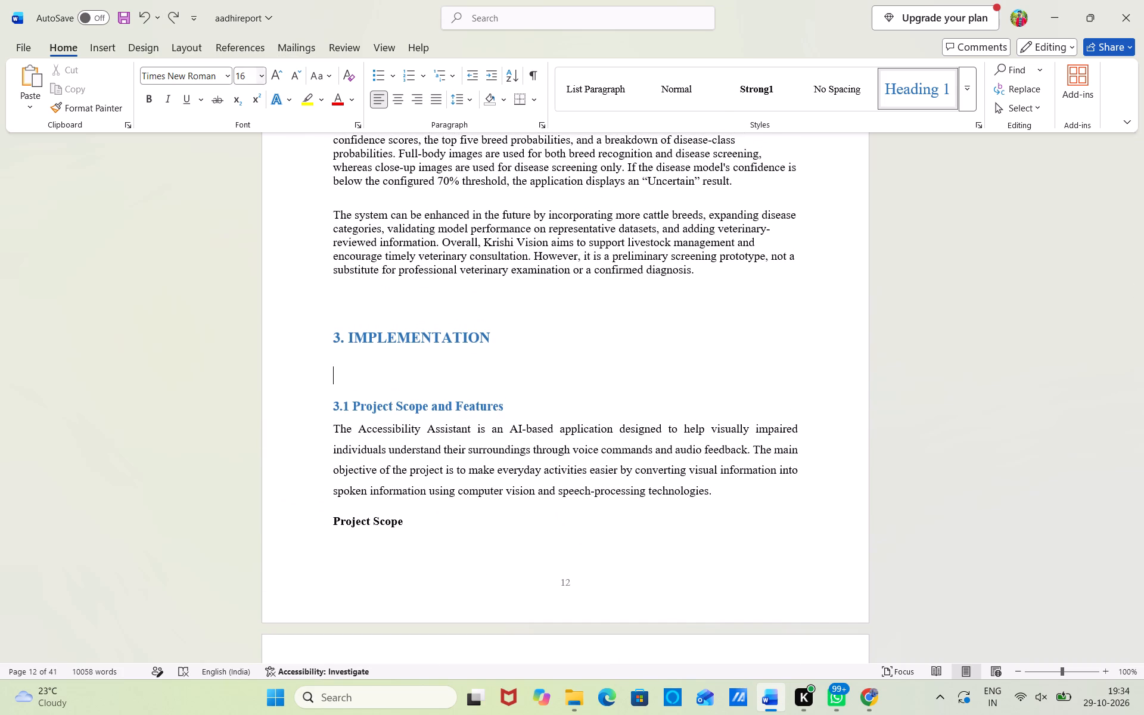
click(261, 77)
click(252, 170)
click(290, 103)
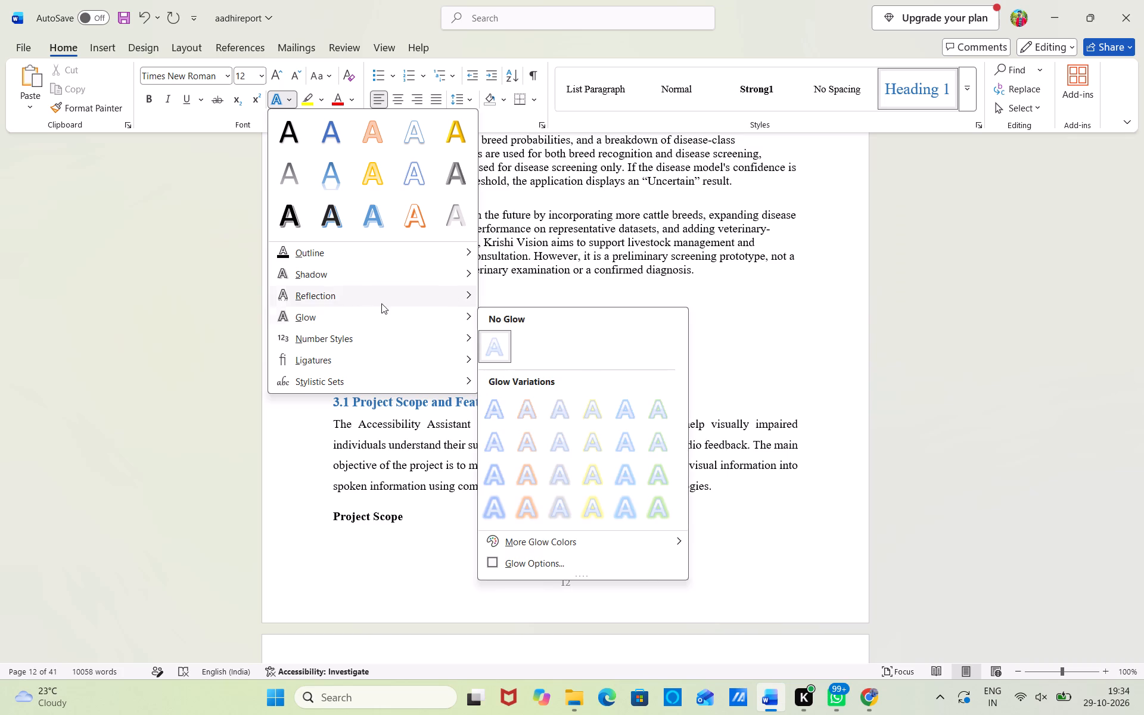
click(285, 131)
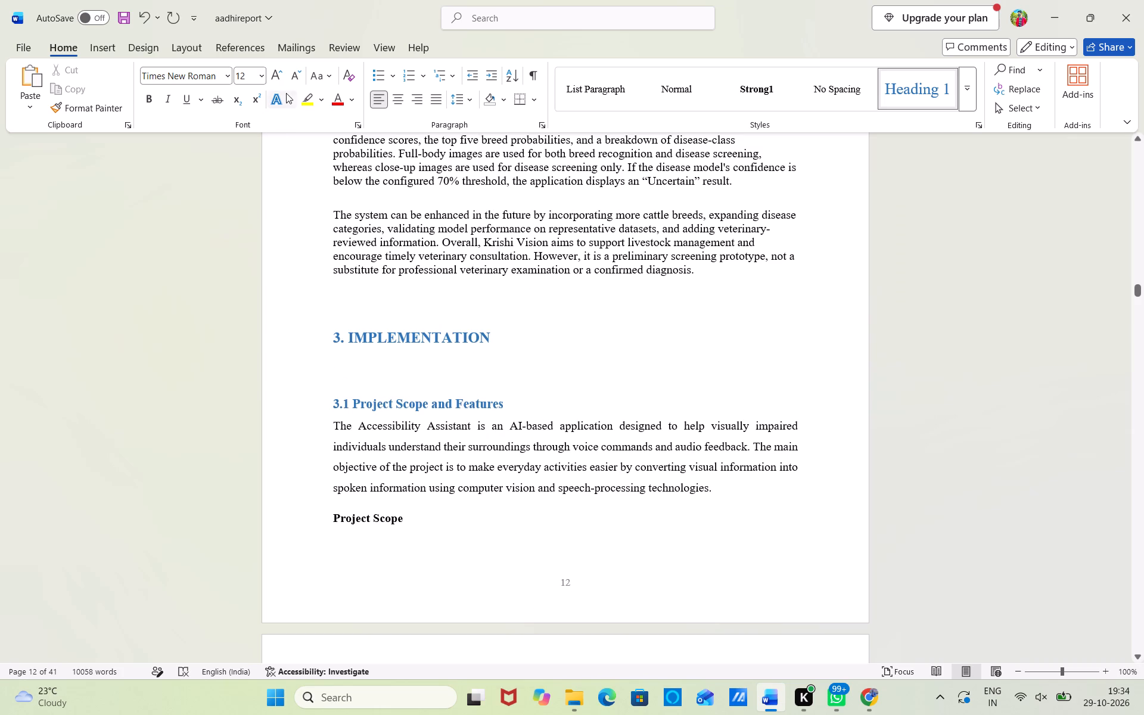
click(277, 71)
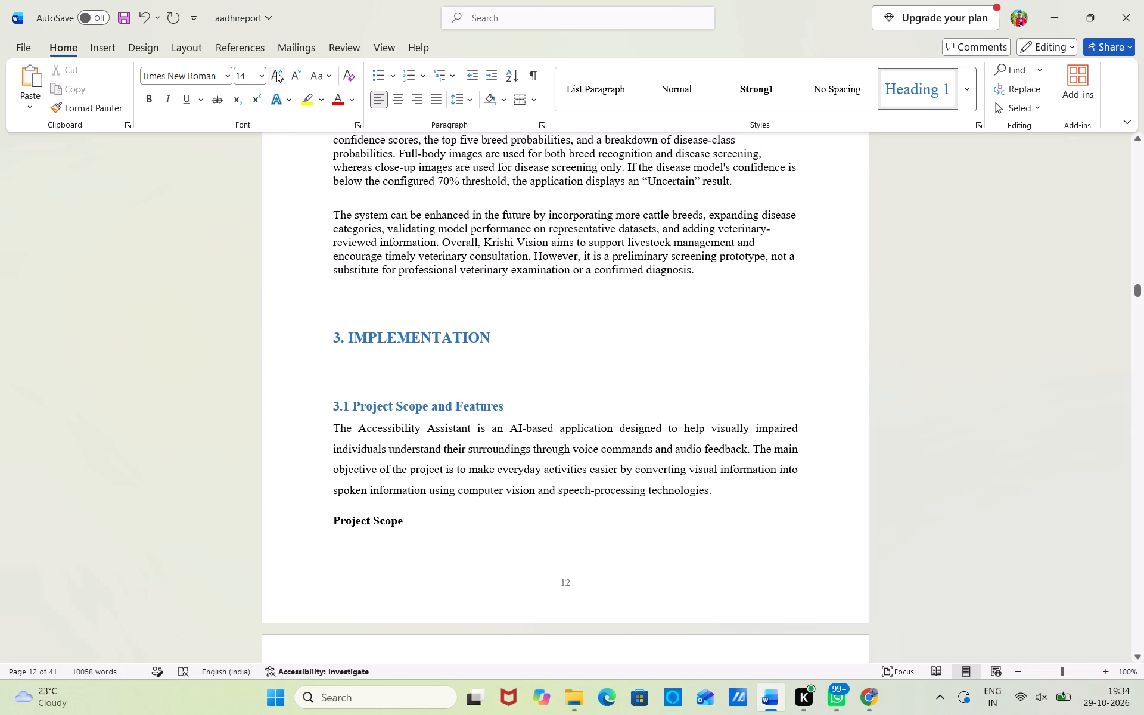
click(276, 72)
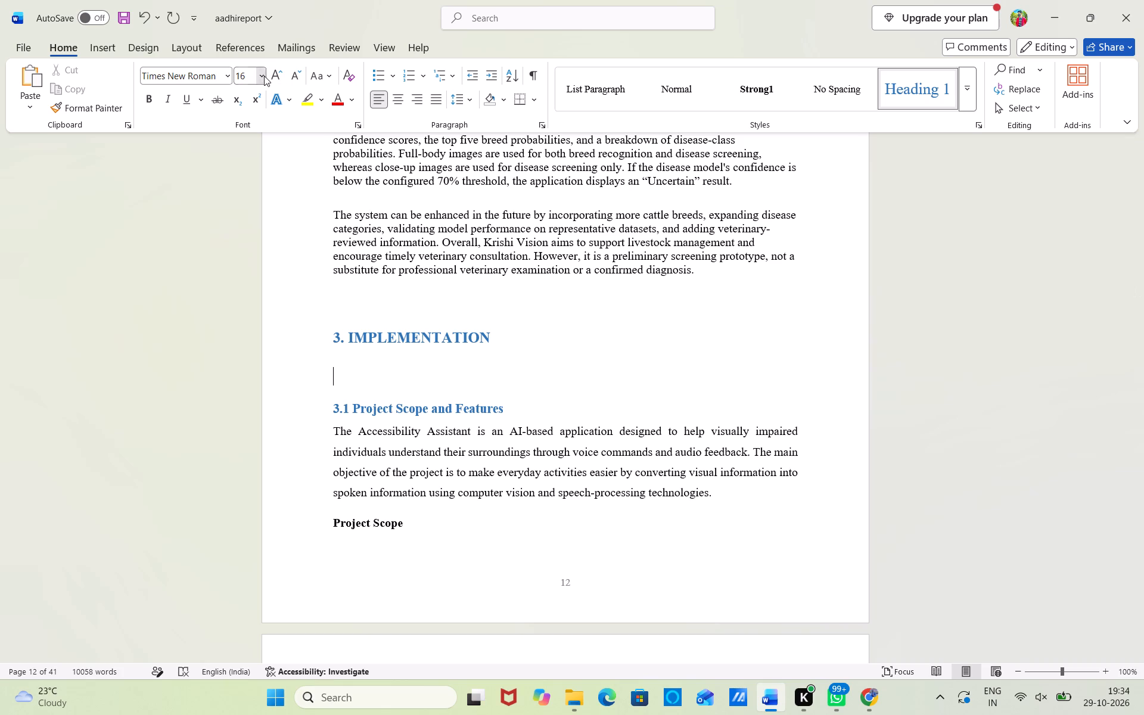
click(264, 76)
click(254, 163)
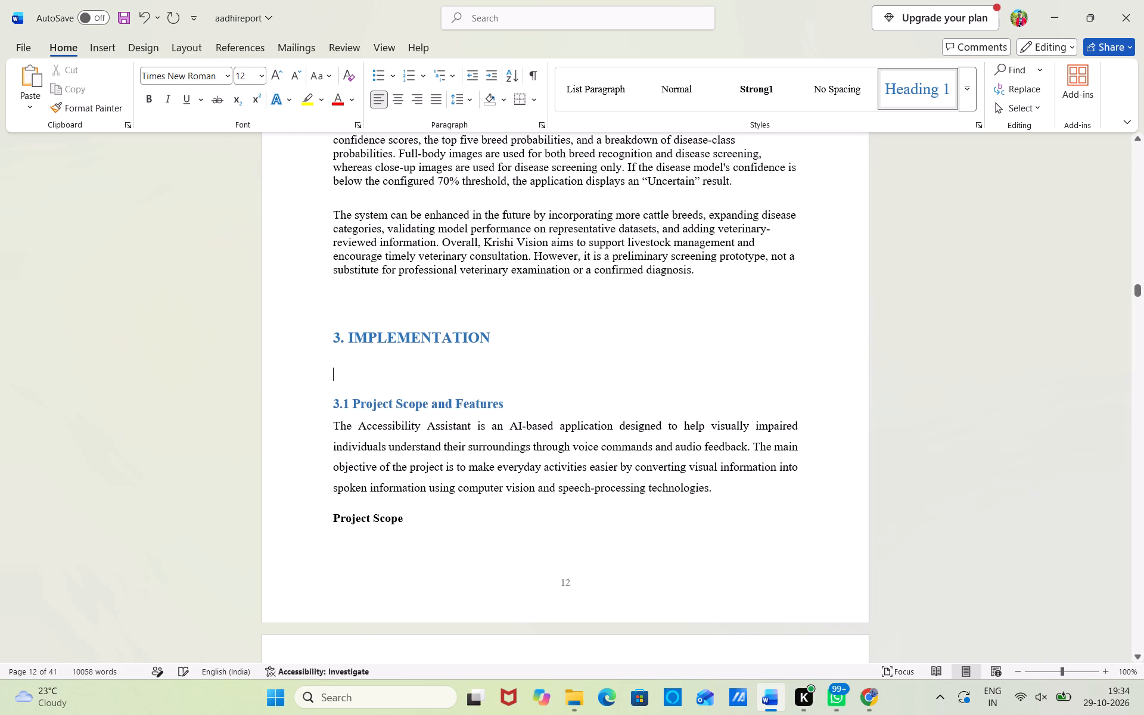
click(282, 102)
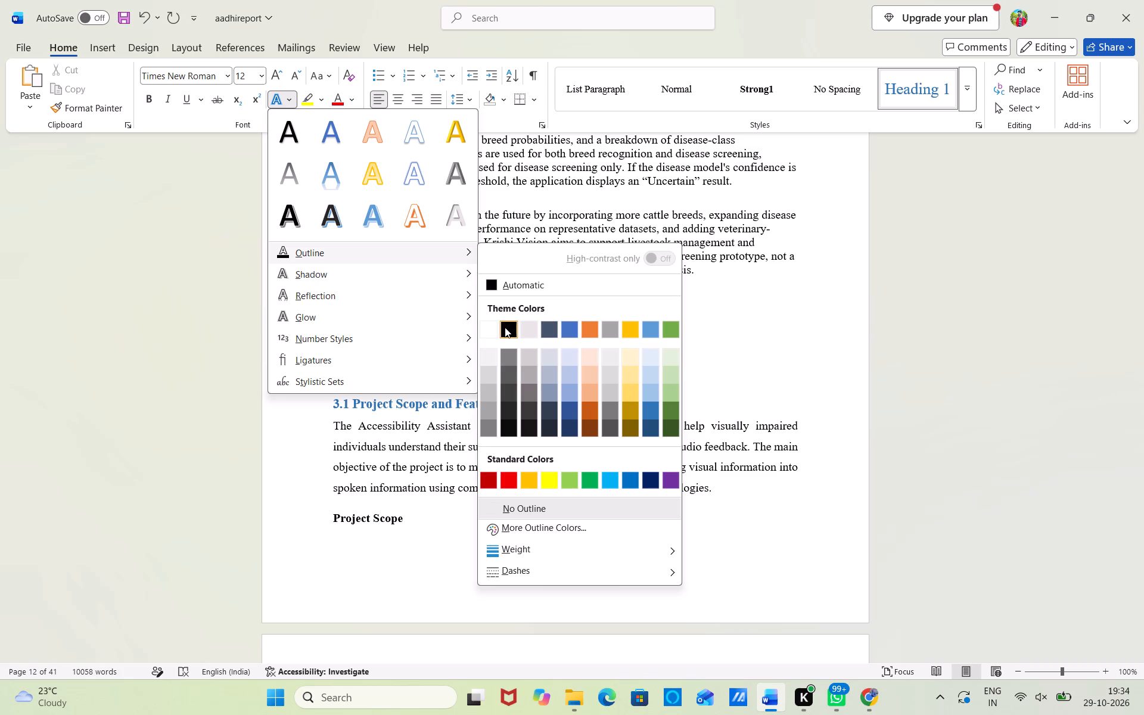
click(284, 144)
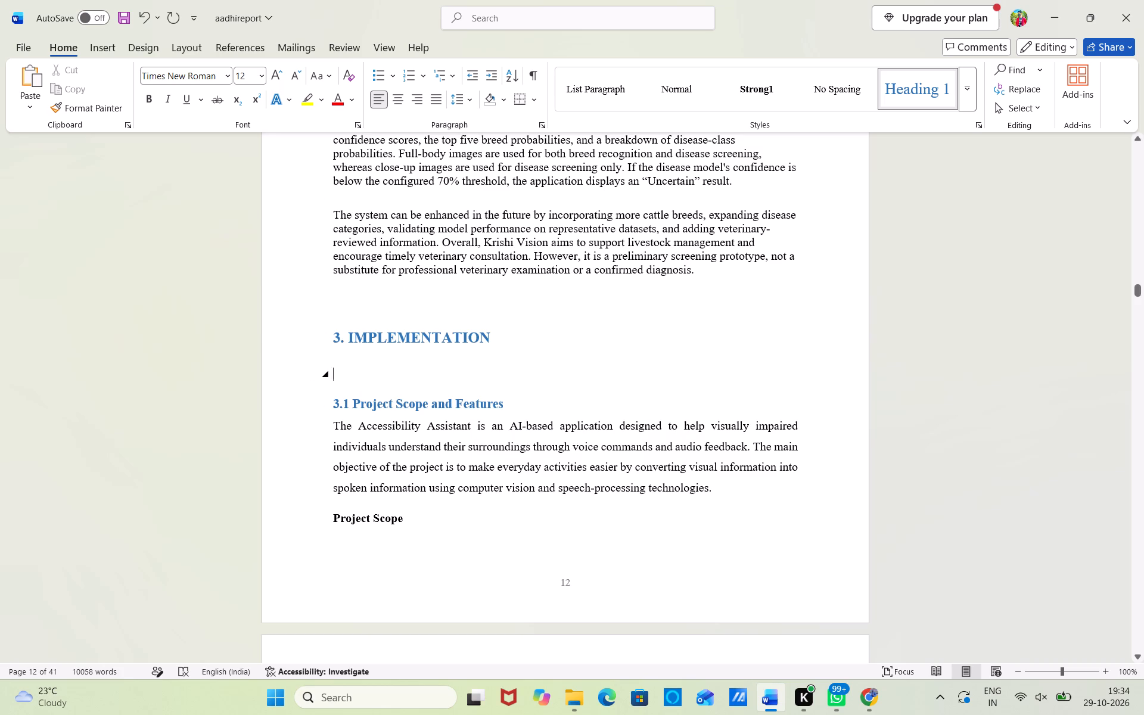
Paste the two copied Krishi Vision paragraphs on the formatted line under the 3. IMPLEMENTATION heading and check them.
key(ctrl+v)
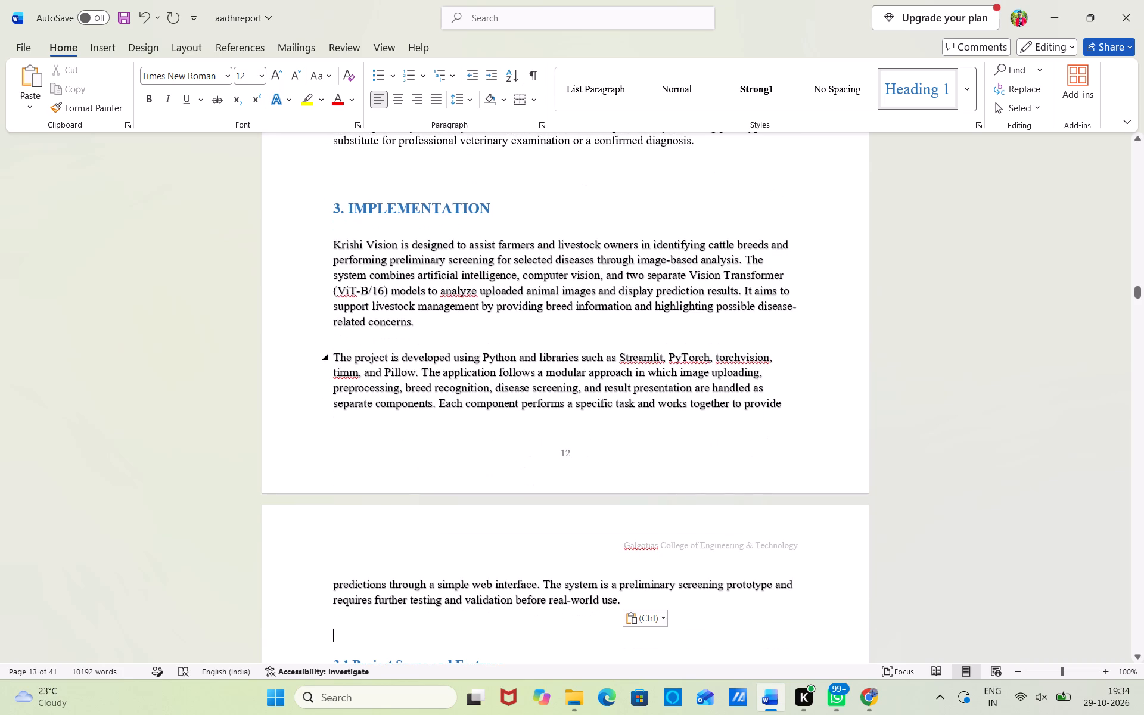
click(591, 378)
scroll(608, 441, down, 1)
scroll(608, 441, up, 3)
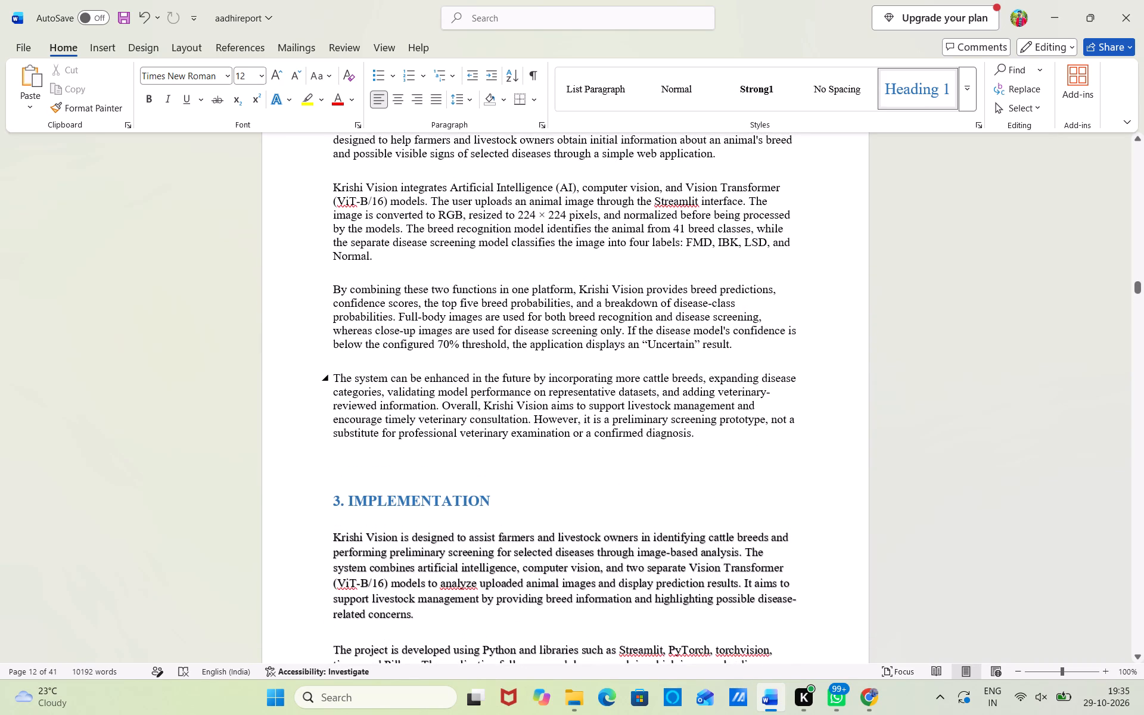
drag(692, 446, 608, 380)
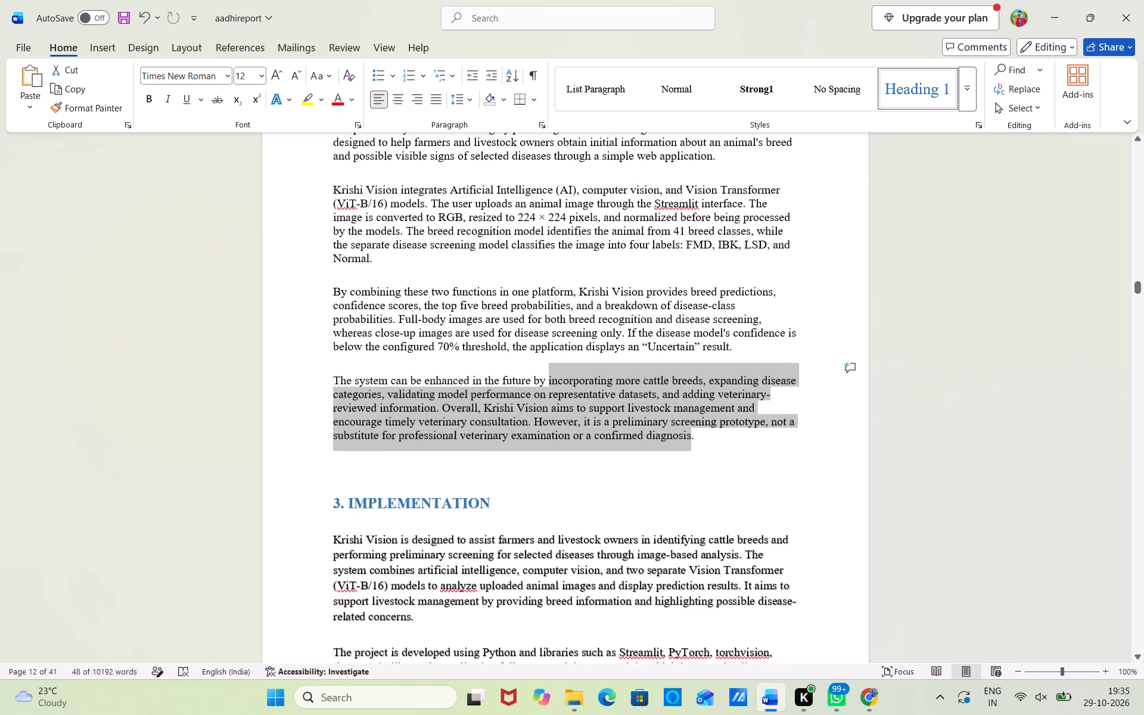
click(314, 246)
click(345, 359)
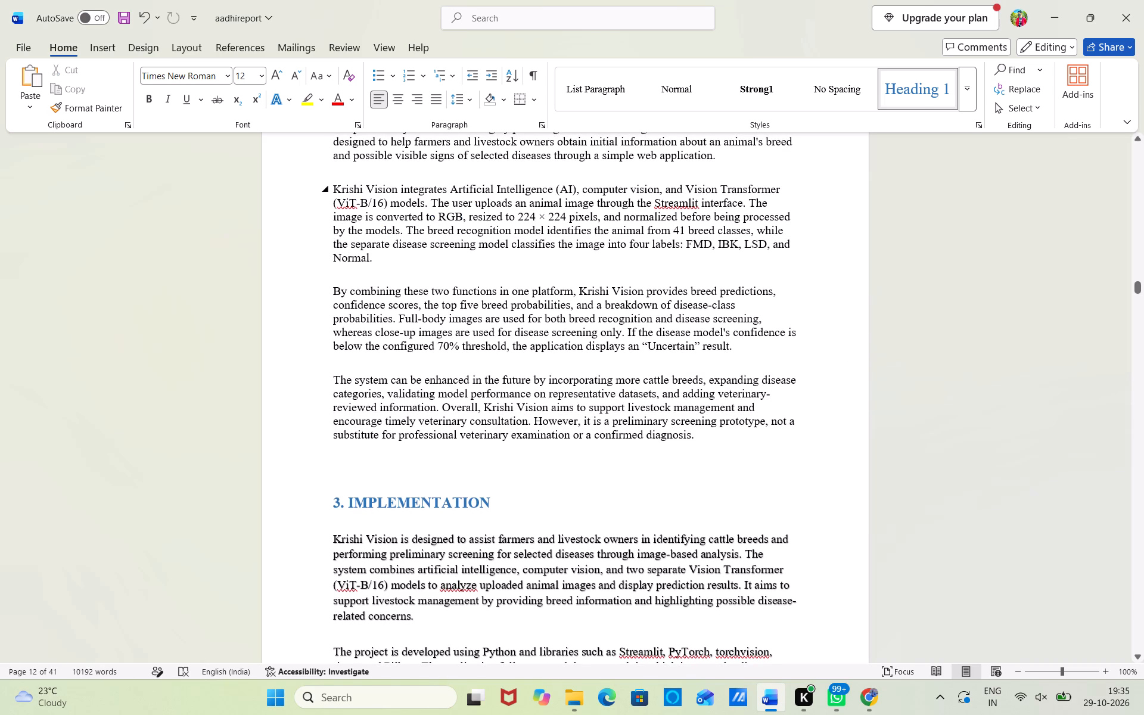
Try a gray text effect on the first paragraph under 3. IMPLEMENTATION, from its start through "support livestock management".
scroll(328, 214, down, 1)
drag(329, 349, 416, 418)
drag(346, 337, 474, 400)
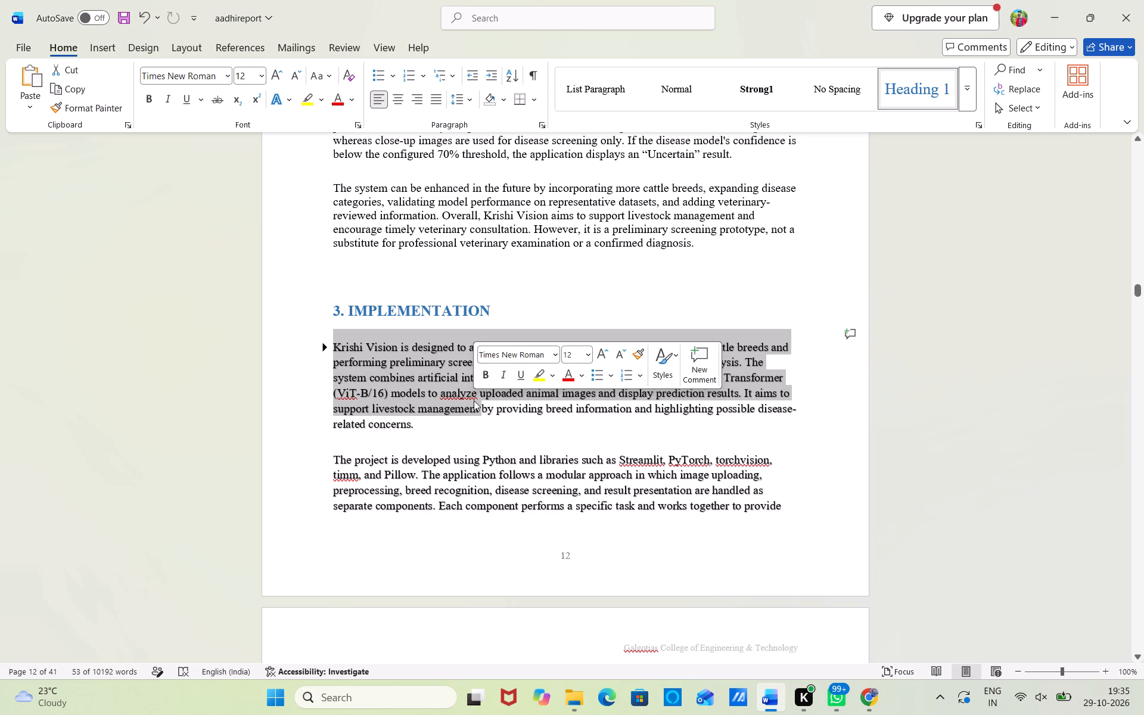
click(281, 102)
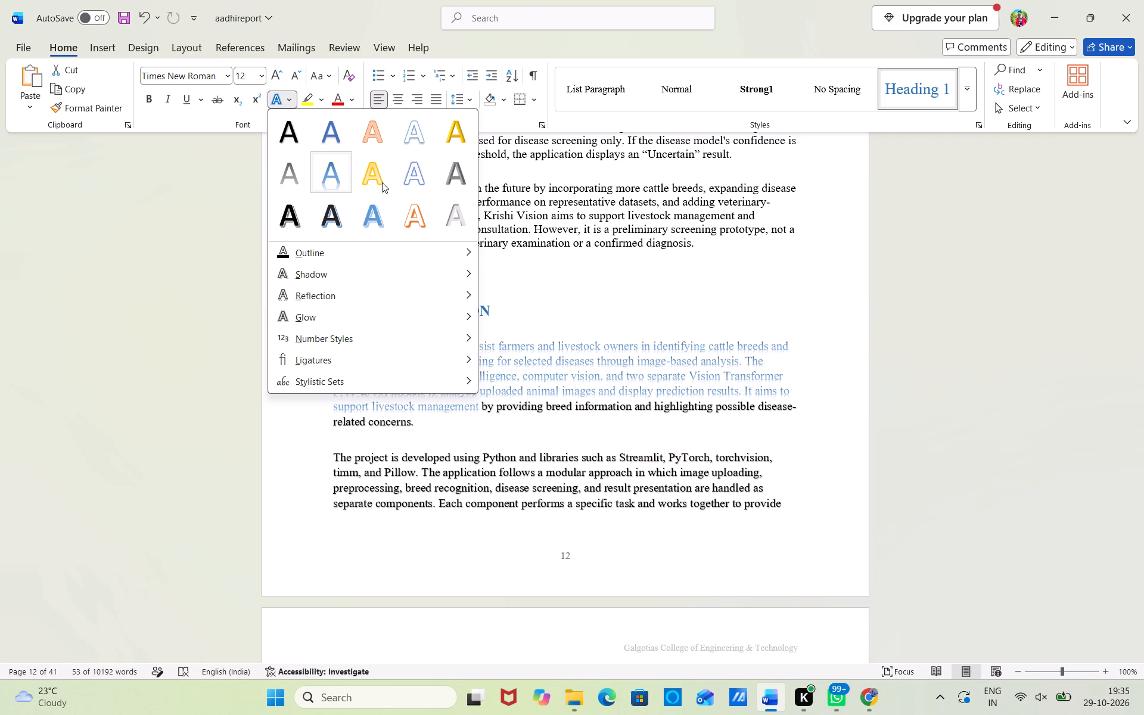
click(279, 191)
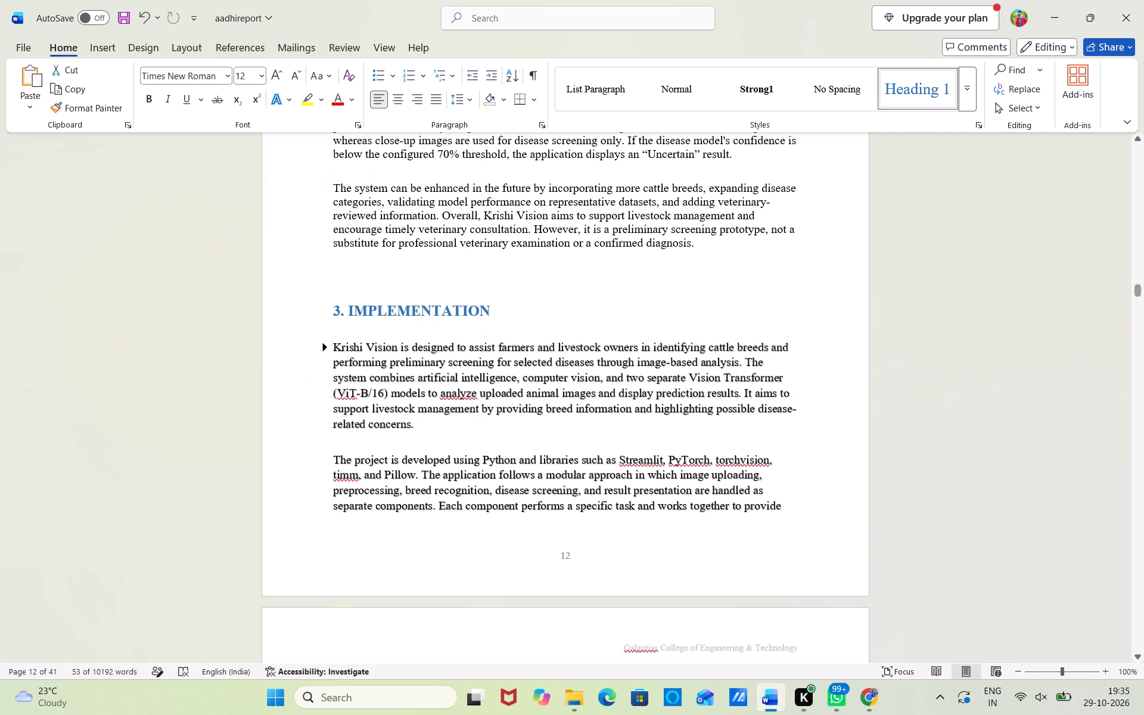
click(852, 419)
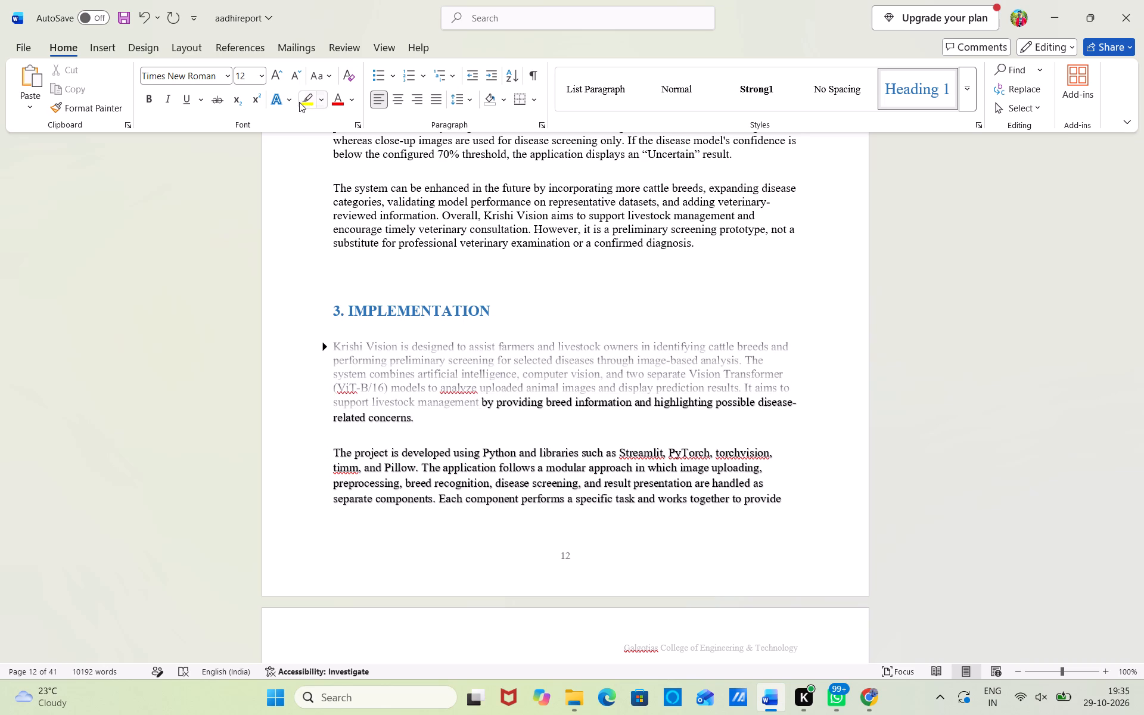
Apply the plain black text effect to the whole first paragraph under the 3. IMPLEMENTATION heading.
click(284, 102)
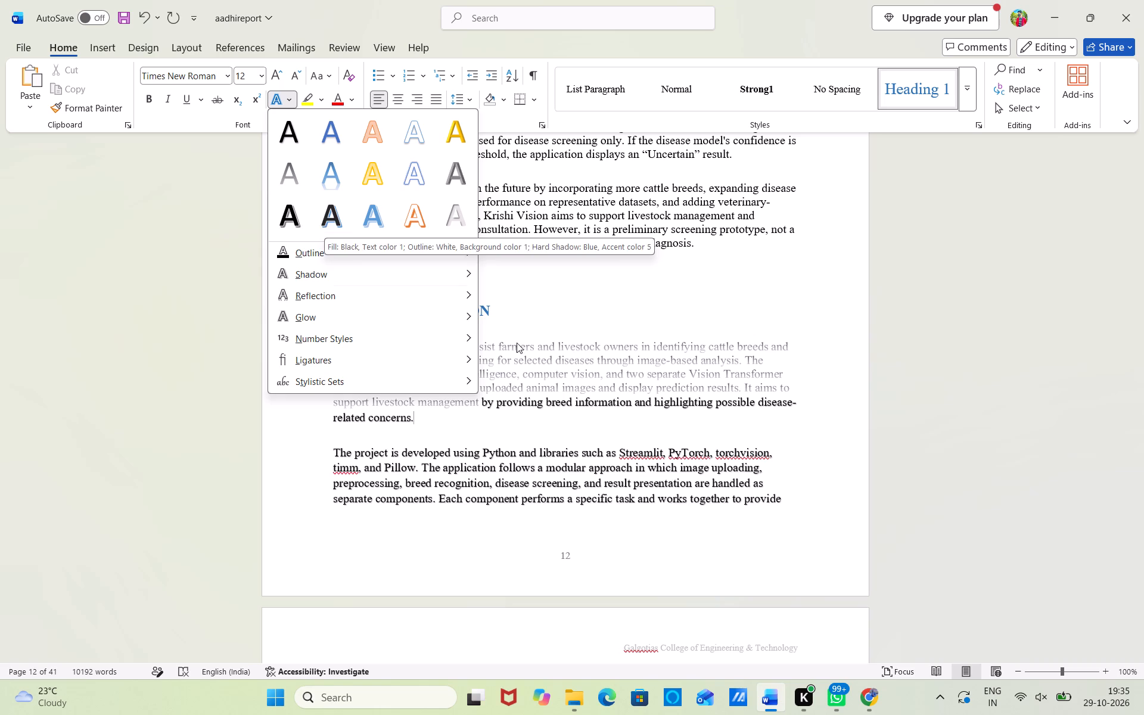
click(555, 406)
drag(548, 415, 441, 371)
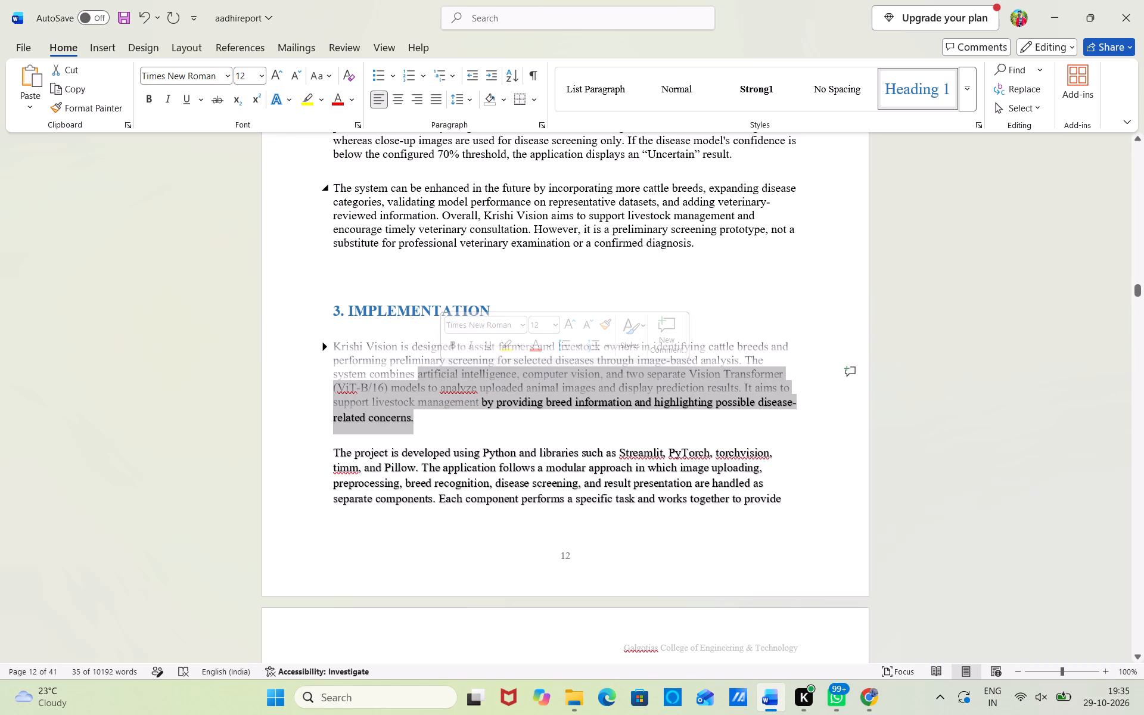
click(284, 101)
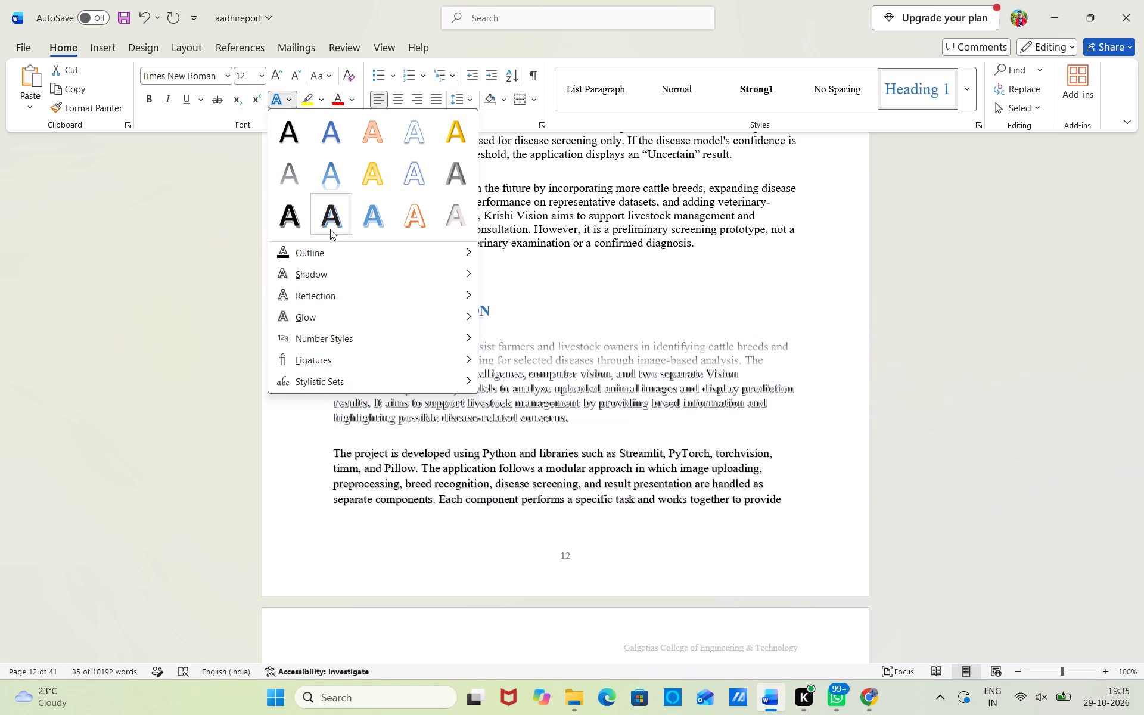
click(282, 128)
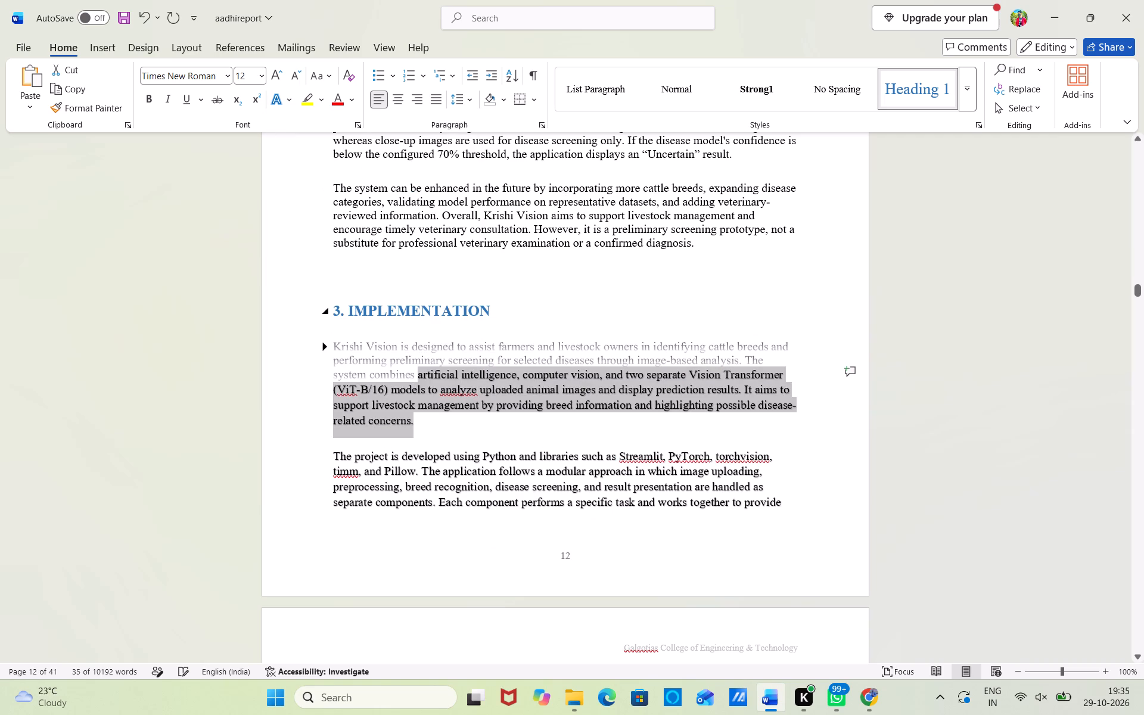
click(355, 343)
drag(334, 341, 416, 363)
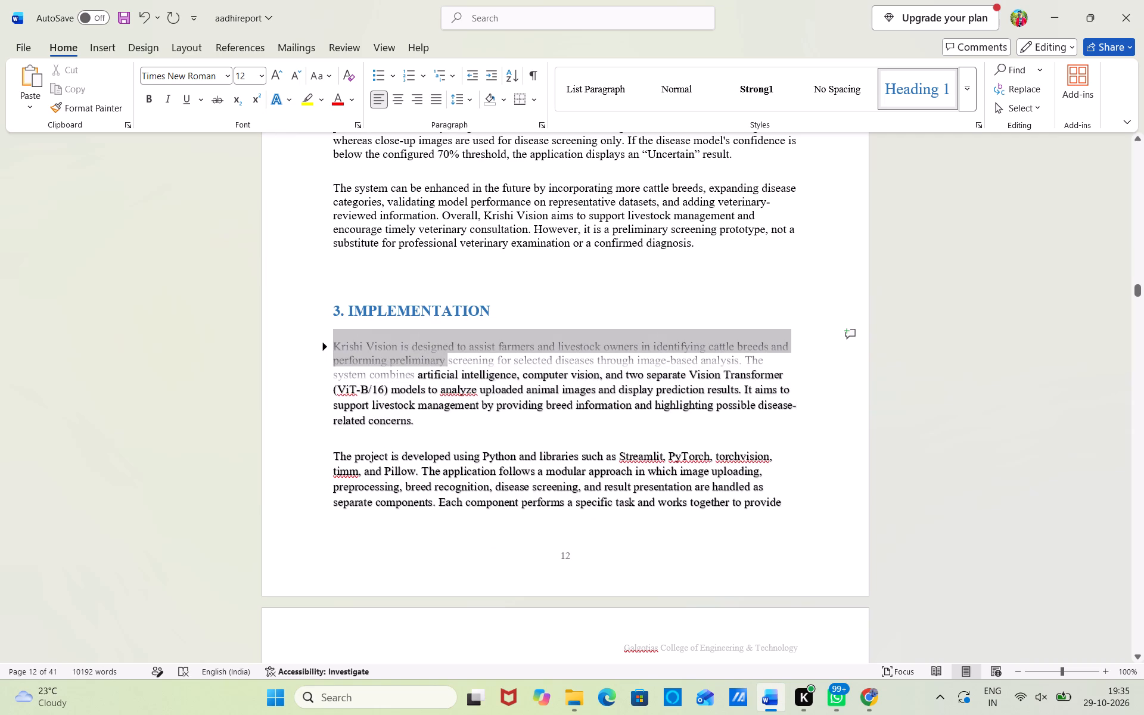
drag(416, 363, 416, 436)
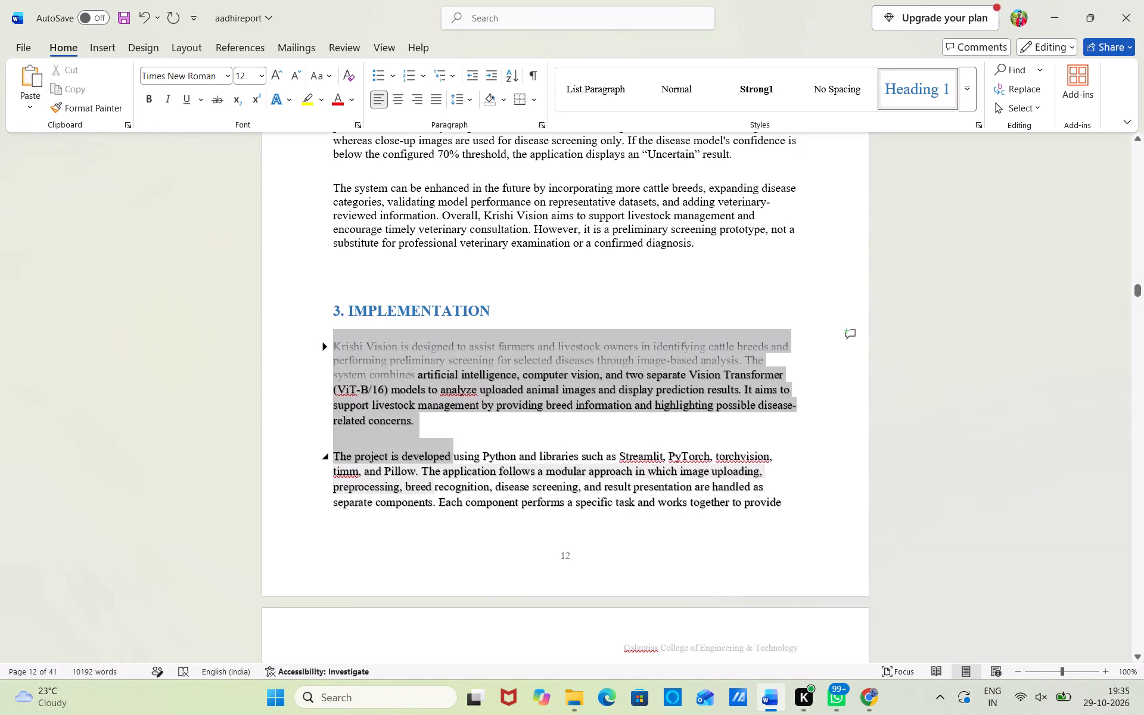
drag(416, 436, 414, 424)
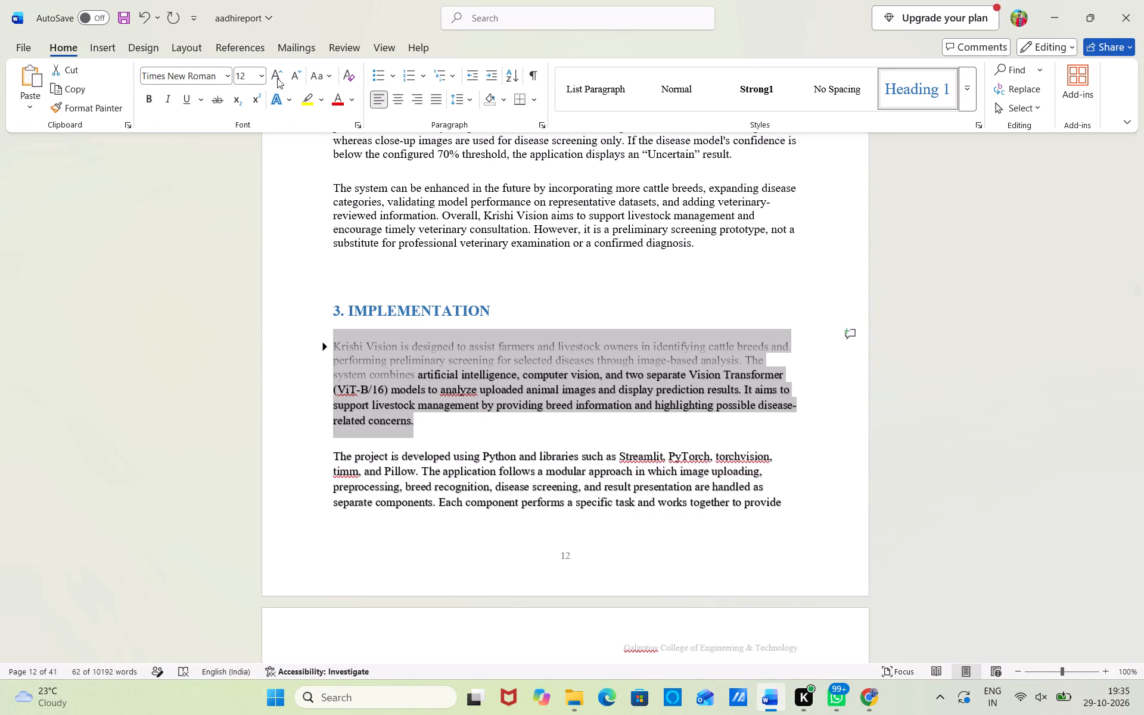
click(287, 102)
click(291, 144)
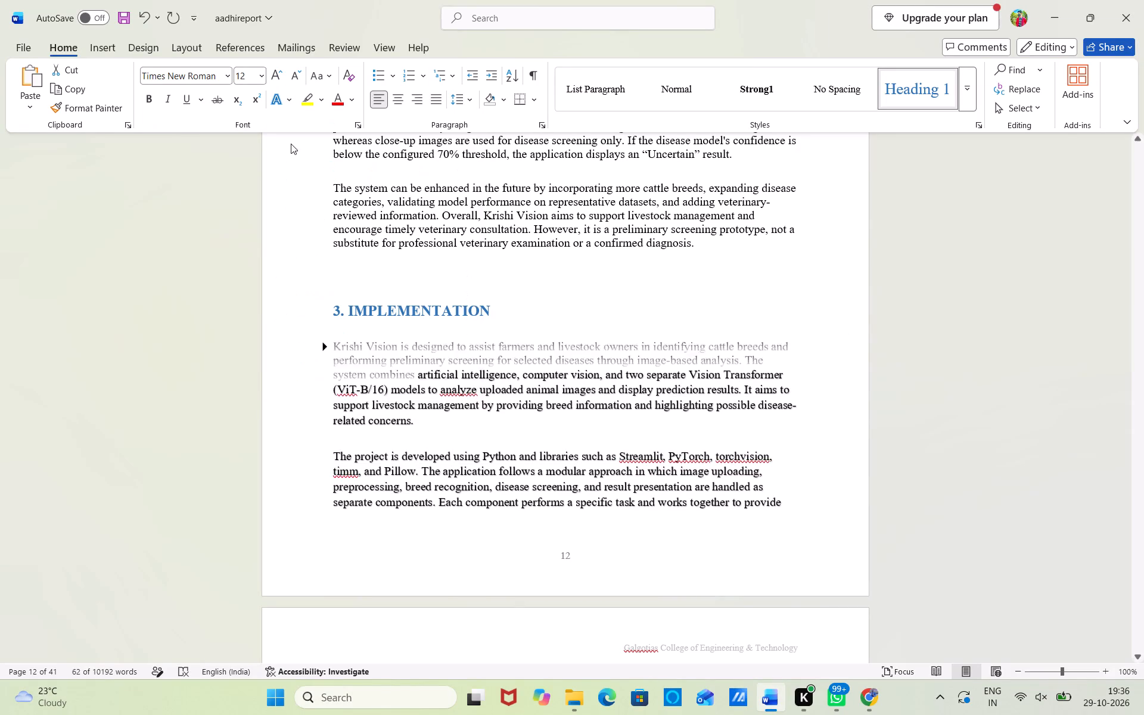
click(969, 408)
Copy the 3.1 Project Scope and Features heading together with the Accessibility Assistant introductory paragraph beneath it.
scroll(969, 408, down, 1)
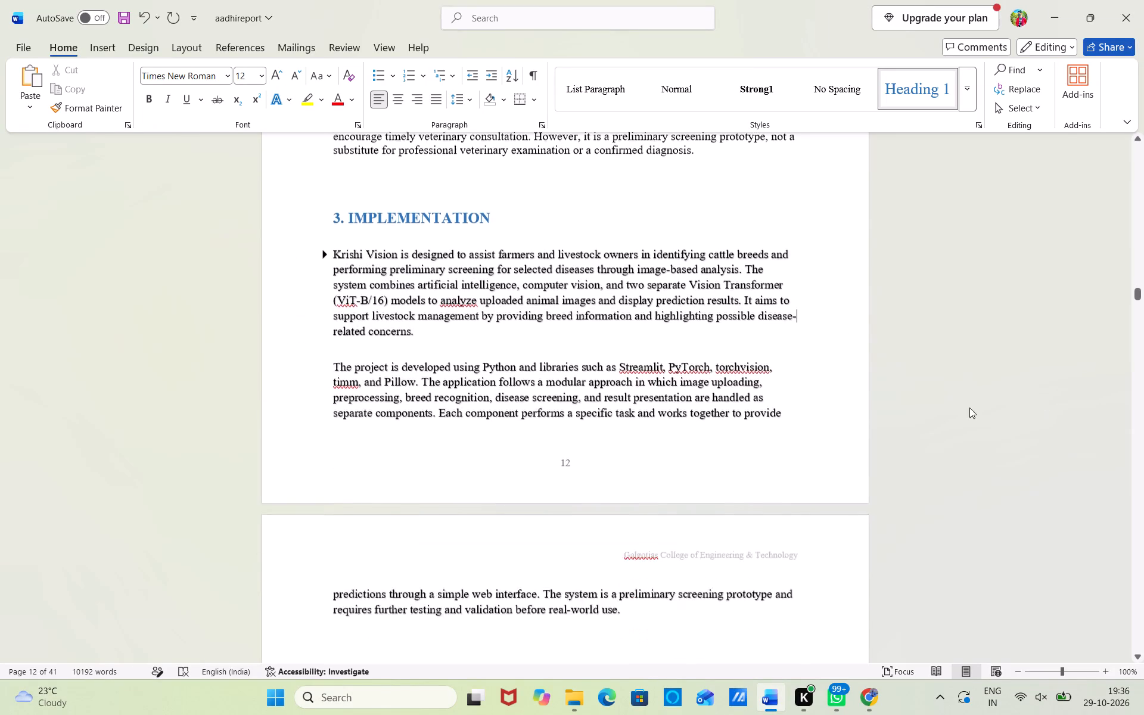
scroll(969, 408, down, 4)
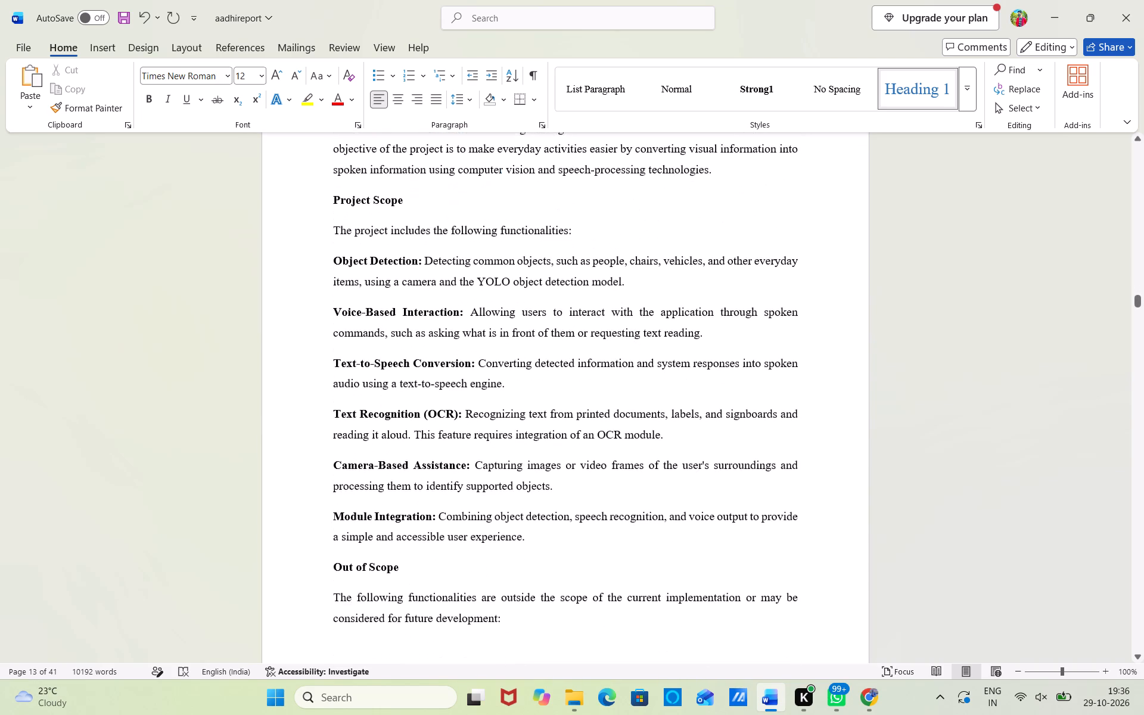
scroll(969, 408, up, 1)
scroll(969, 408, down, 1)
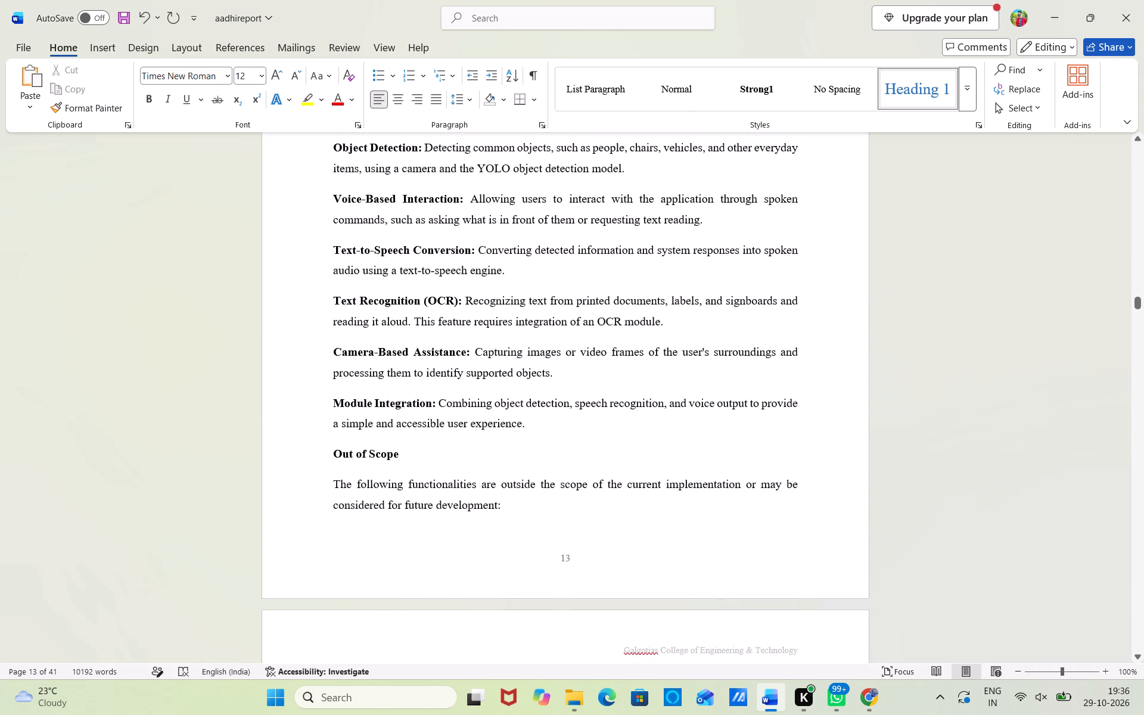
scroll(969, 408, down, 2)
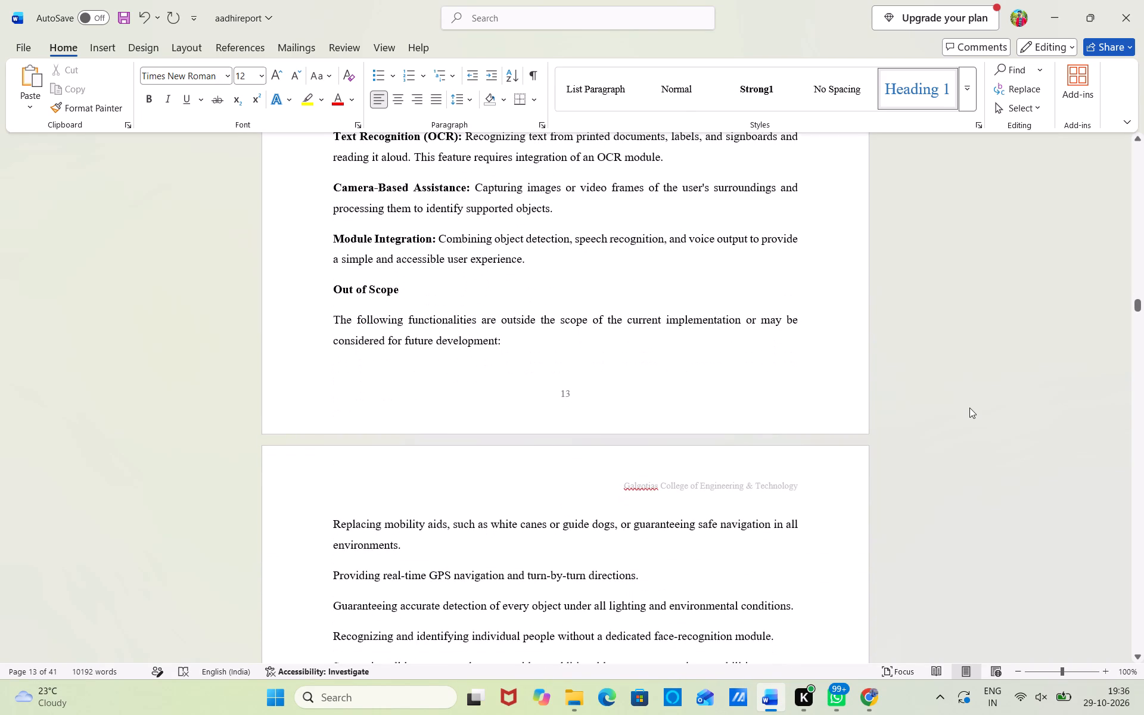
scroll(969, 408, up, 3)
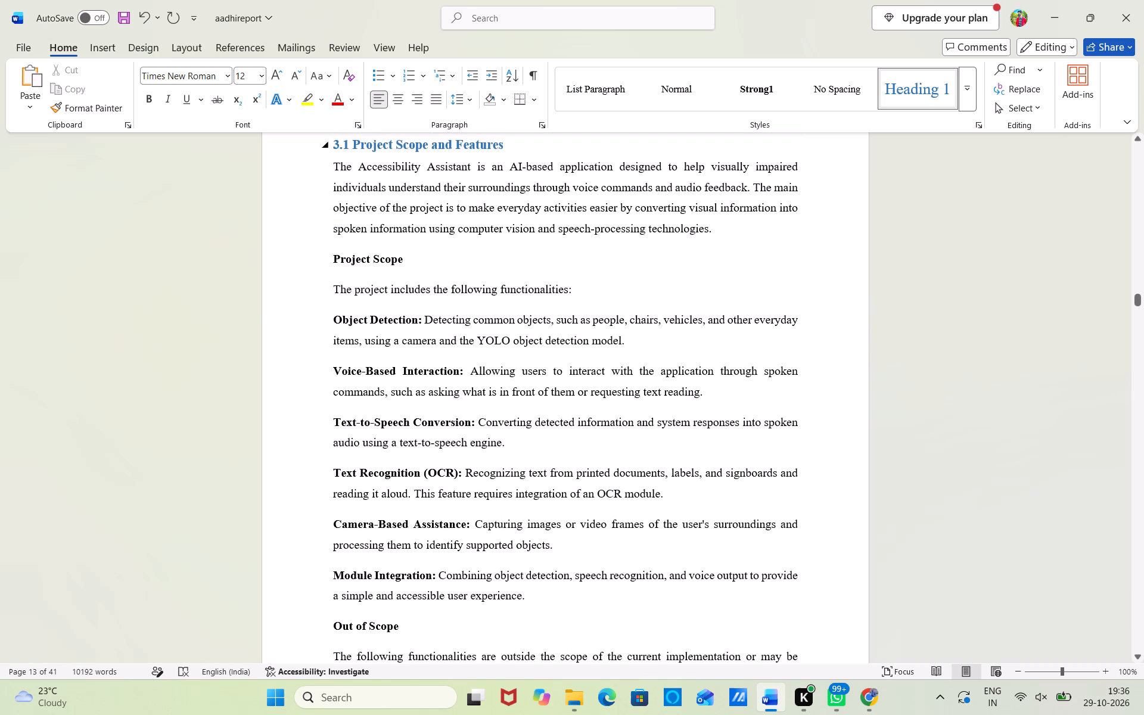
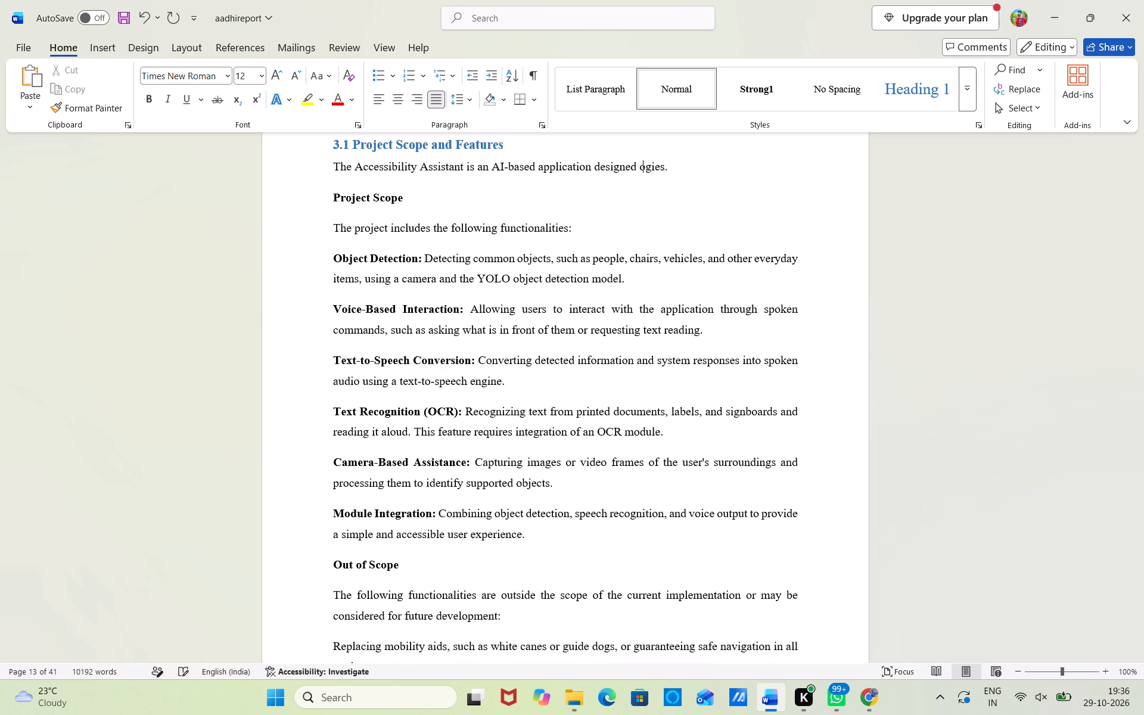
key(BackSpace)
key(BackSpace)
key(BackSpace)
key(BackSpace)
key(BackSpace)
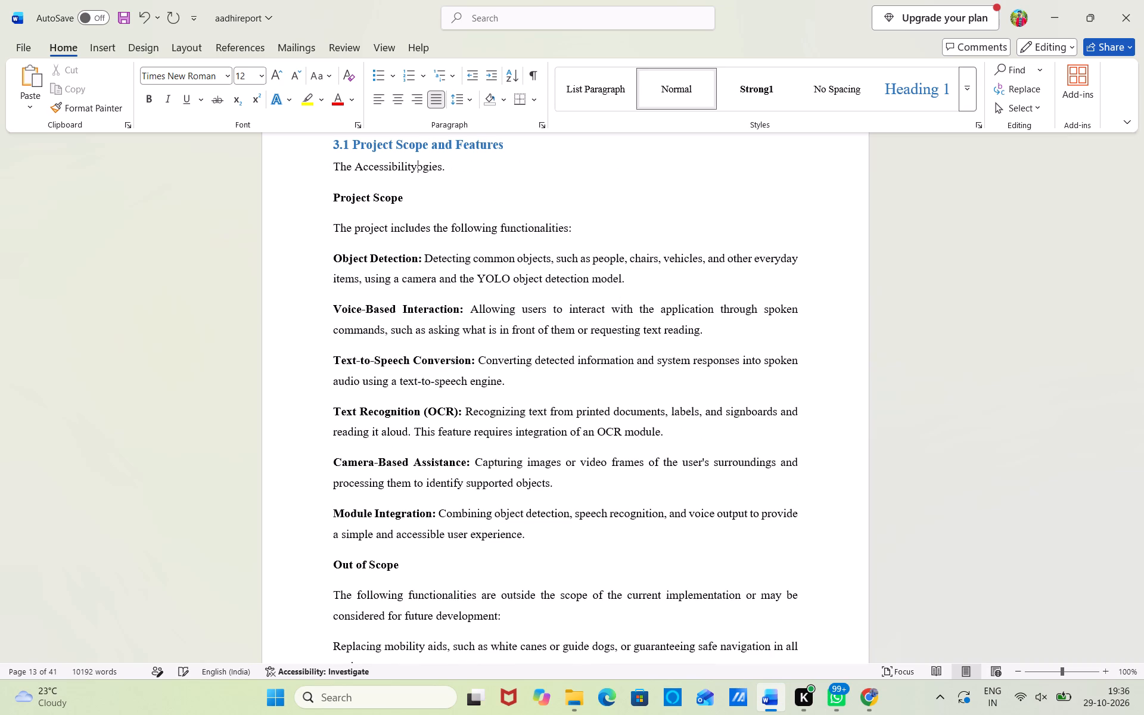
key(BackSpace)
key(BackSpace)
key(BackSpace)
key(BackSpace)
key(BackSpace)
key(BackSpace)
key(BackSpace)
key(BackSpace)
key(BackSpace)
key(BackSpace)
key(BackSpace)
key(BackSpace)
key(BackSpace)
key(BackSpace)
key(BackSpace)
key(BackSpace)
key(BackSpace)
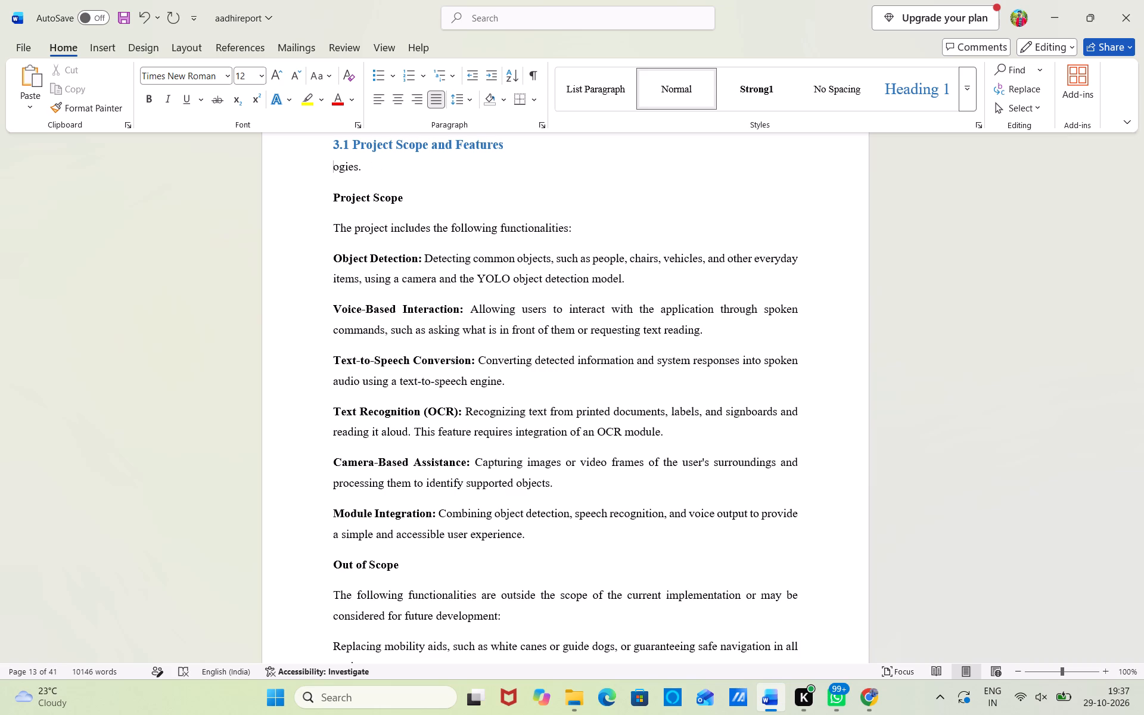
key(ctrl+v)
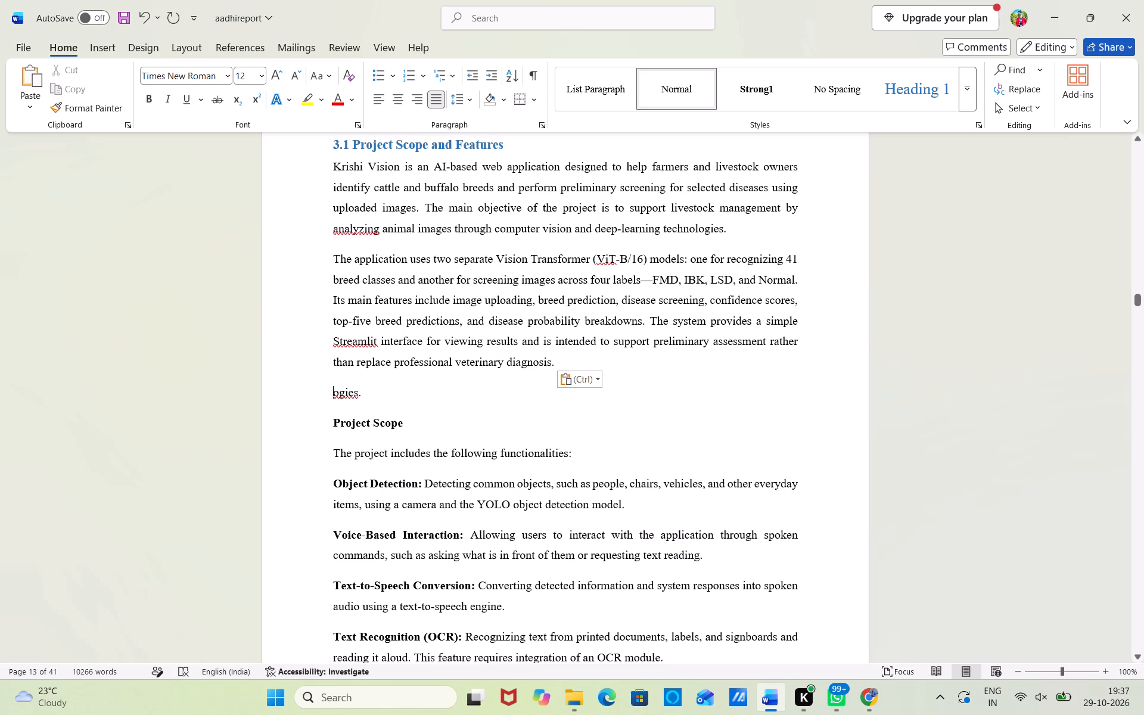
Remove the leftover "ogies." fragment and its empty line, ending the Krishi Vision text with "veterinary diagnosis.".
click(365, 400)
key(BackSpace)
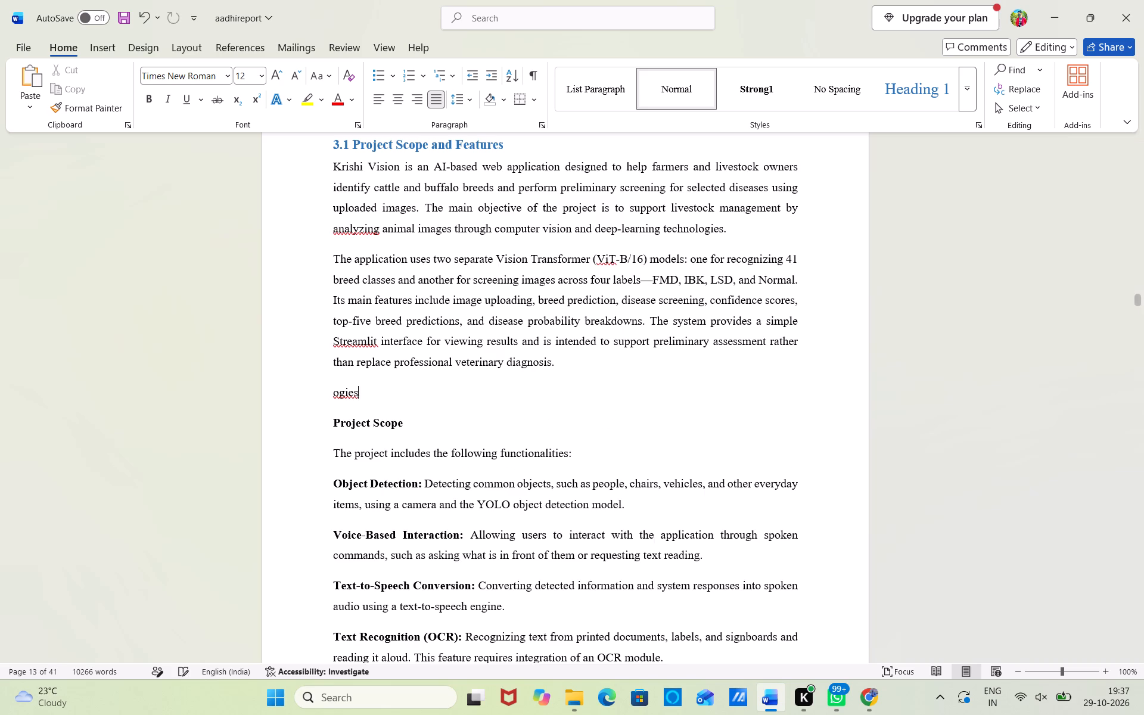
key(BackSpace)
key(BackSpace)
key(BackSpace)
key(BackSpace)
key(BackSpace)
key(BackSpace)
key(BackSpace)
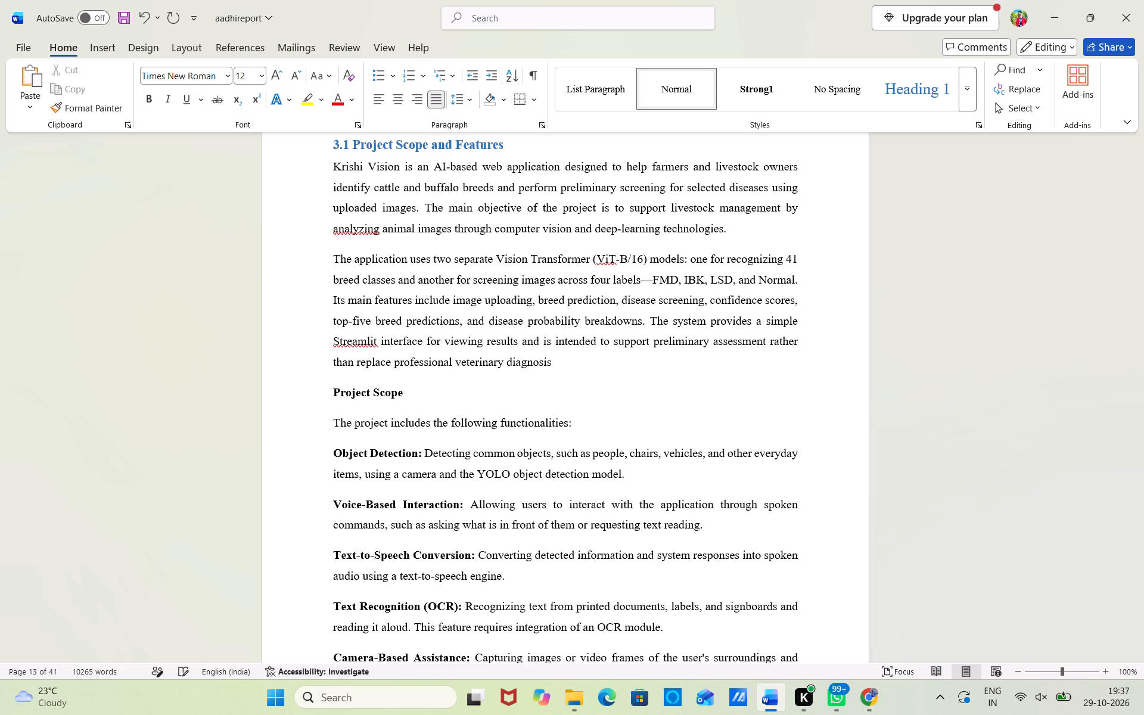
key(period)
Review the pasted 3.1 text together with the content before it and the Project Scope list after it.
scroll(365, 400, up, 2)
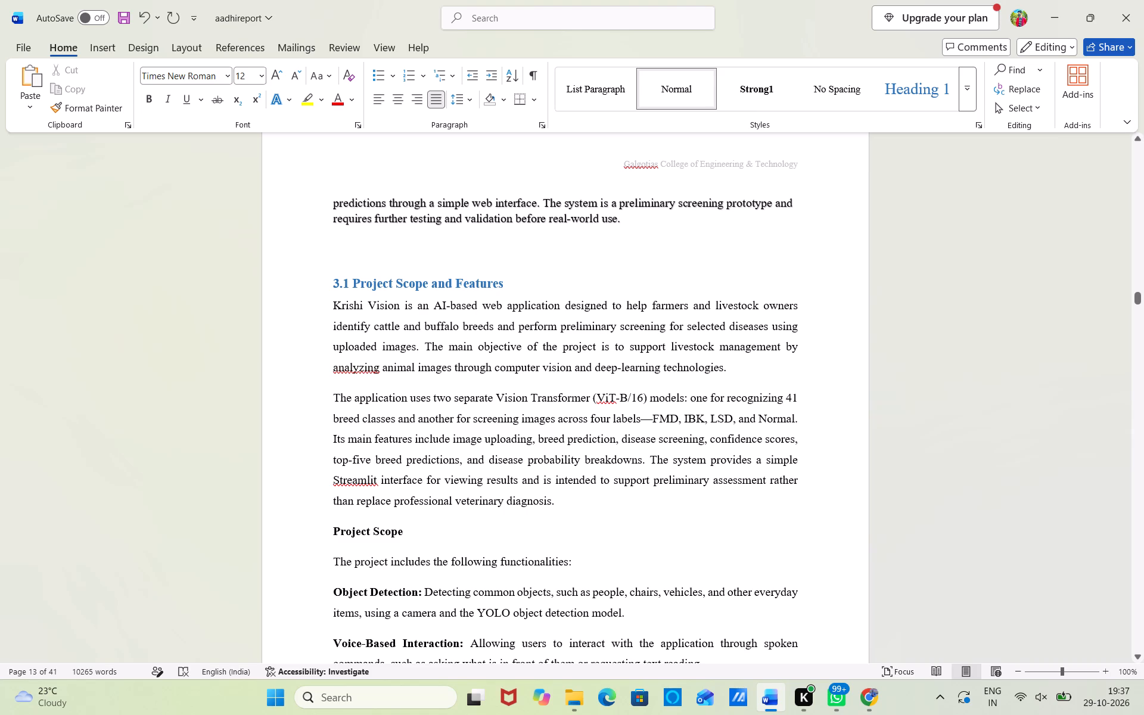
scroll(365, 400, down, 1)
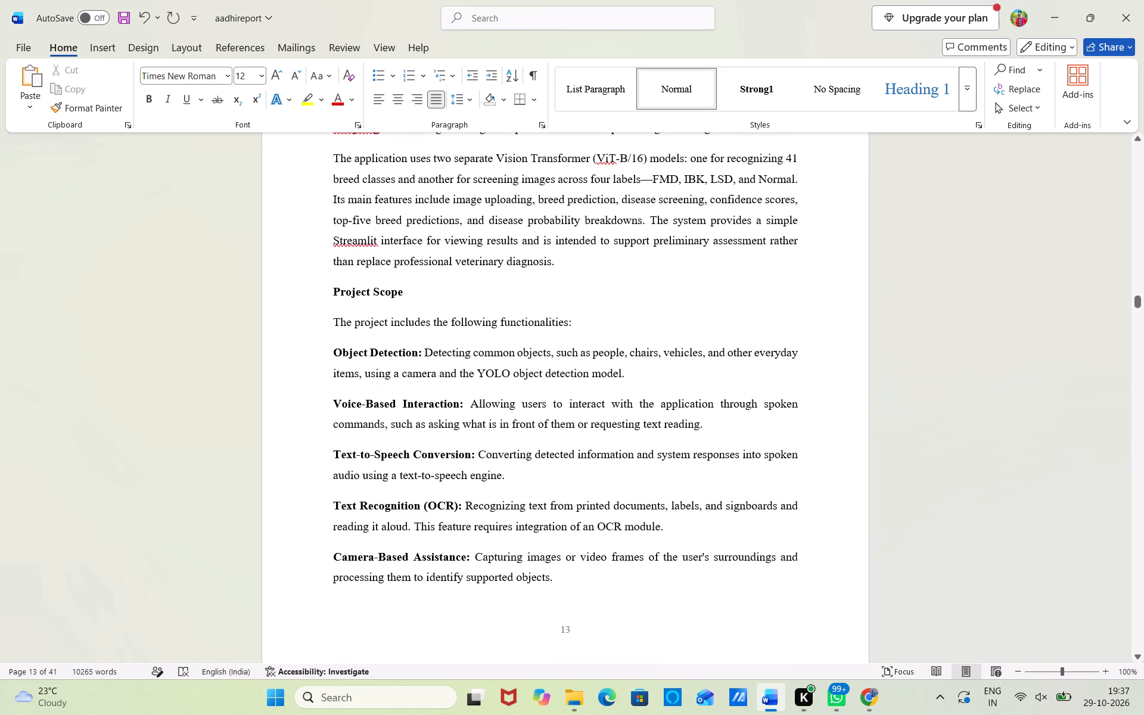
scroll(365, 400, down, 4)
scroll(365, 400, up, 1)
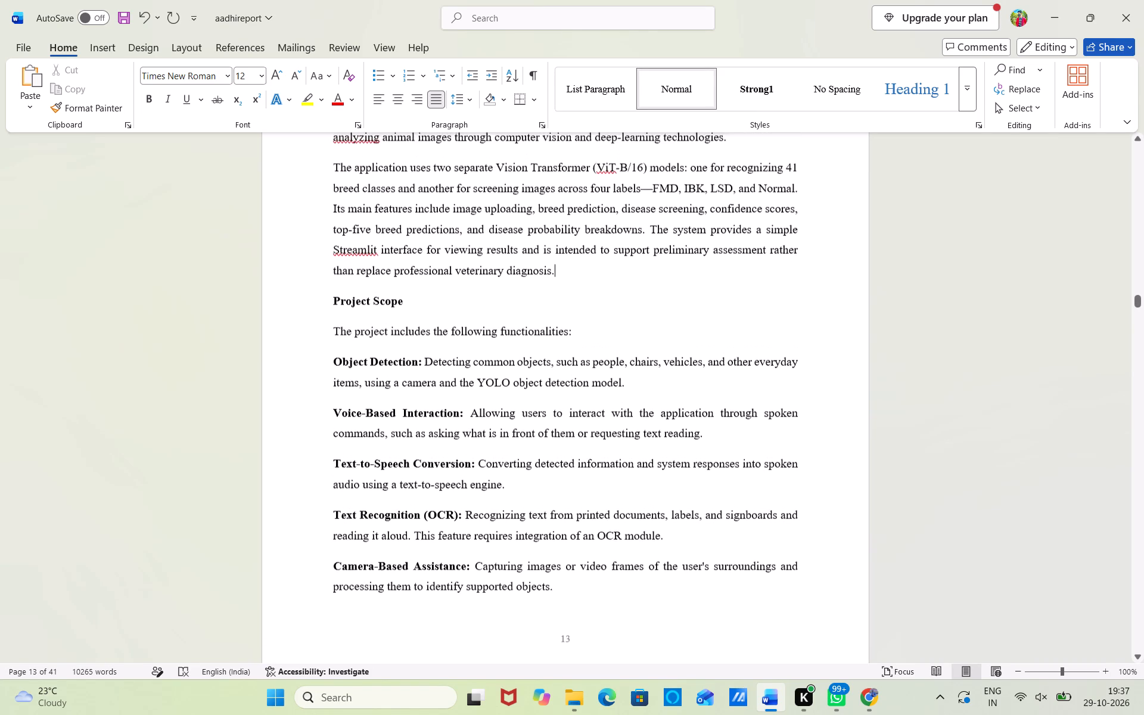
scroll(365, 400, up, 3)
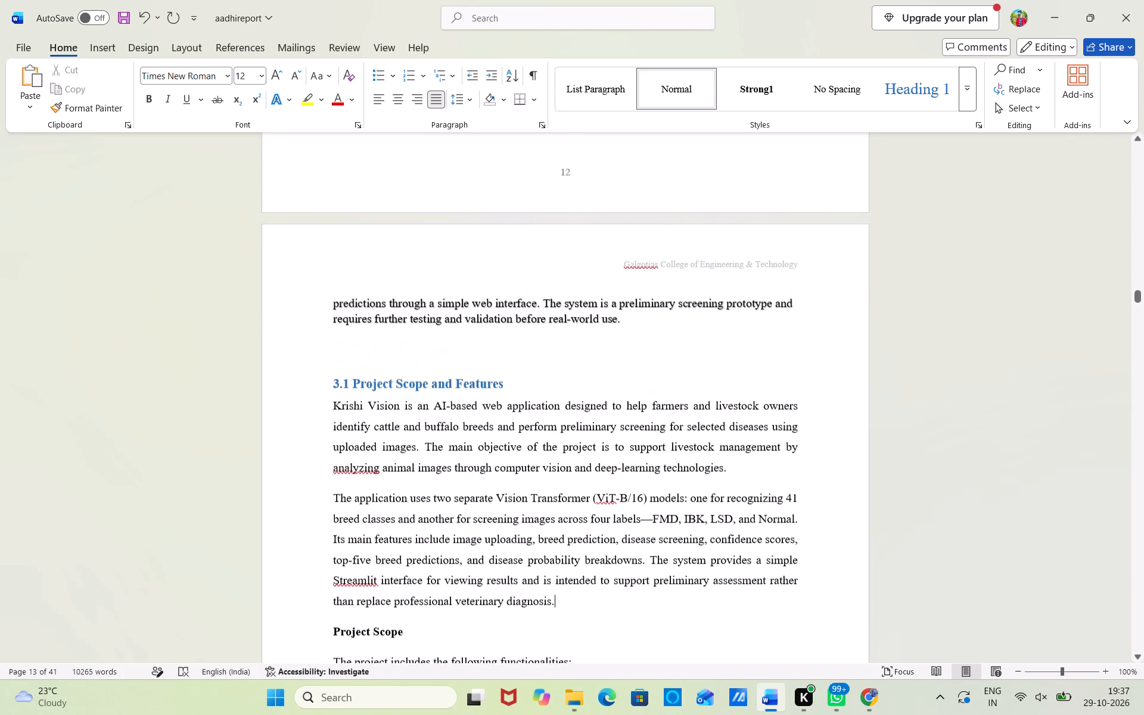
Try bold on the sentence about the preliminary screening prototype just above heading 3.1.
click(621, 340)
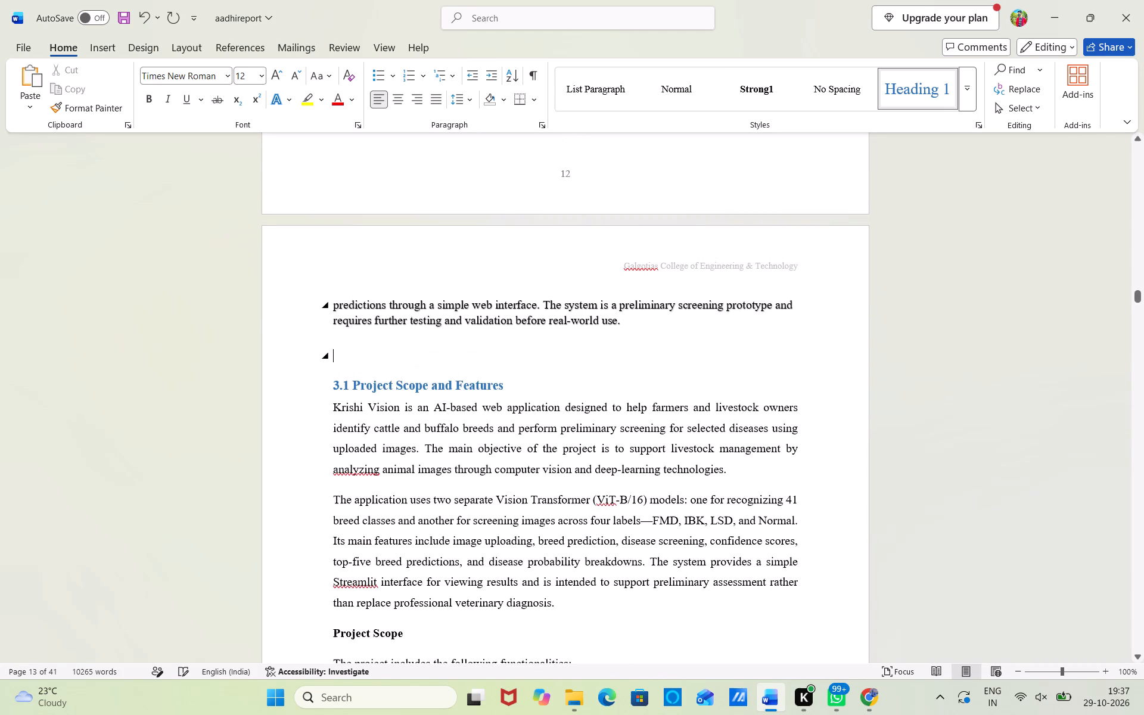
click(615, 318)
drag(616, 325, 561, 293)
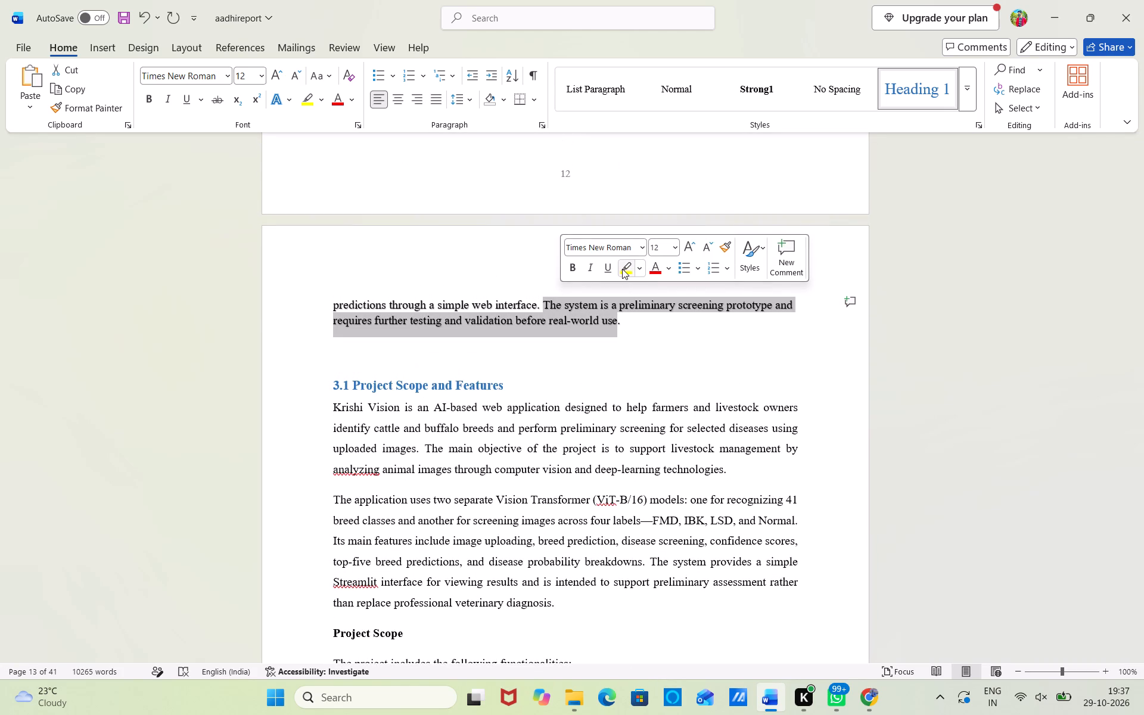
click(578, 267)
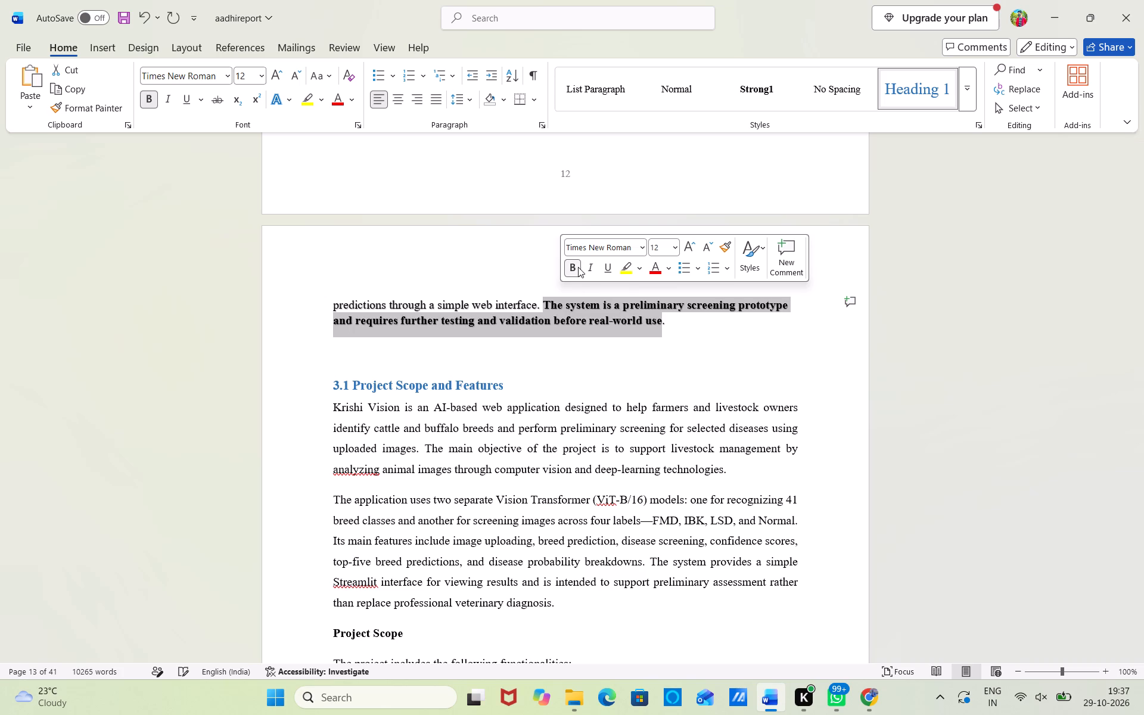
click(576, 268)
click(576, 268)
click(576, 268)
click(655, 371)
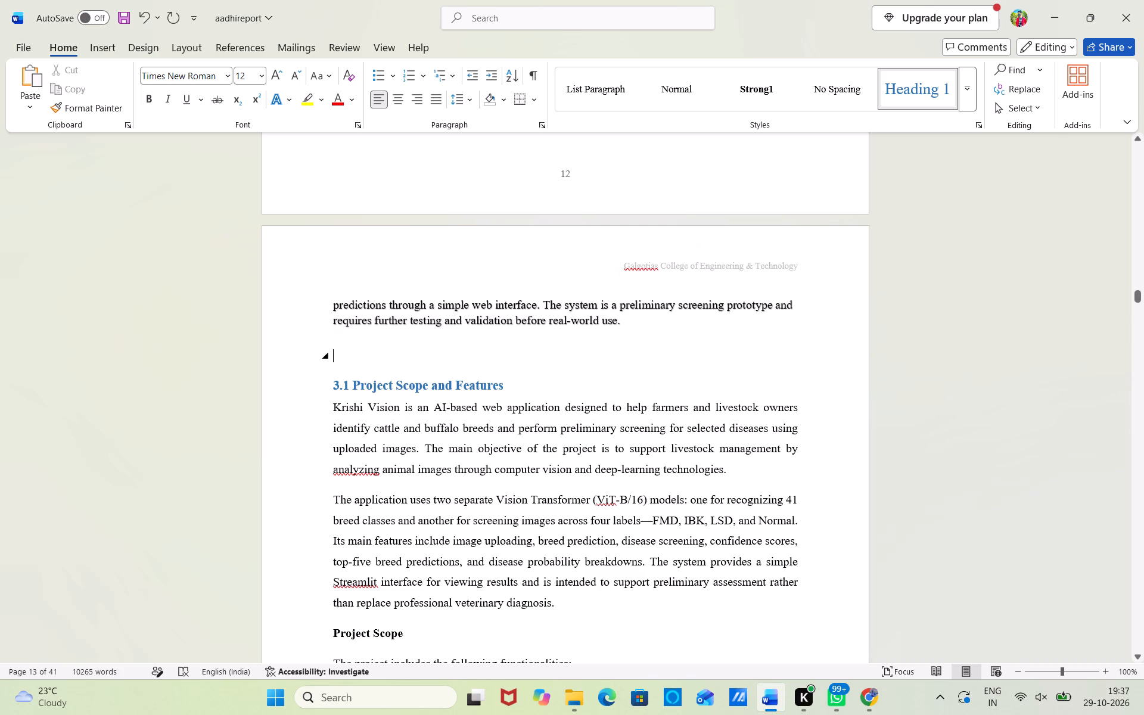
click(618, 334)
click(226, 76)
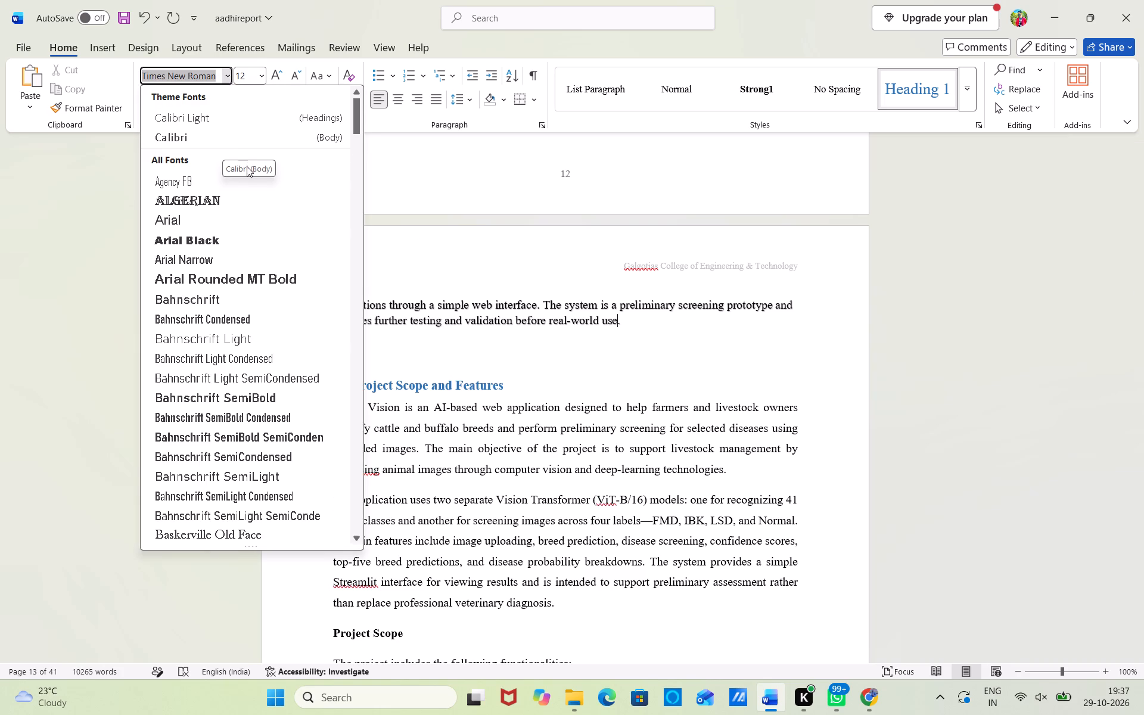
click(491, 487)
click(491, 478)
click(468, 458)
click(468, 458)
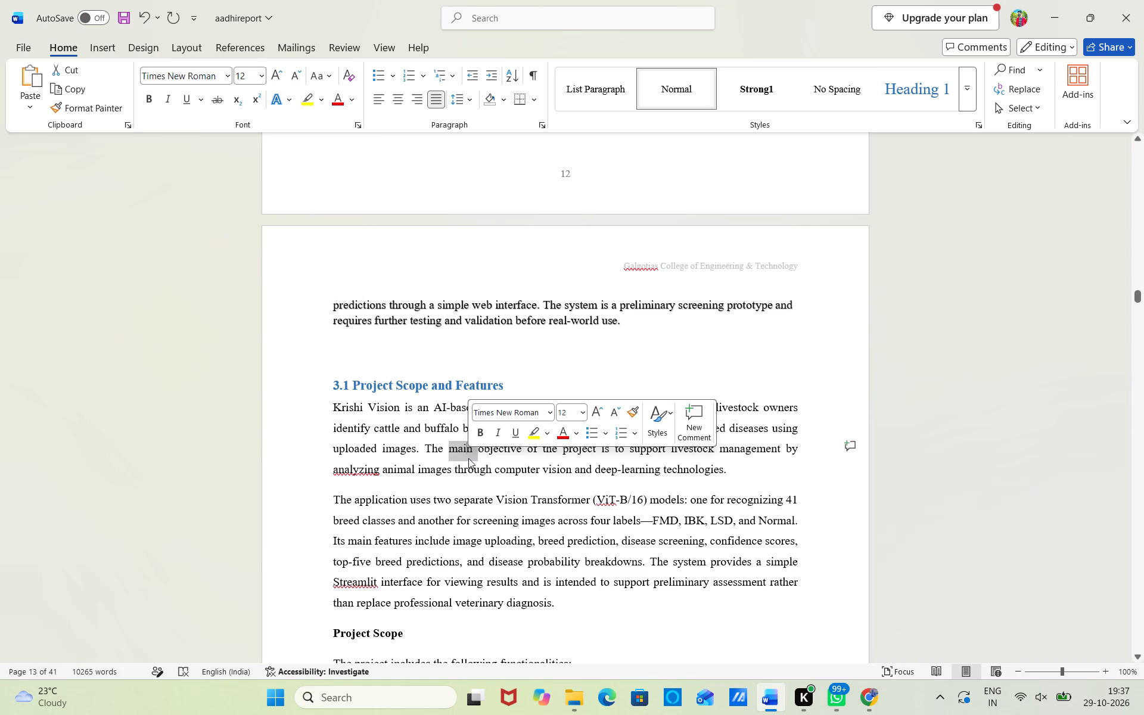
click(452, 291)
Copy the old text from the Project Scope subheading through the end of Main Features, just before heading 3.2.
scroll(564, 383, down, 2)
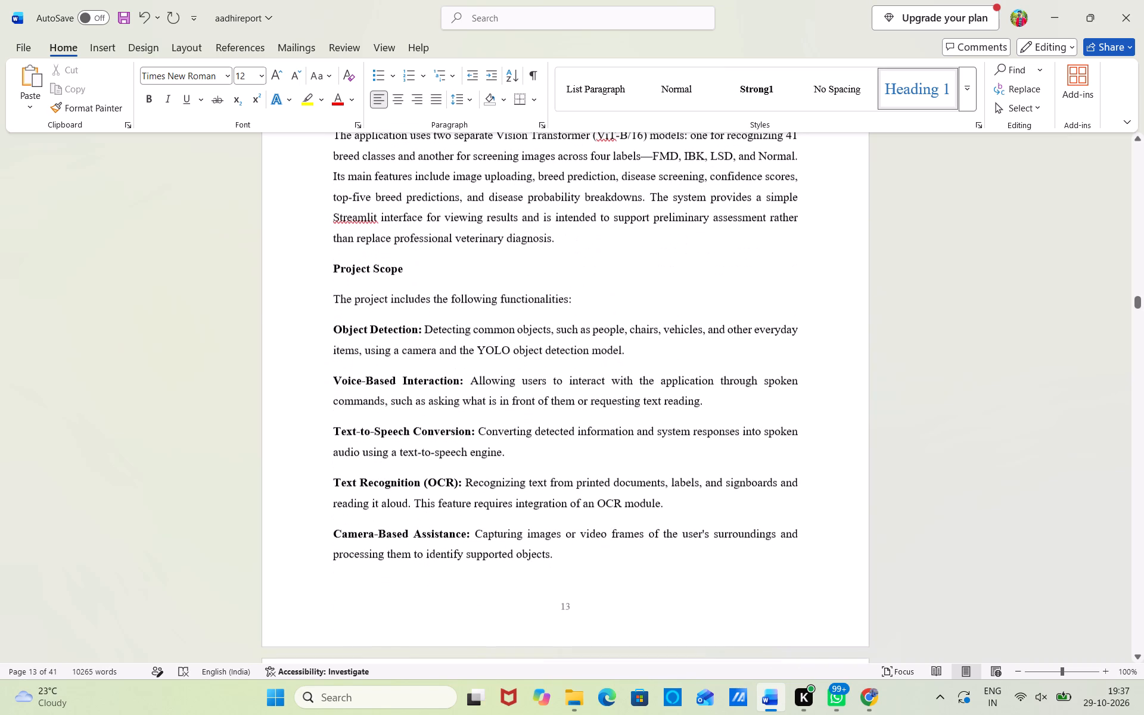
scroll(564, 383, down, 2)
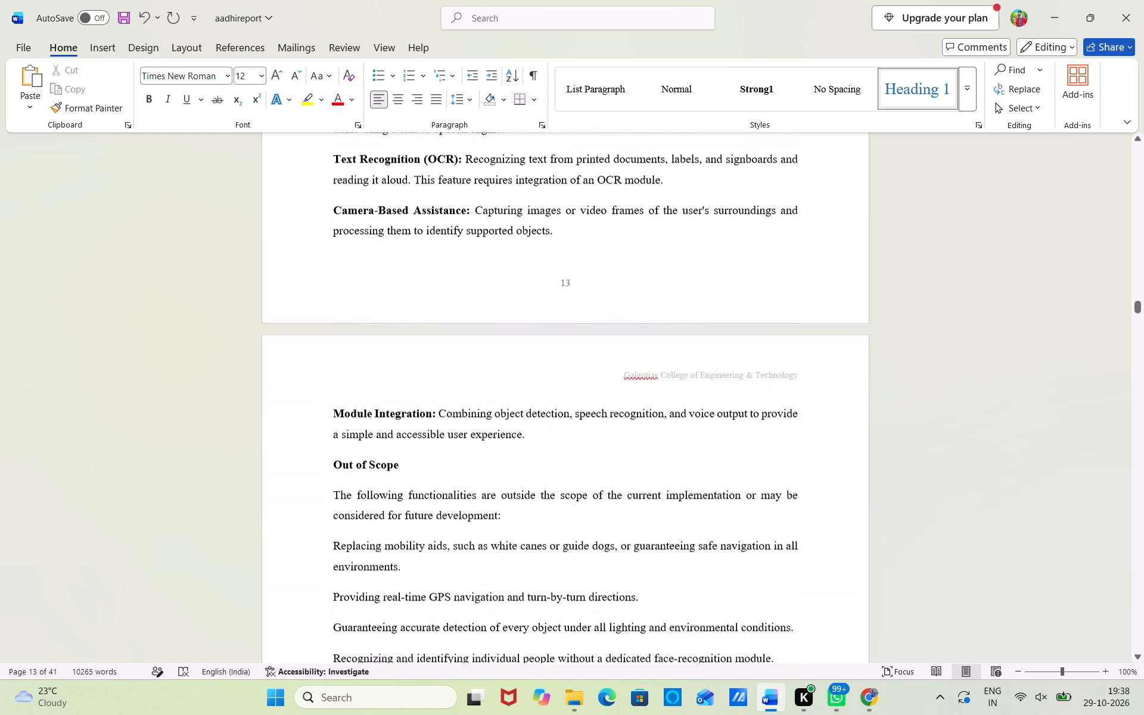
scroll(564, 383, down, 2)
scroll(564, 383, up, 1)
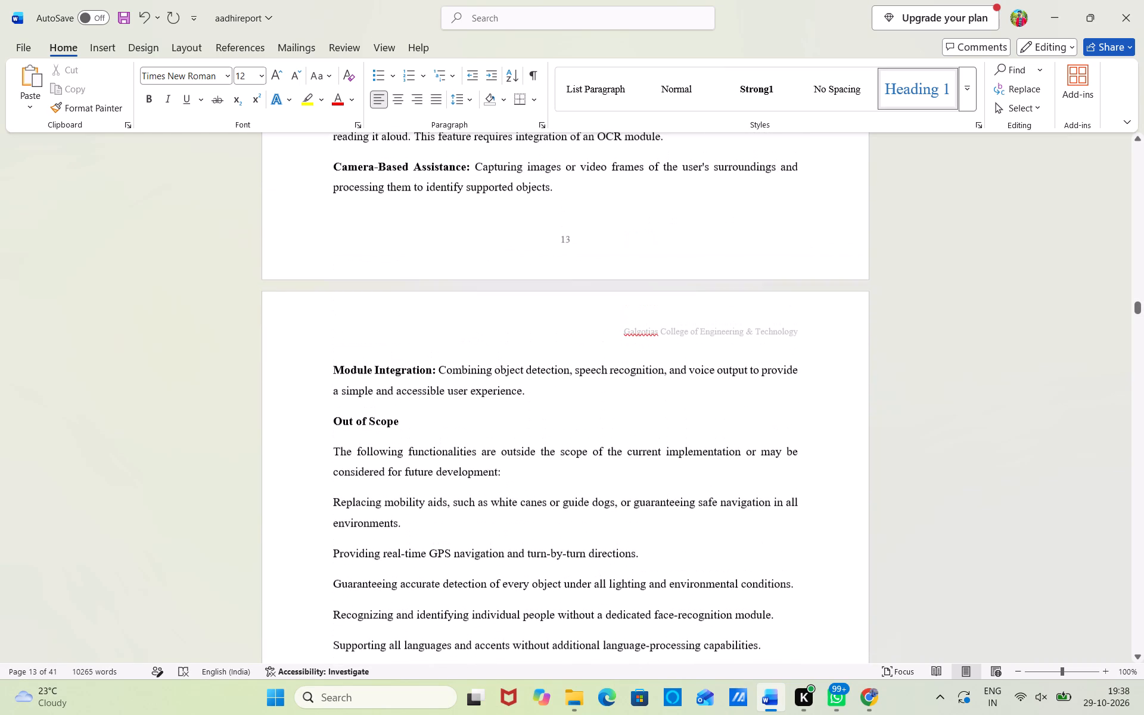
scroll(564, 383, up, 1)
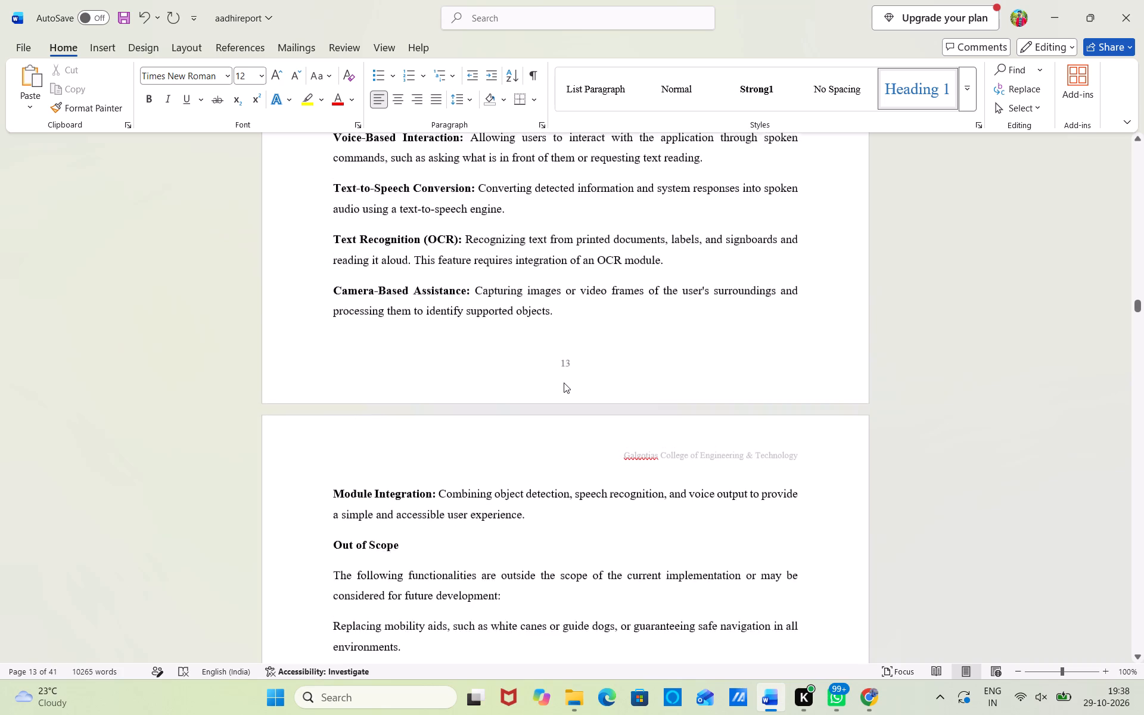
scroll(564, 383, up, 3)
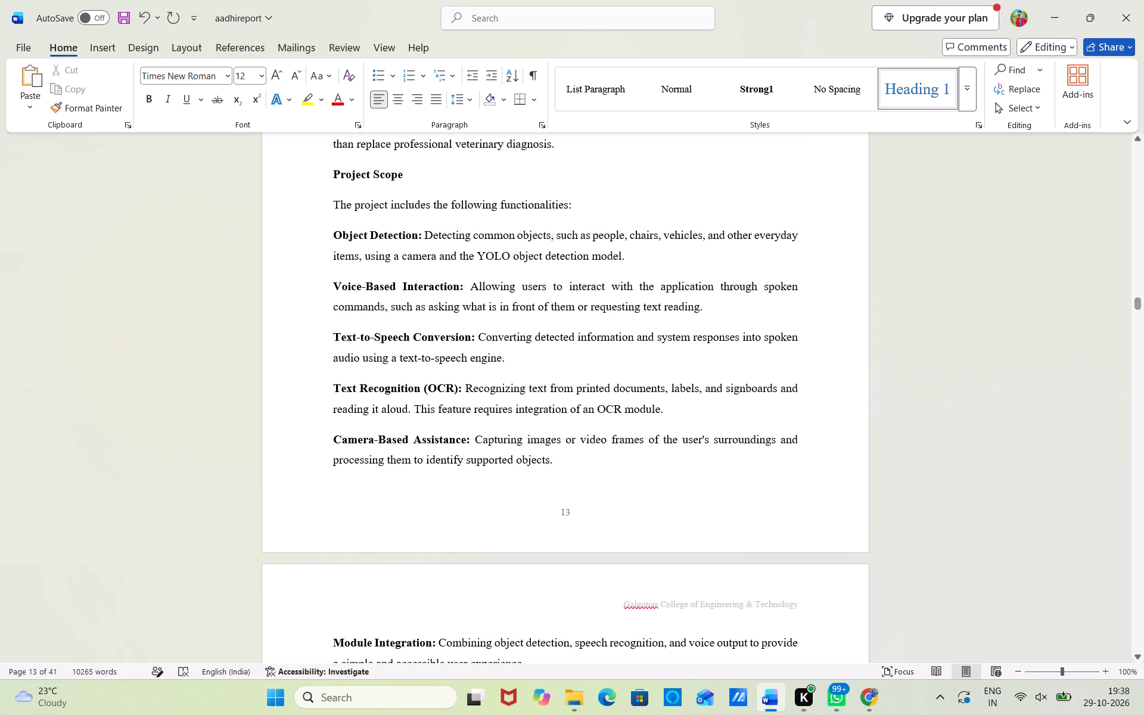
drag(328, 175, 585, 591)
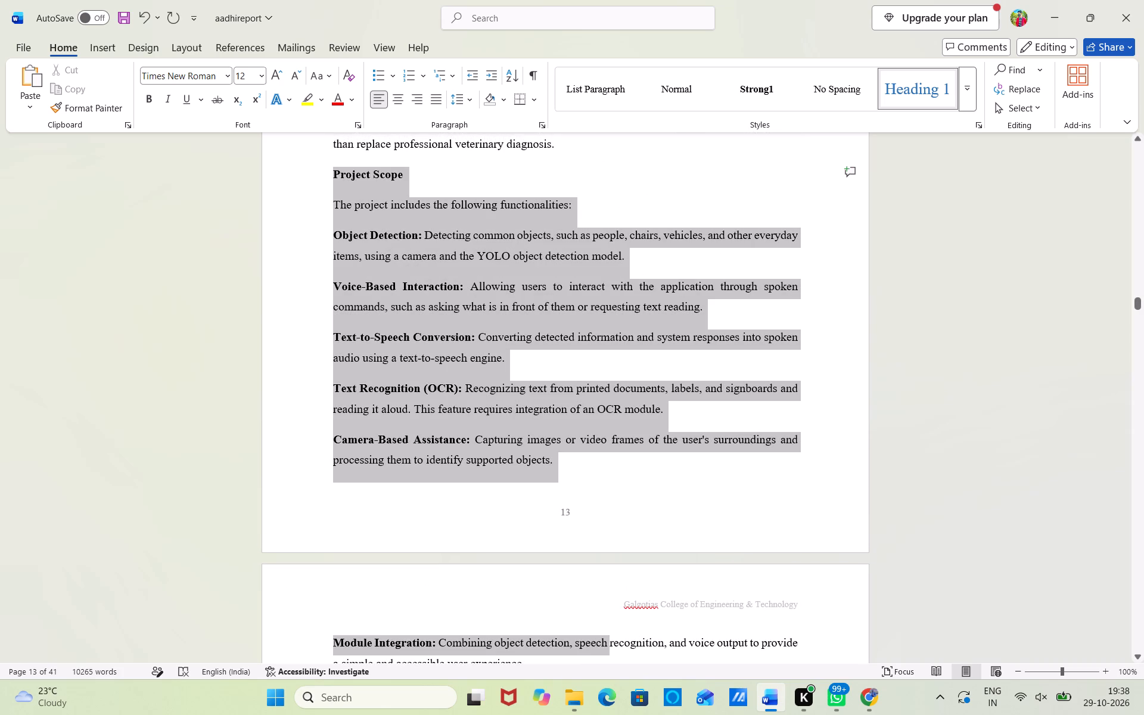
drag(585, 591, 452, 324)
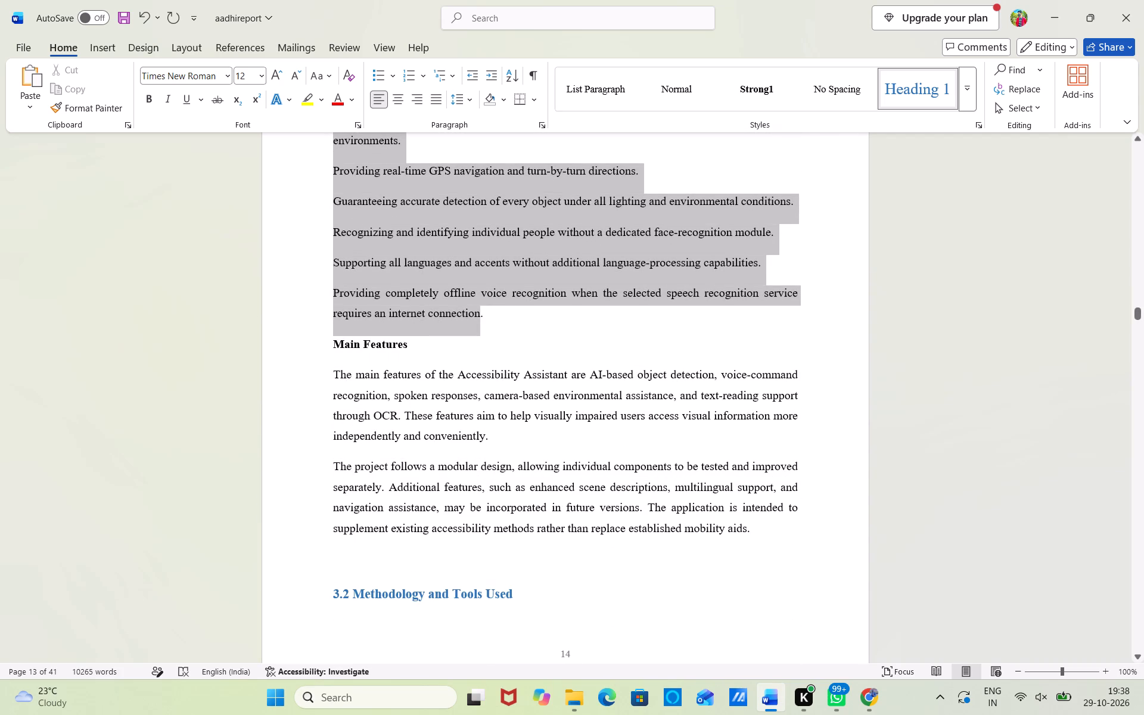
drag(452, 324, 726, 520)
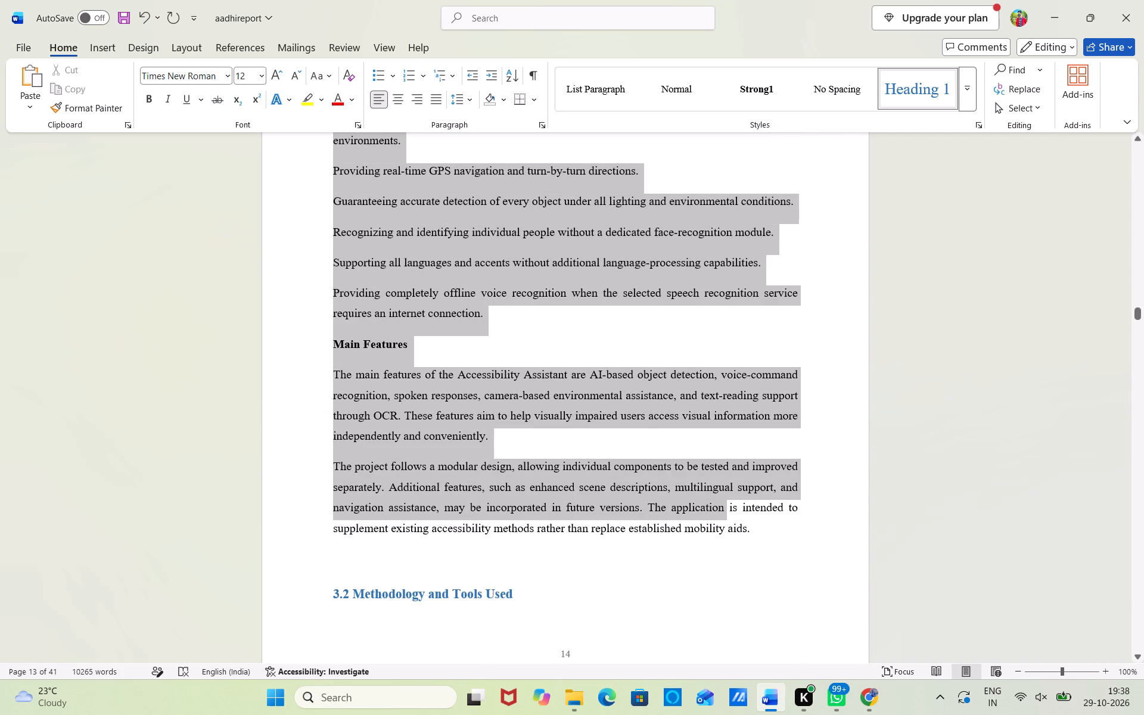
drag(726, 520, 772, 532)
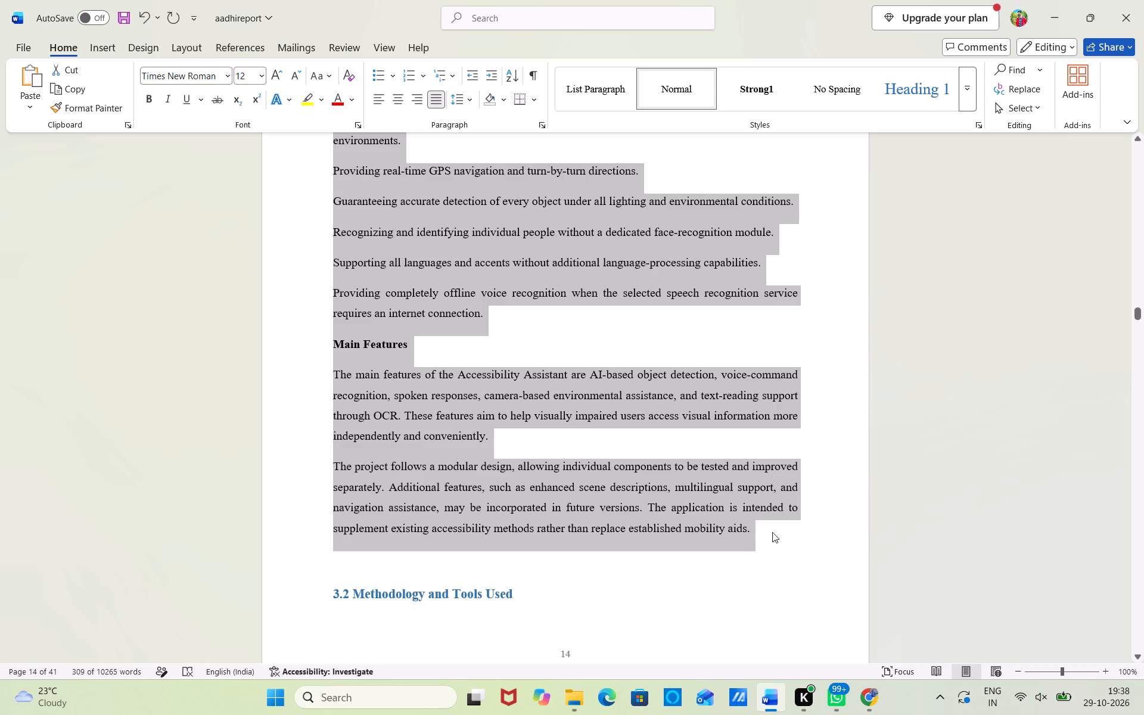
key(ctrl+c)
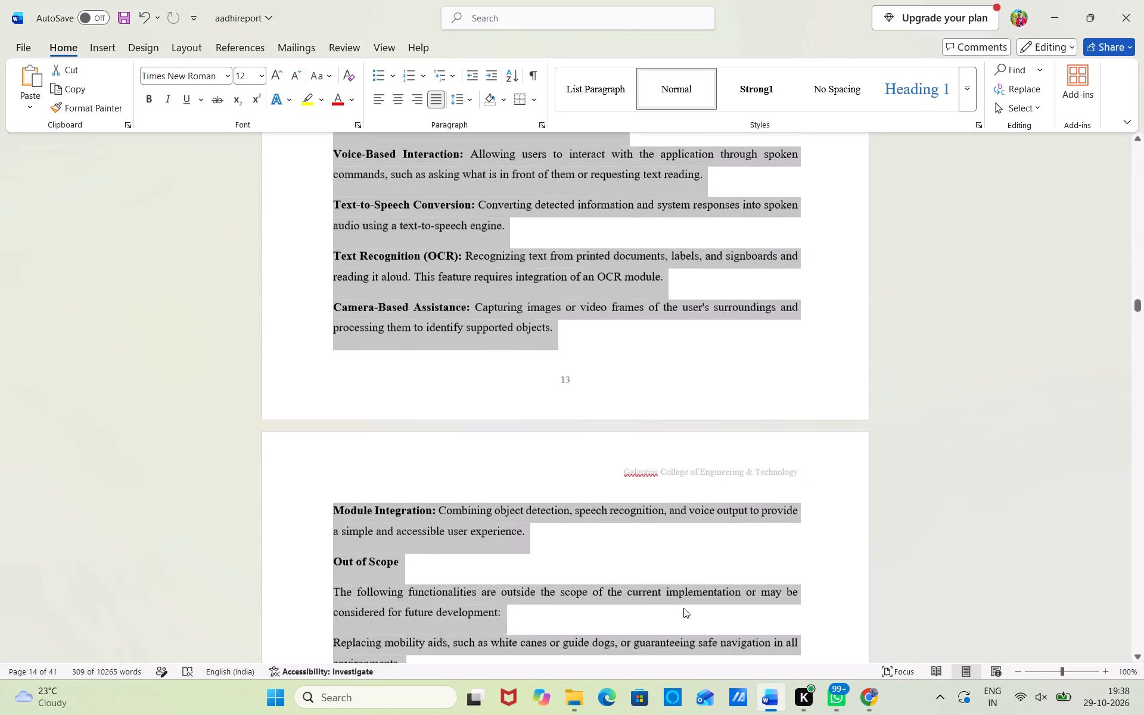
scroll(683, 608, up, 3)
scroll(683, 608, down, 3)
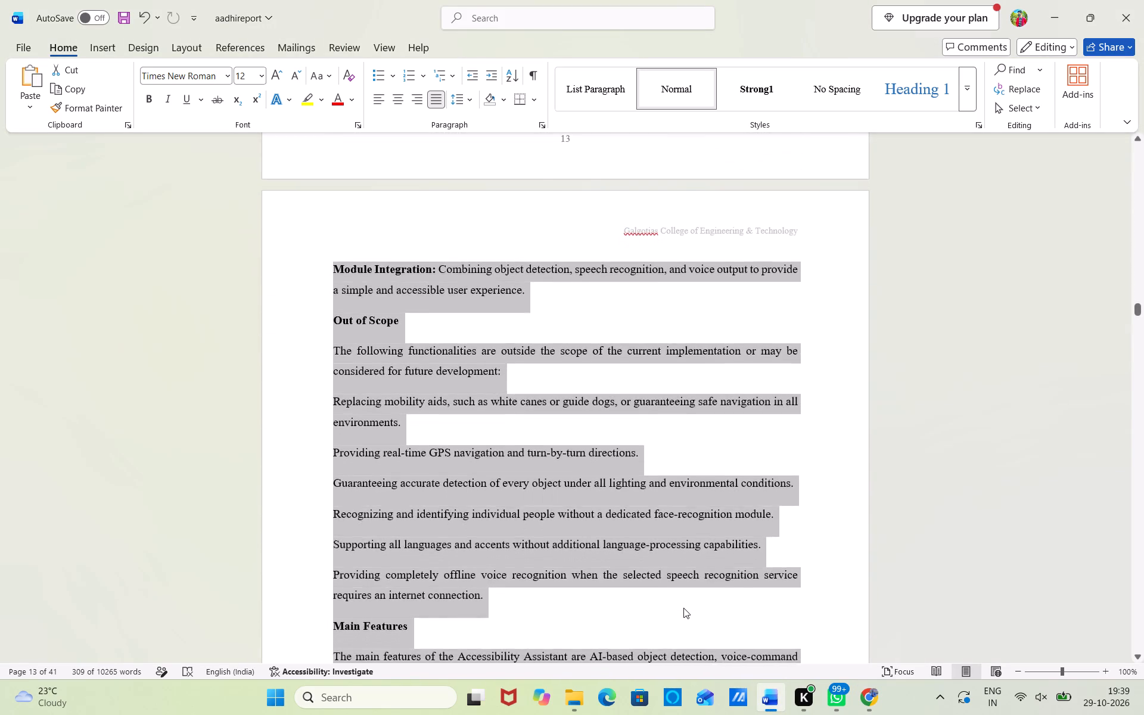
key(BackSpace)
scroll(679, 607, up, 1)
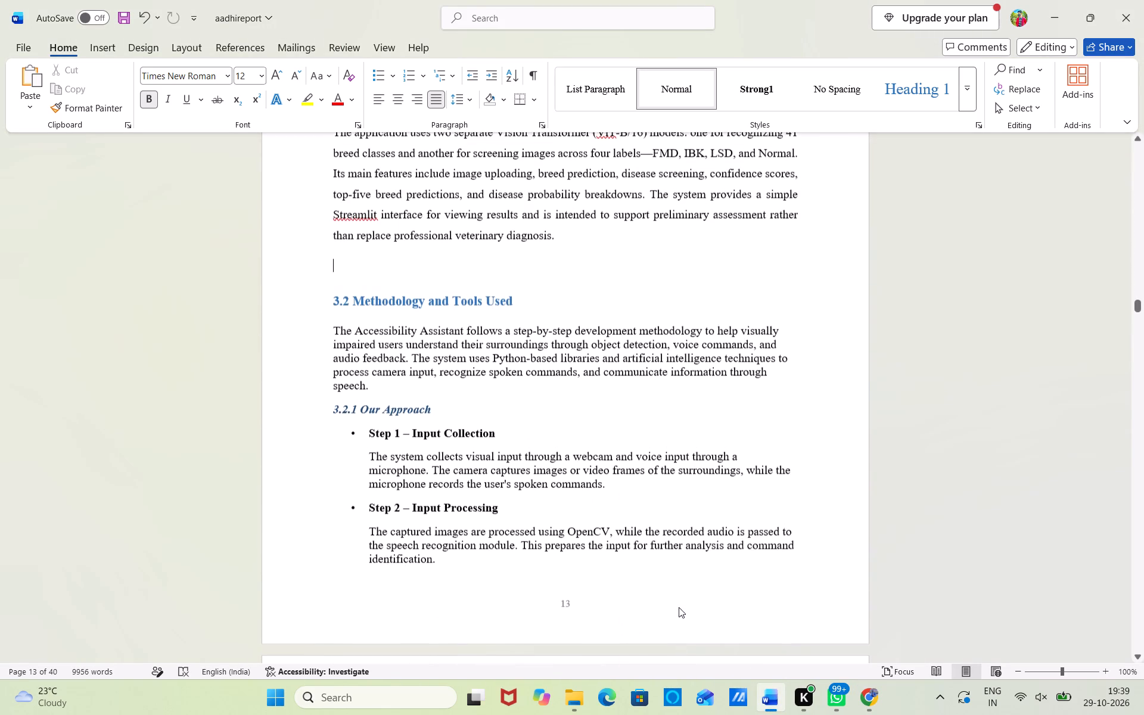
scroll(679, 607, up, 1)
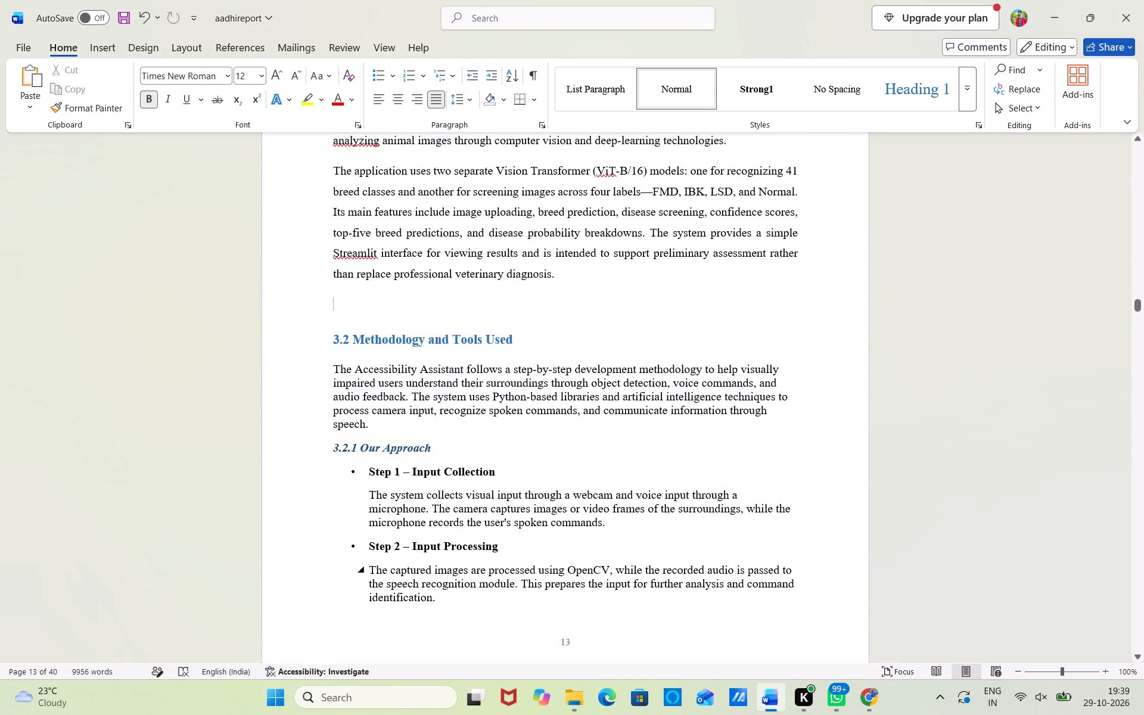
key(ctrl+v)
Insert an empty line between heading 3.1 Project Scope and Features and its first paragraph.
scroll(679, 607, up, 2)
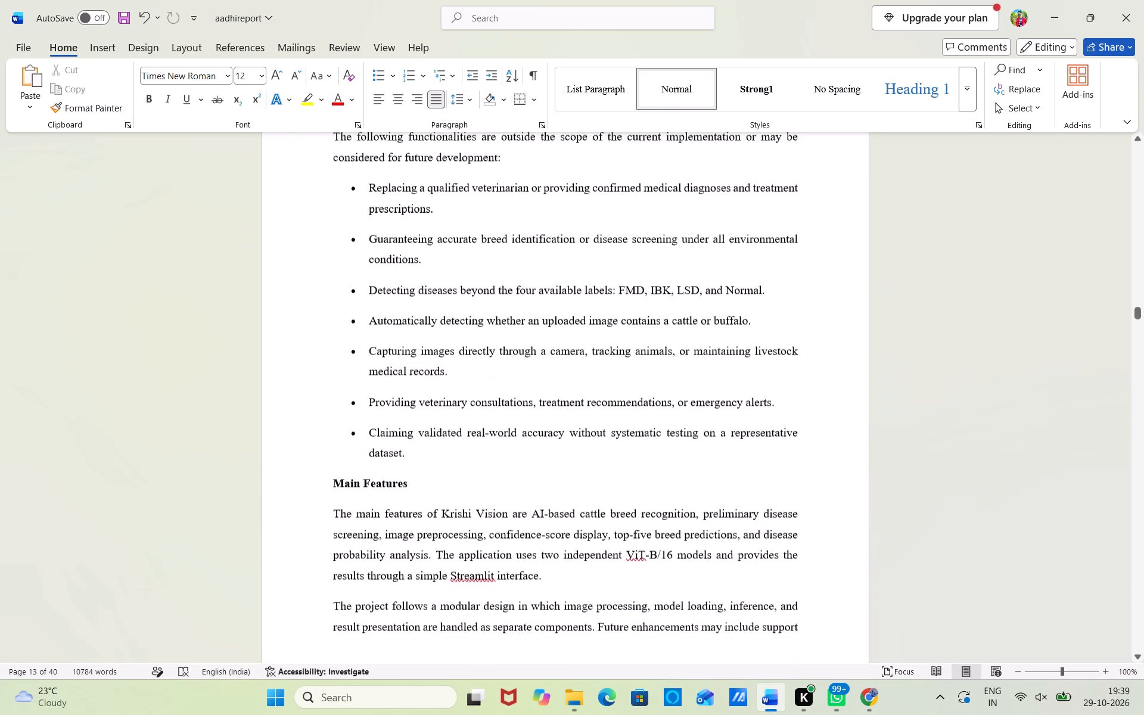
scroll(679, 607, up, 2)
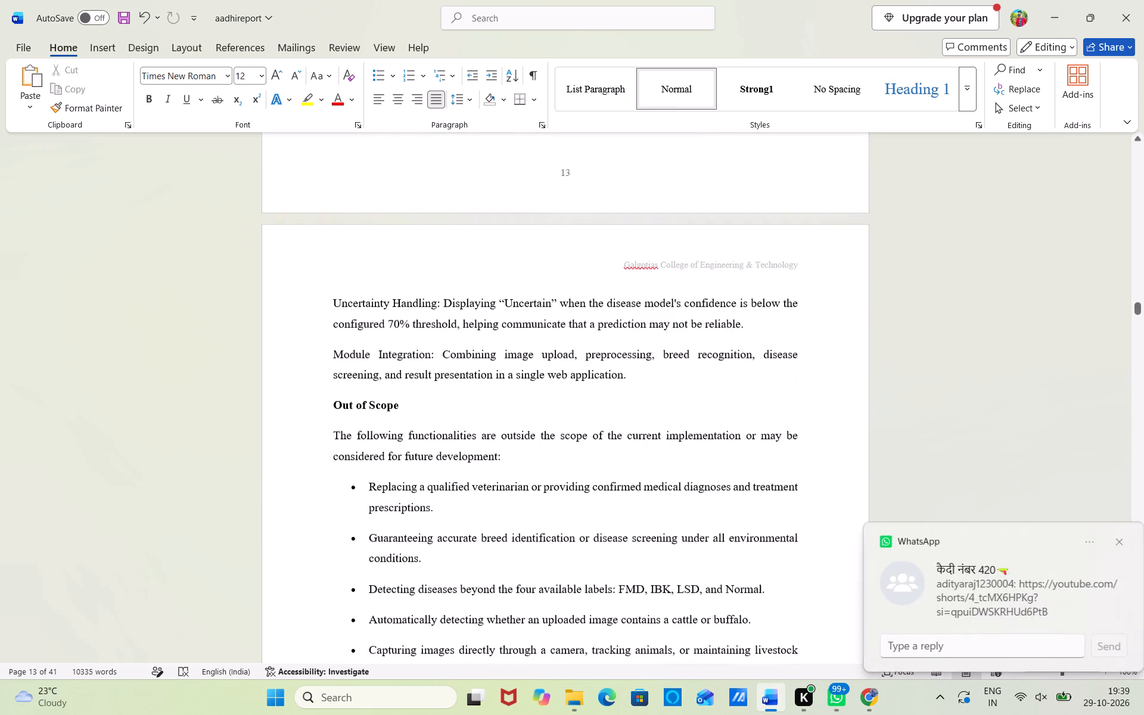
scroll(679, 607, up, 2)
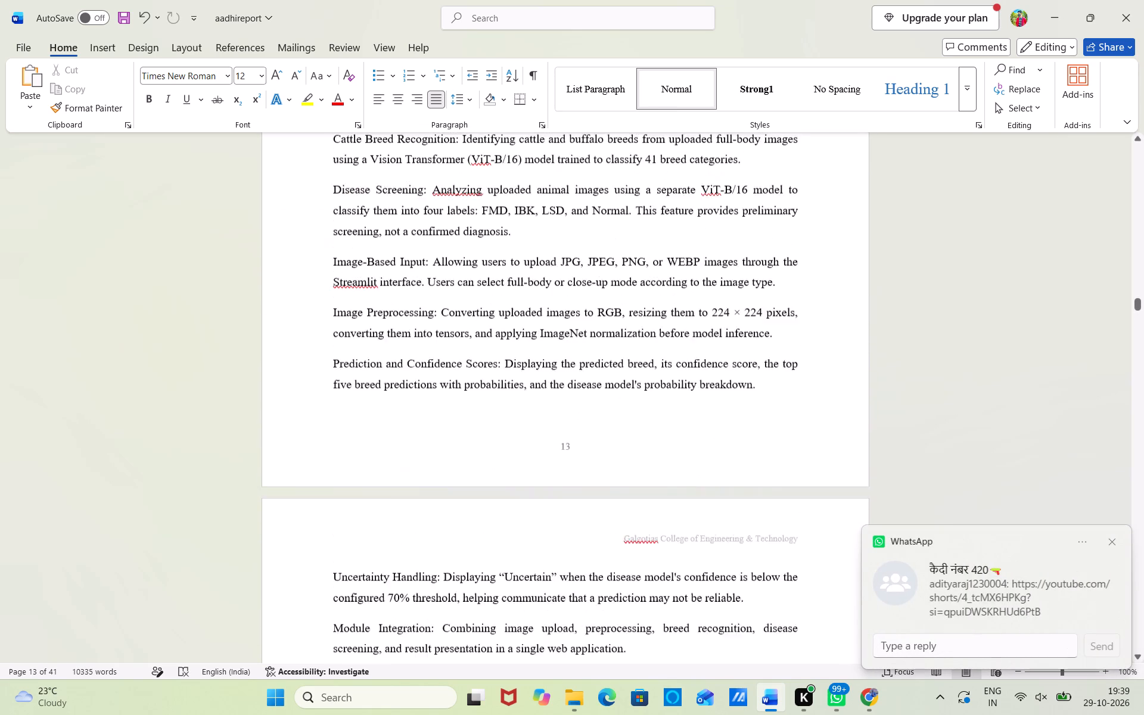
scroll(679, 607, up, 3)
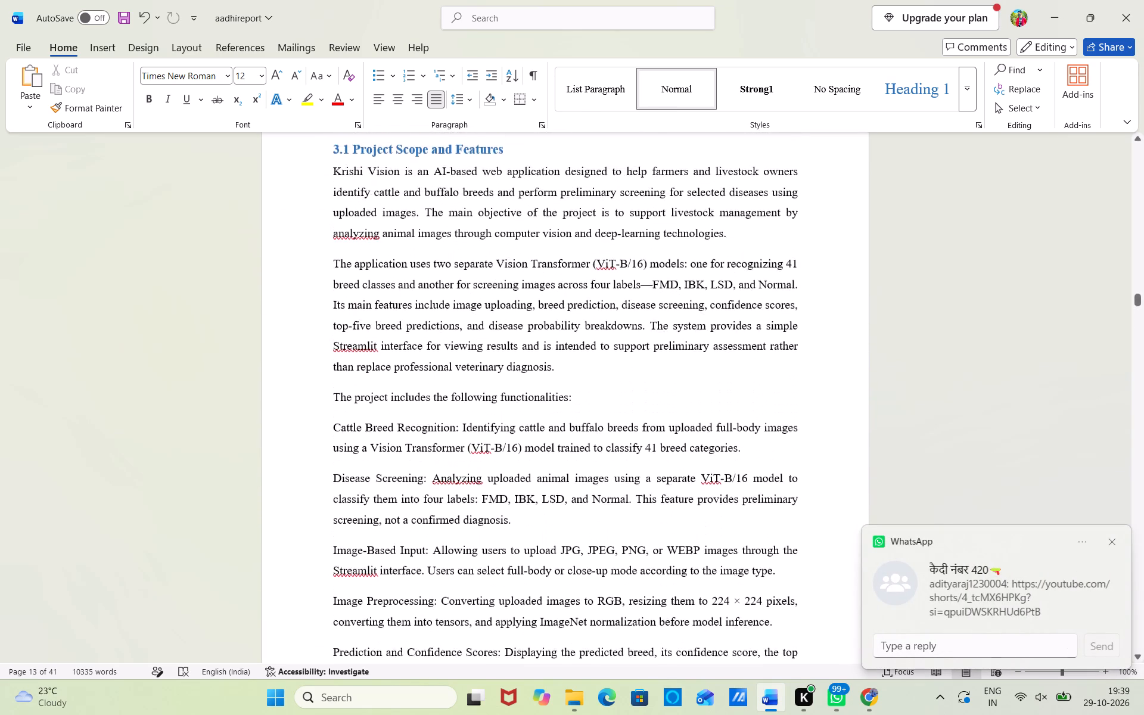
scroll(679, 607, up, 2)
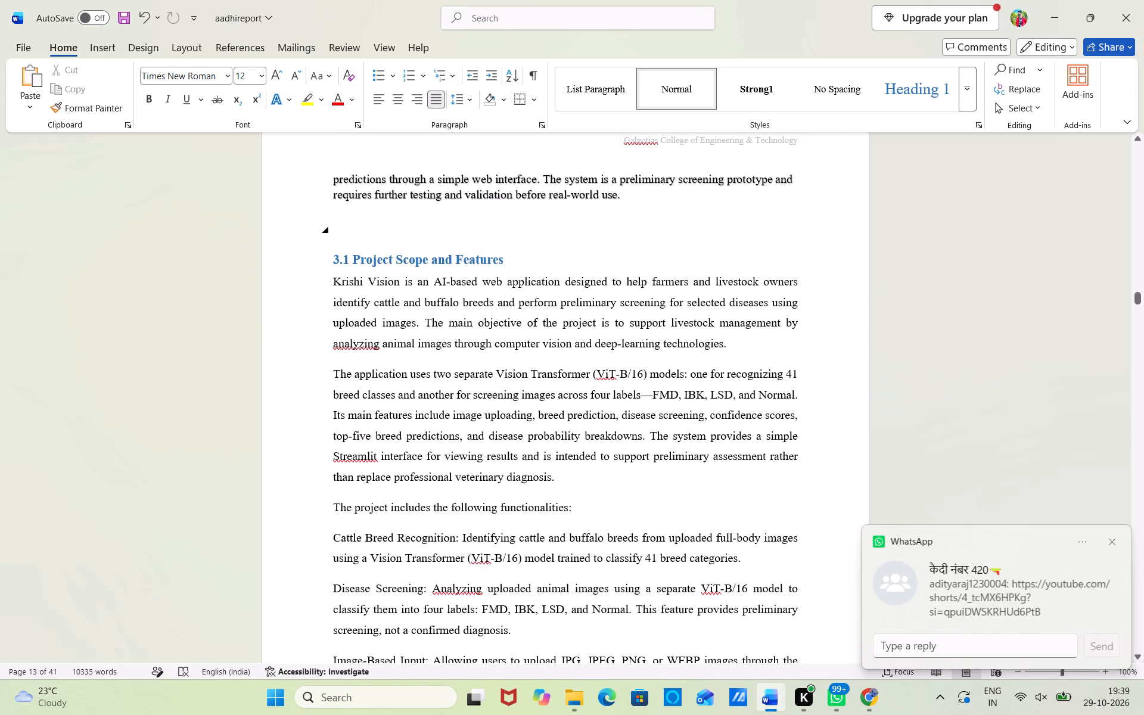
click(527, 251)
key(Return)
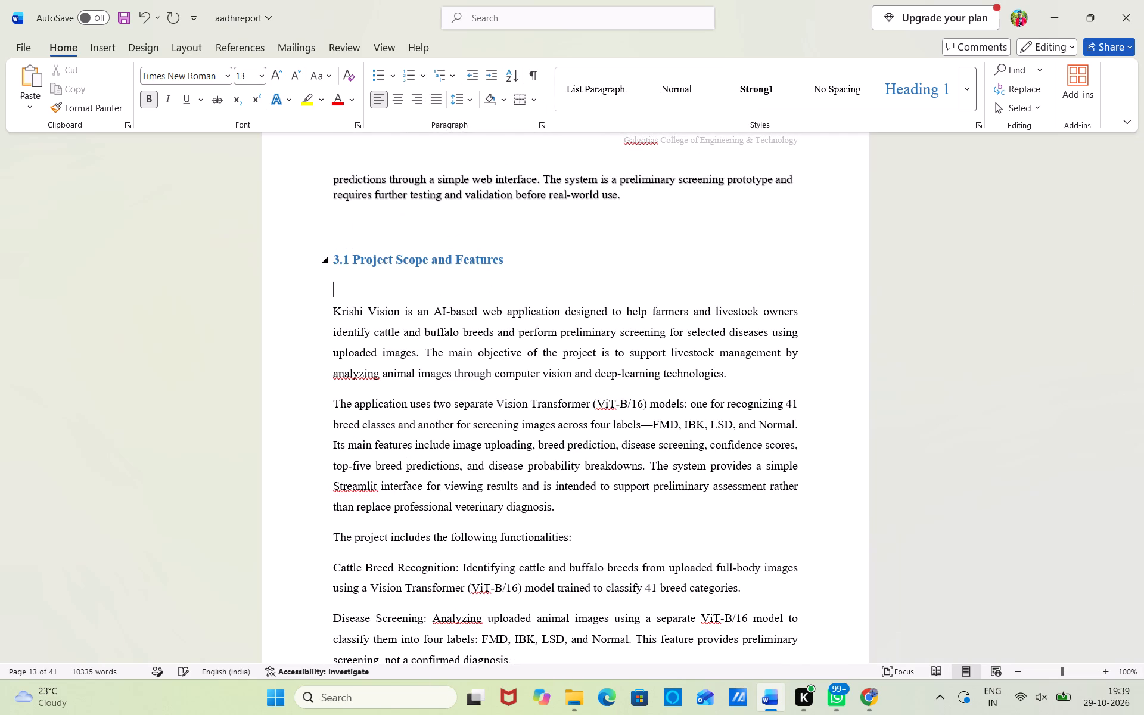
Make the Cattle Breed Recognition, Disease Screening and Image-Based Input labels bold in the functionalities list.
scroll(574, 328, down, 1)
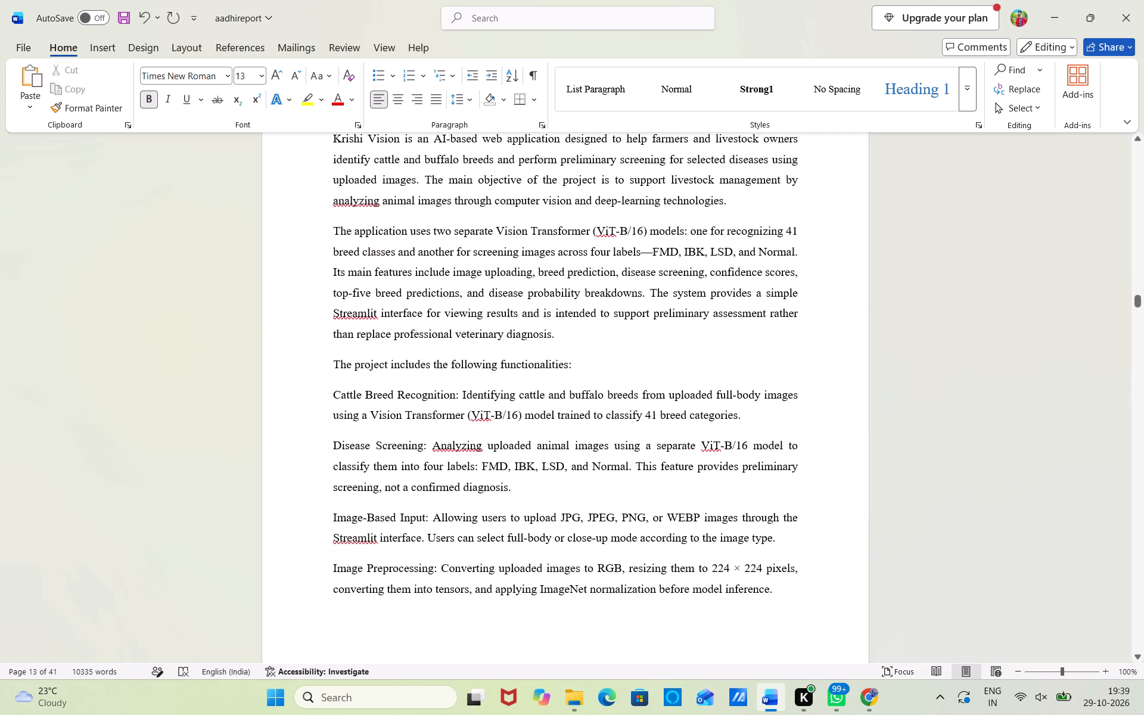
click(334, 393)
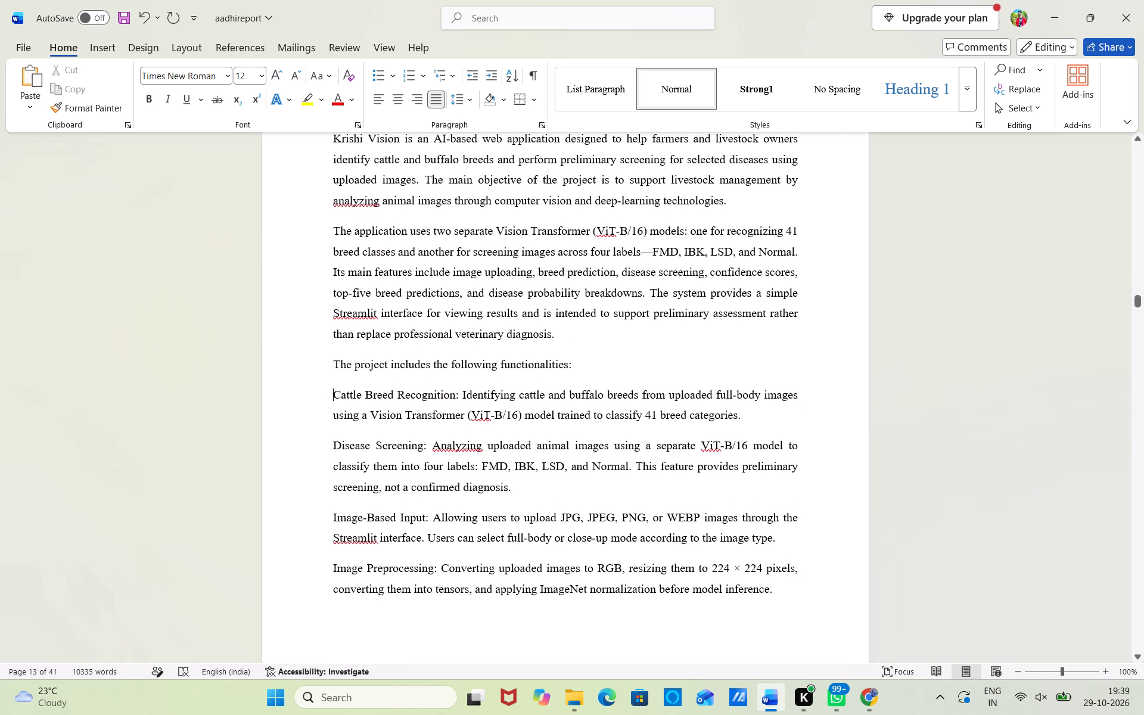
drag(325, 393, 431, 386)
click(446, 396)
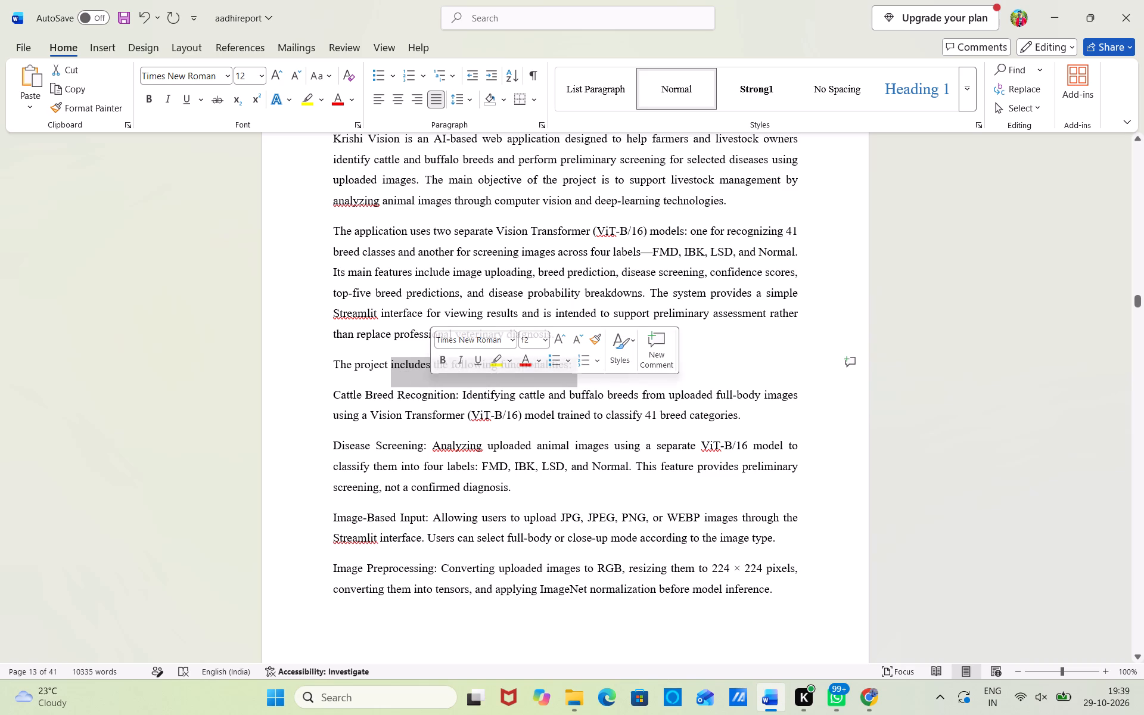
drag(454, 397, 325, 397)
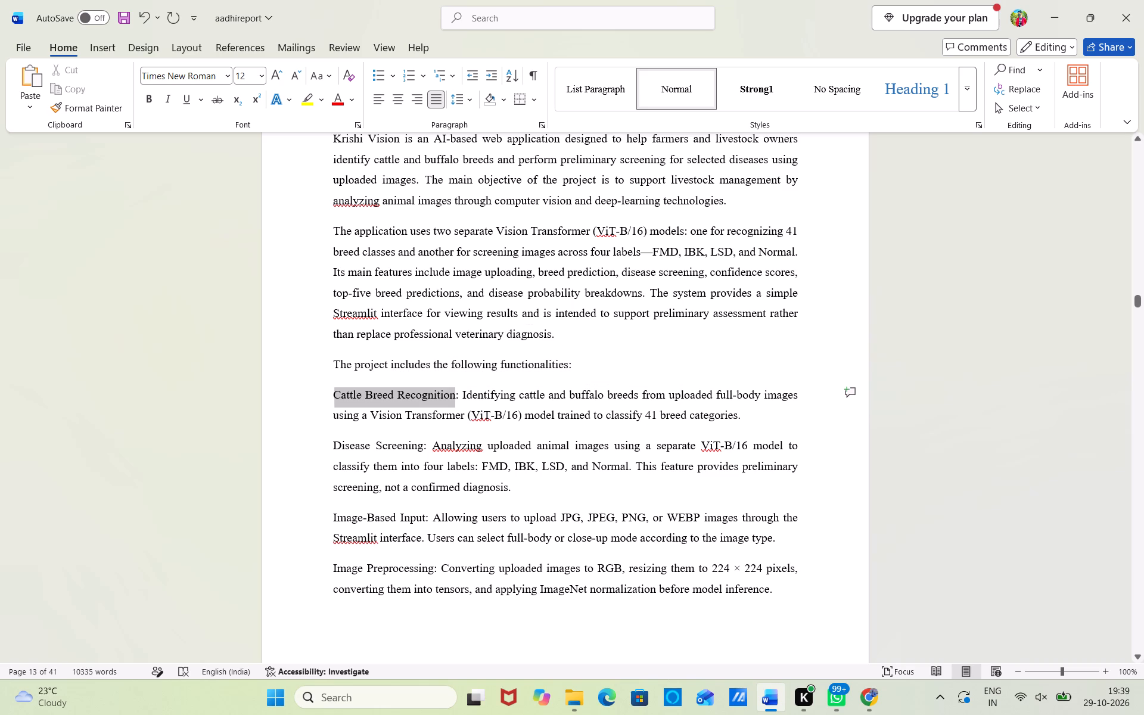
drag(325, 397, 326, 399)
click(337, 382)
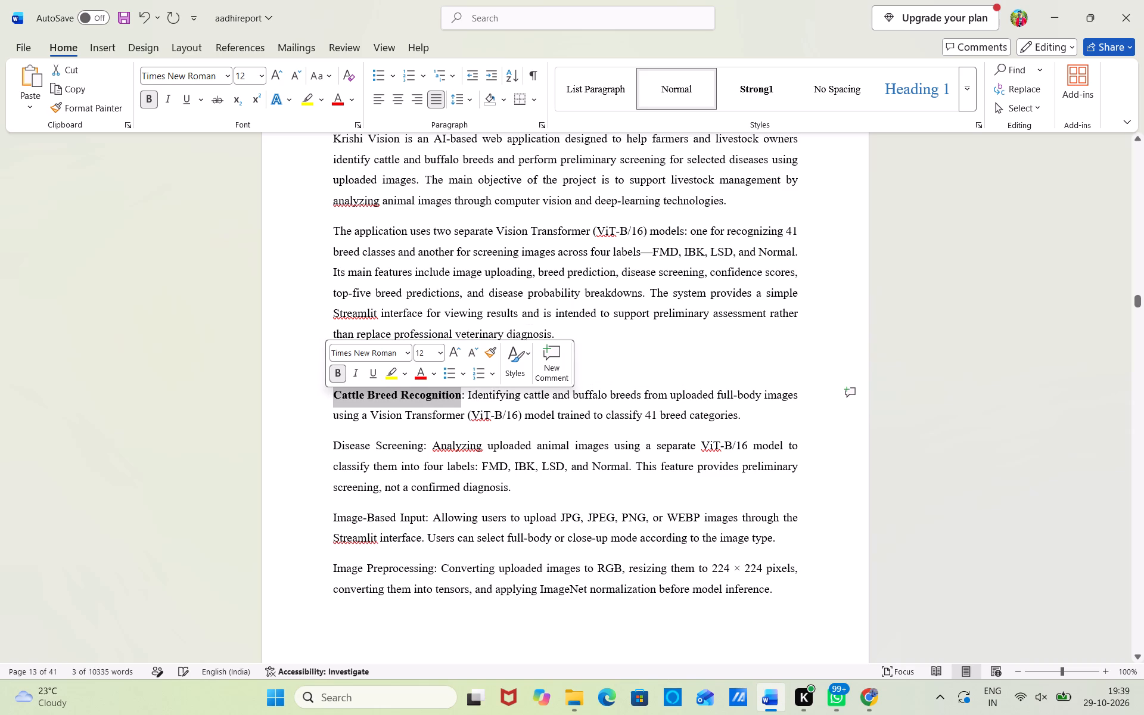
drag(422, 448, 386, 448)
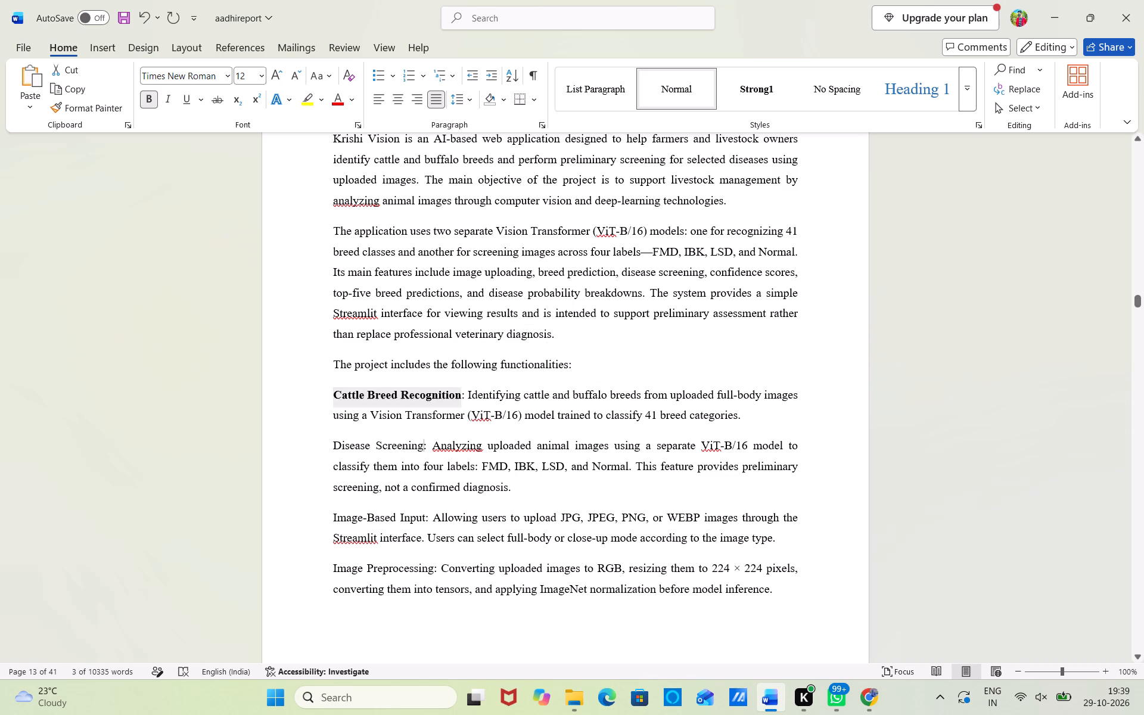
drag(386, 448, 334, 443)
click(347, 412)
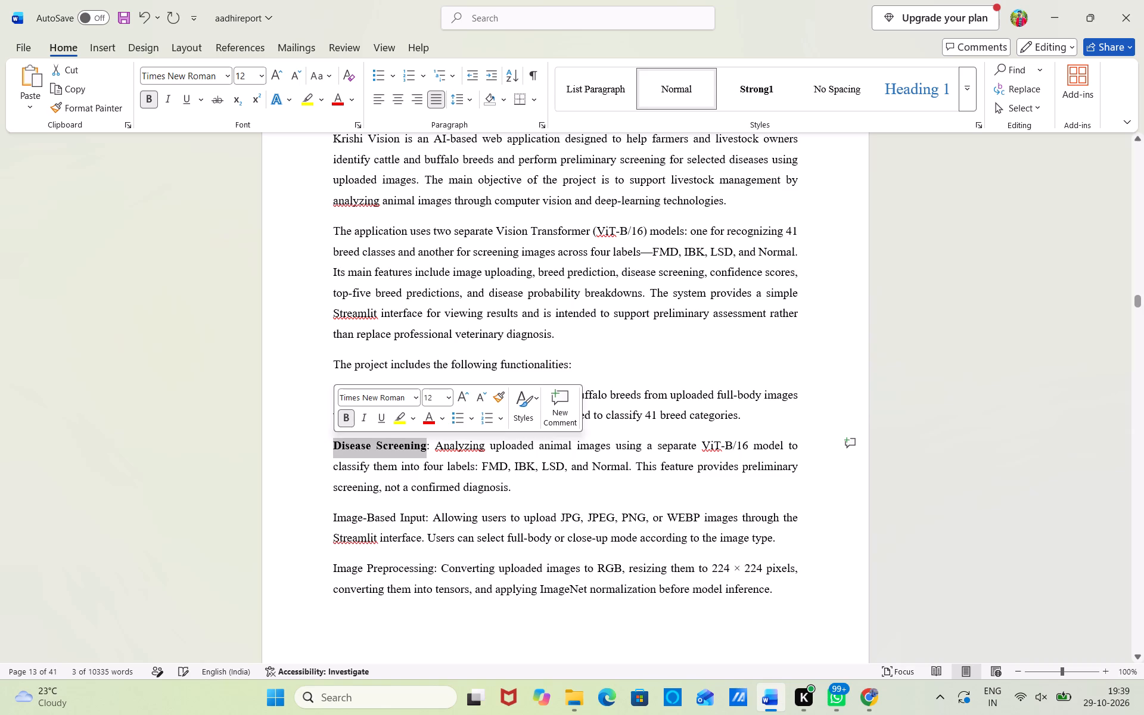
drag(424, 515, 341, 514)
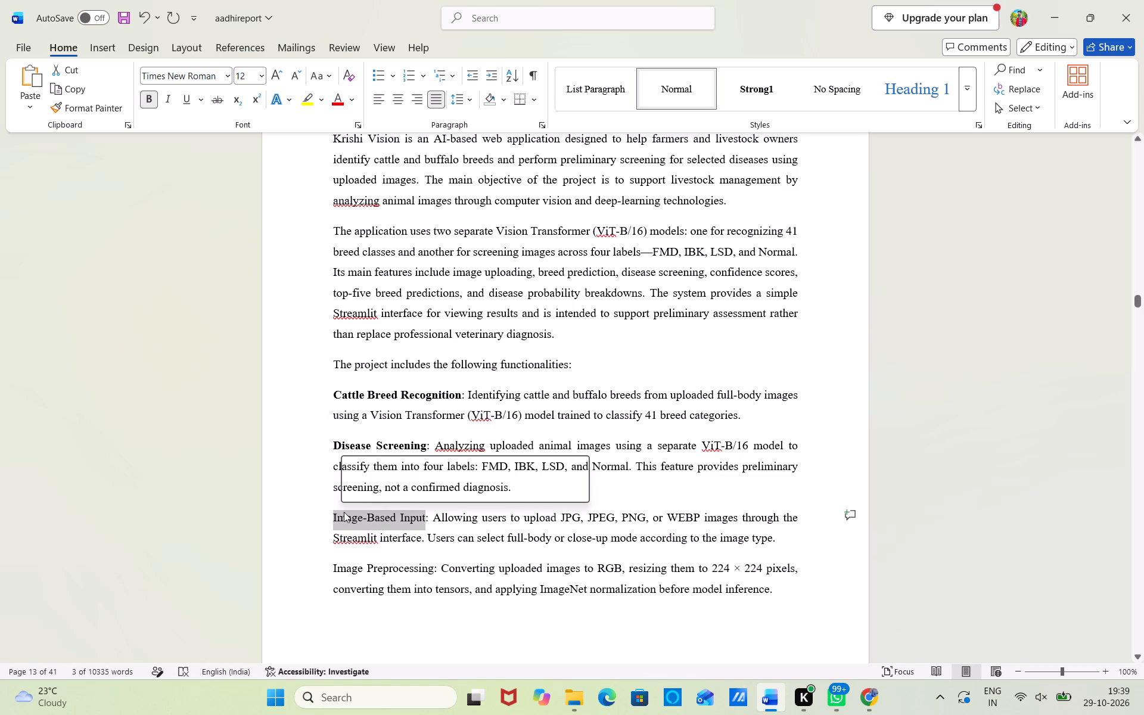
click(353, 492)
Make the Image Preprocessing, Prediction and Confidence Scores, Uncertainty Handling and Module Integration labels bold in the functionalities list.
scroll(422, 529, down, 1)
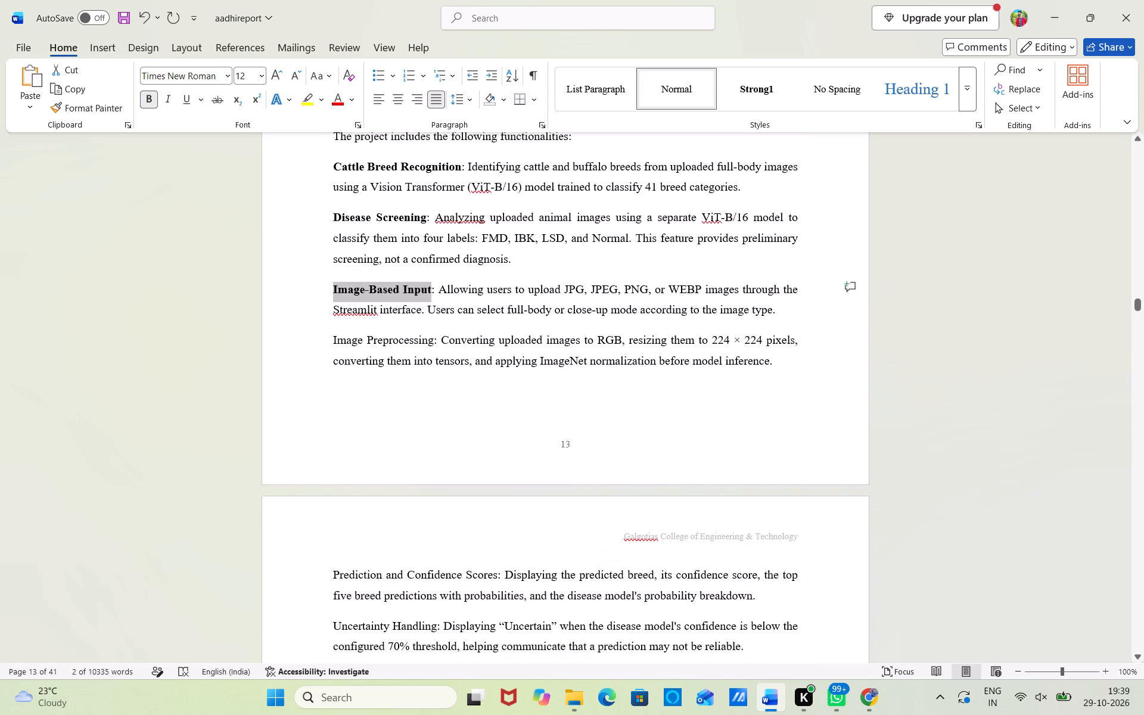
drag(434, 339, 334, 338)
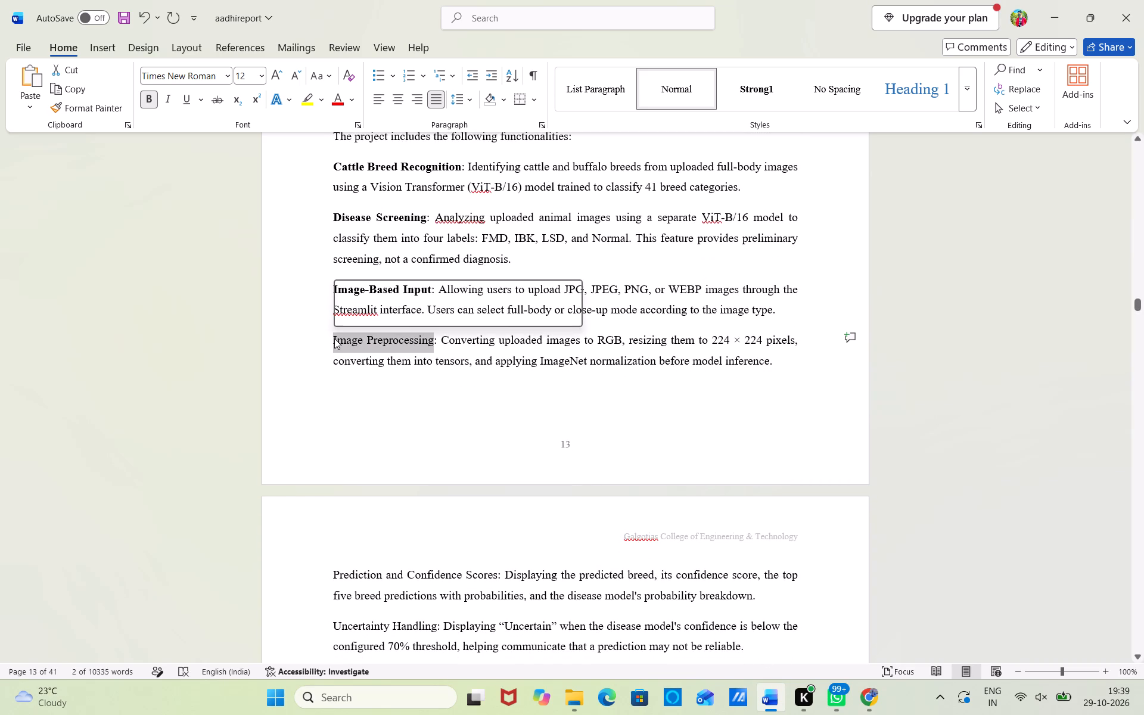
click(339, 318)
scroll(388, 484, down, 2)
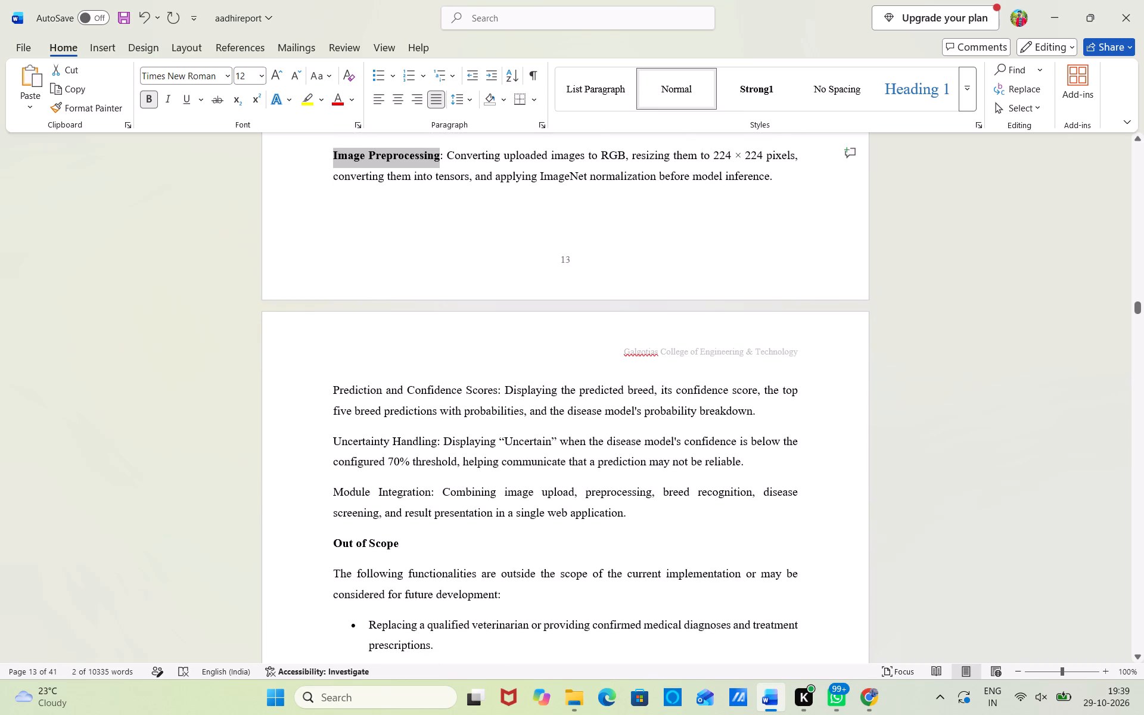
drag(501, 386, 418, 383)
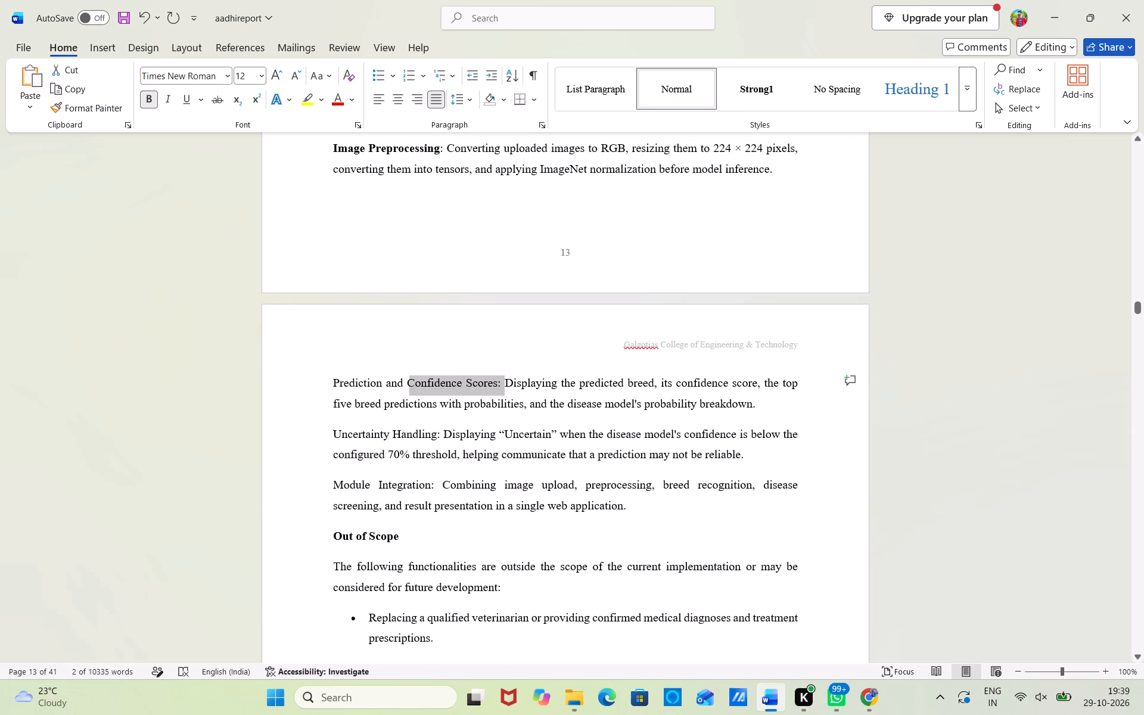
drag(418, 383, 336, 377)
click(337, 352)
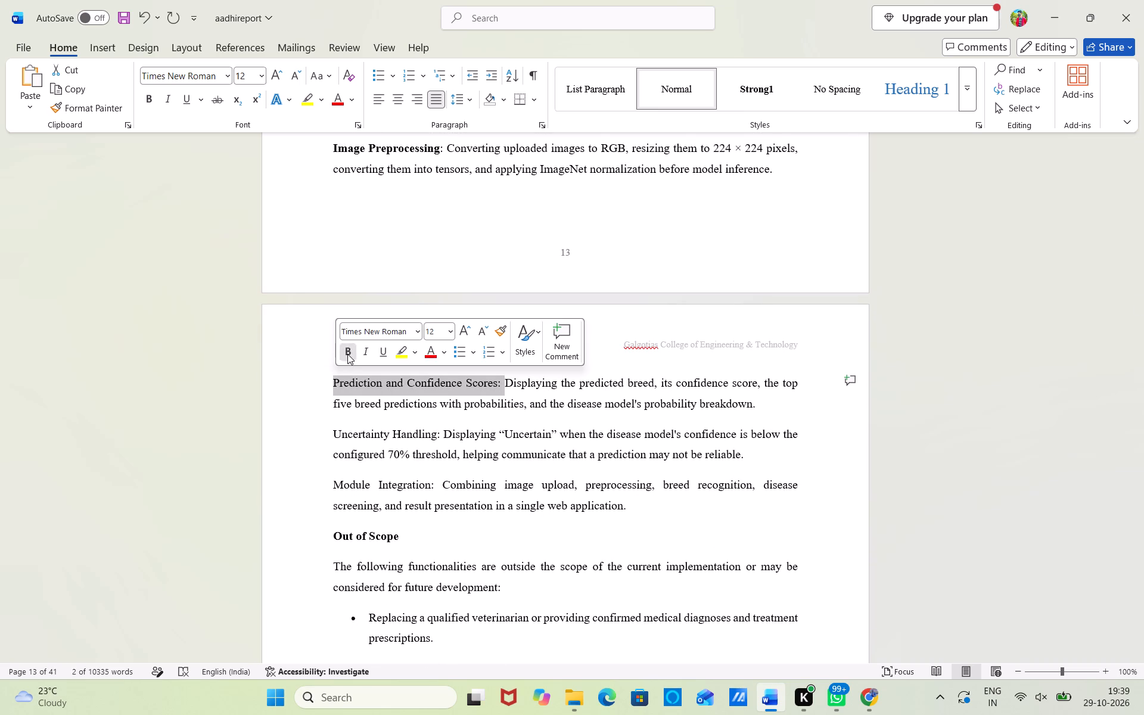
click(347, 354)
drag(430, 435, 335, 443)
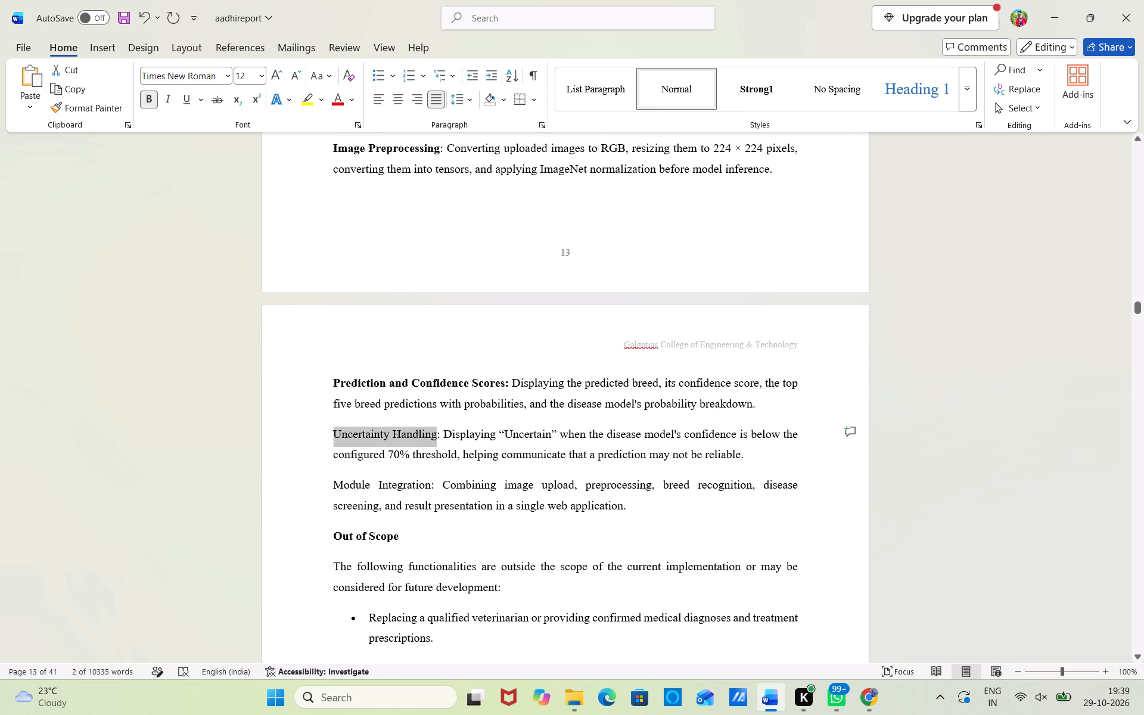
drag(335, 443, 327, 440)
click(338, 423)
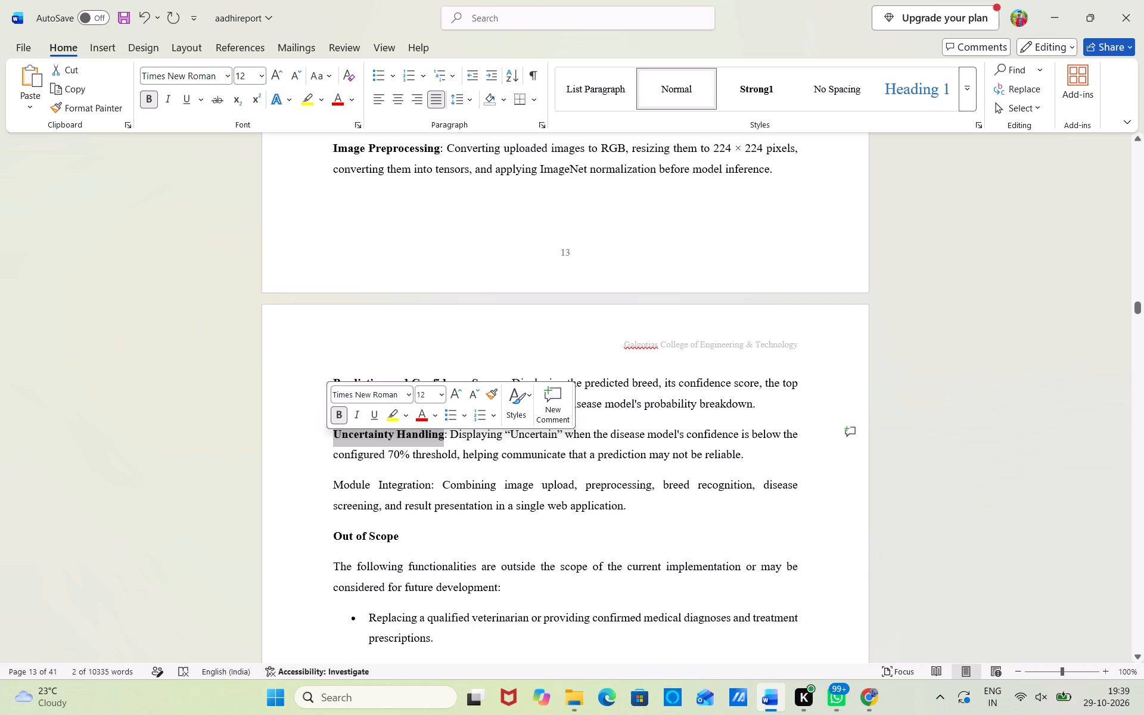
drag(437, 494, 335, 481)
click(343, 461)
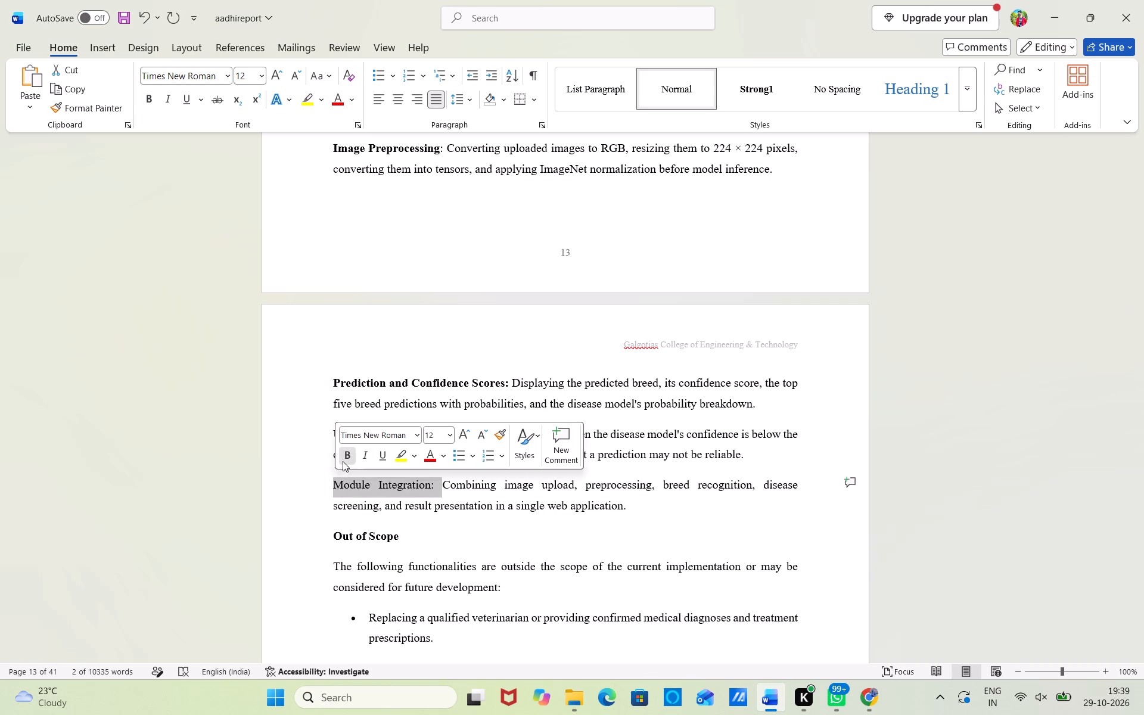
click(954, 505)
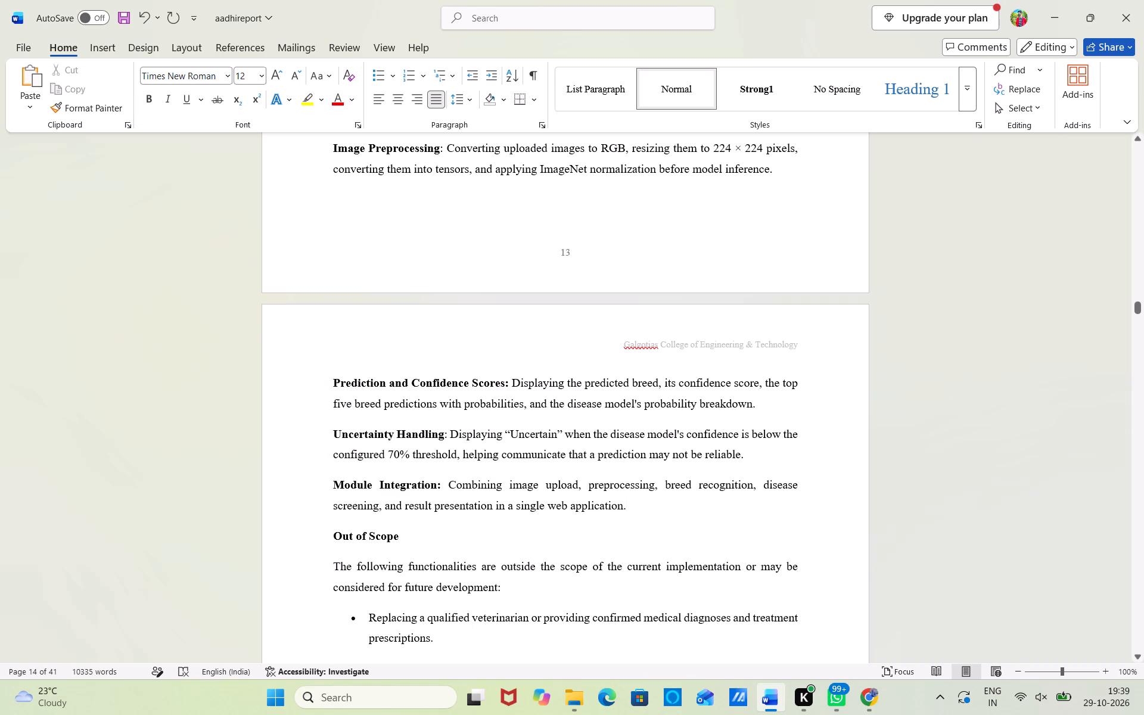
Review the rewritten section 3.1 Project Scope and Features, from its opening paragraphs through Out of Scope and Main Features.
scroll(931, 511, down, 2)
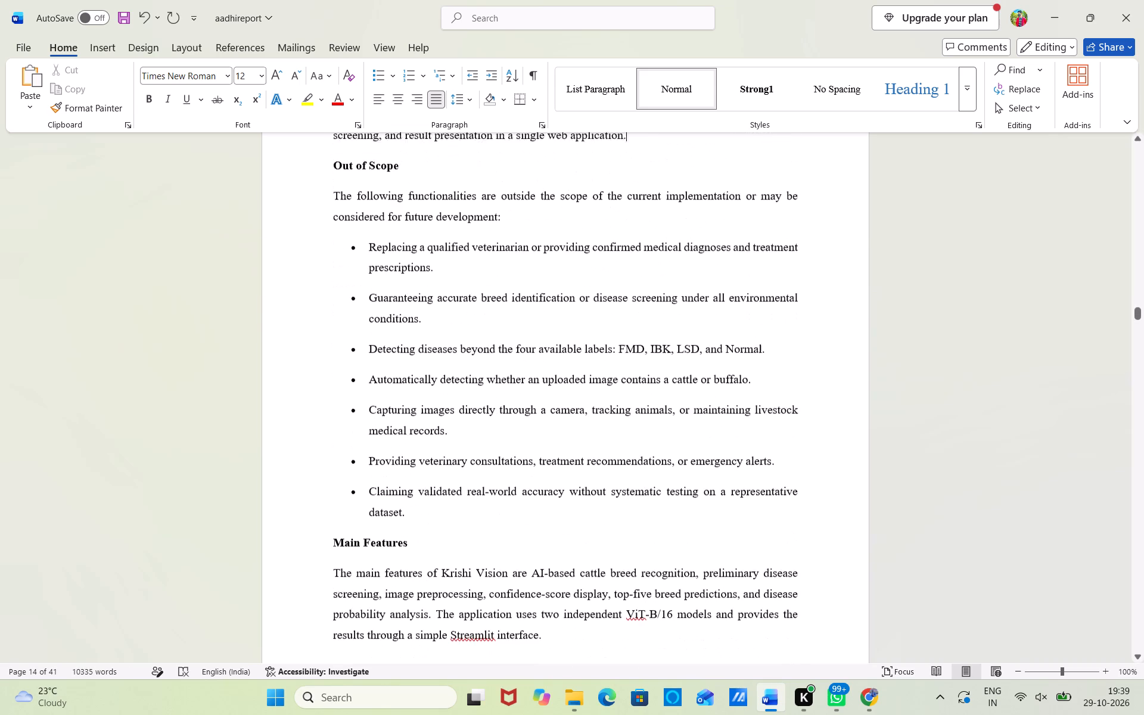
scroll(931, 511, down, 1)
scroll(931, 511, up, 1)
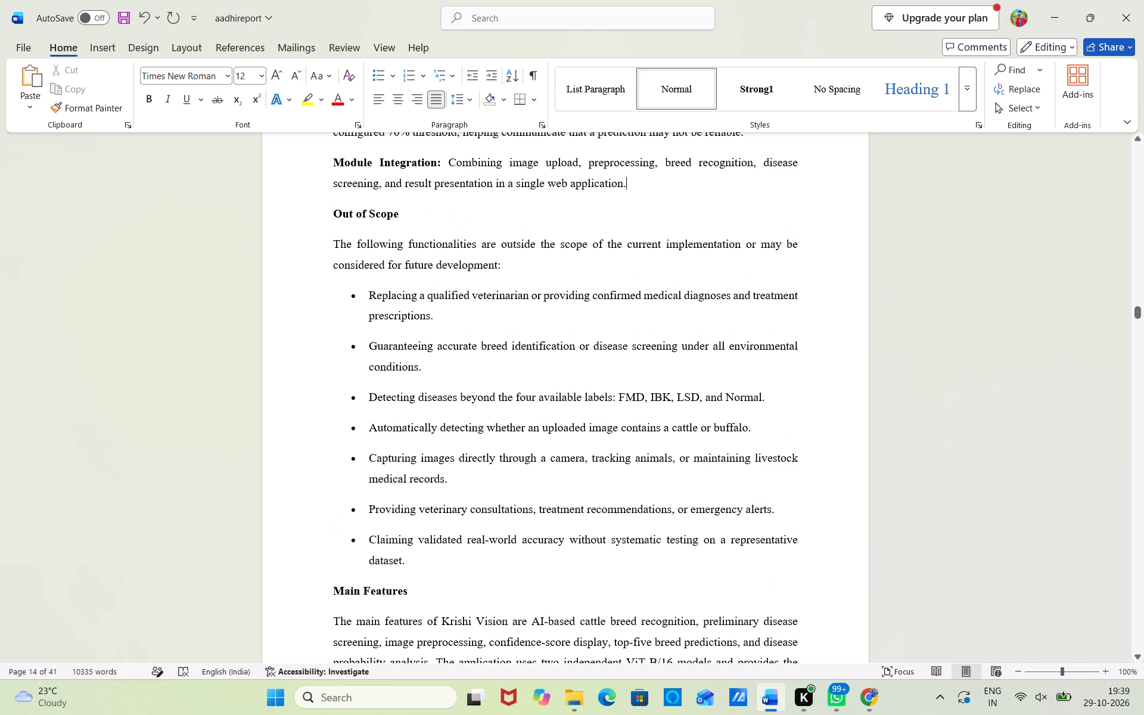
scroll(931, 511, up, 3)
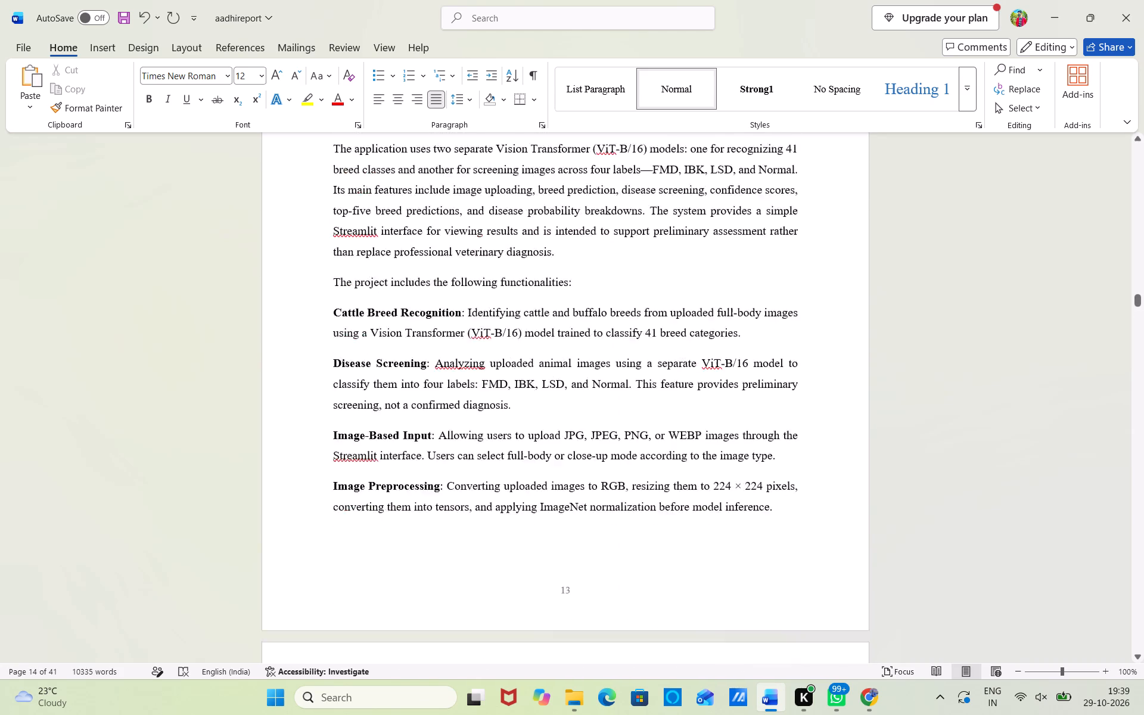
scroll(931, 511, up, 1)
scroll(931, 511, down, 1)
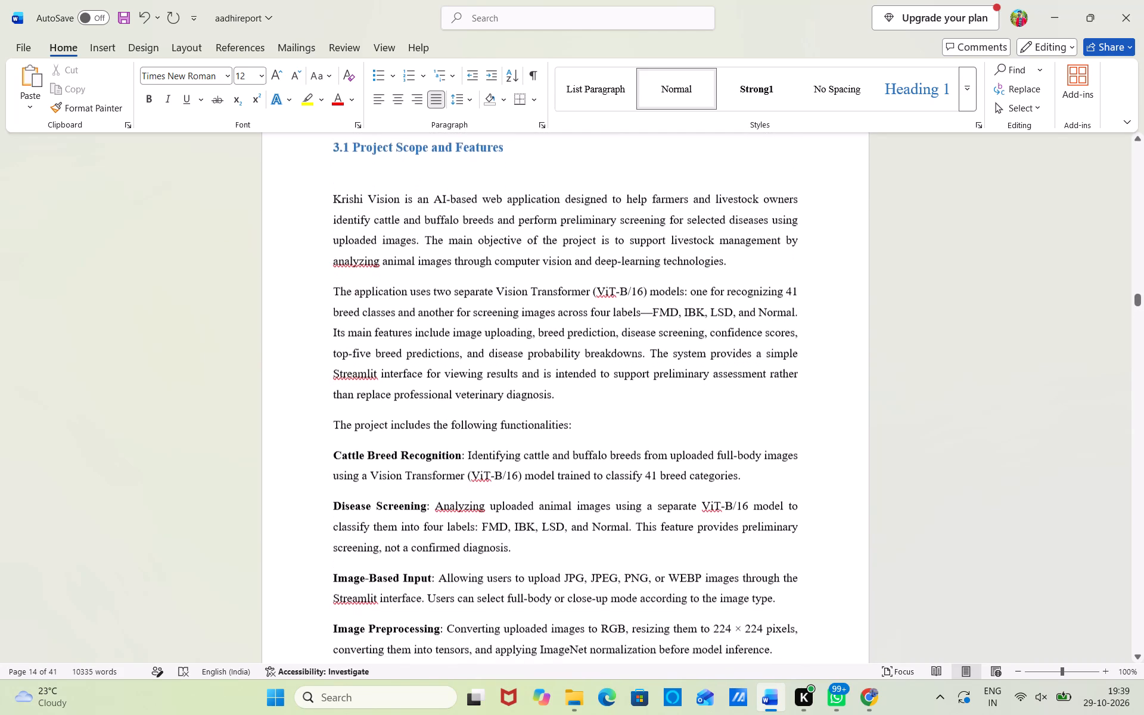
scroll(931, 511, down, 1)
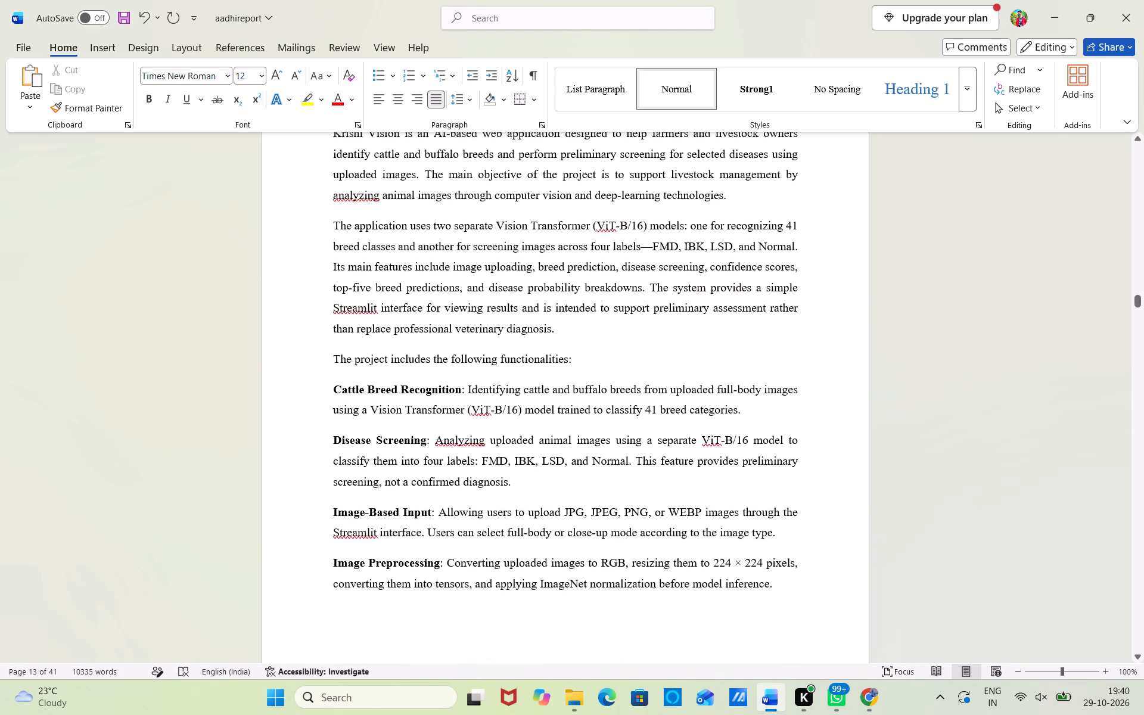
scroll(931, 511, down, 5)
scroll(931, 511, up, 1)
scroll(931, 511, down, 1)
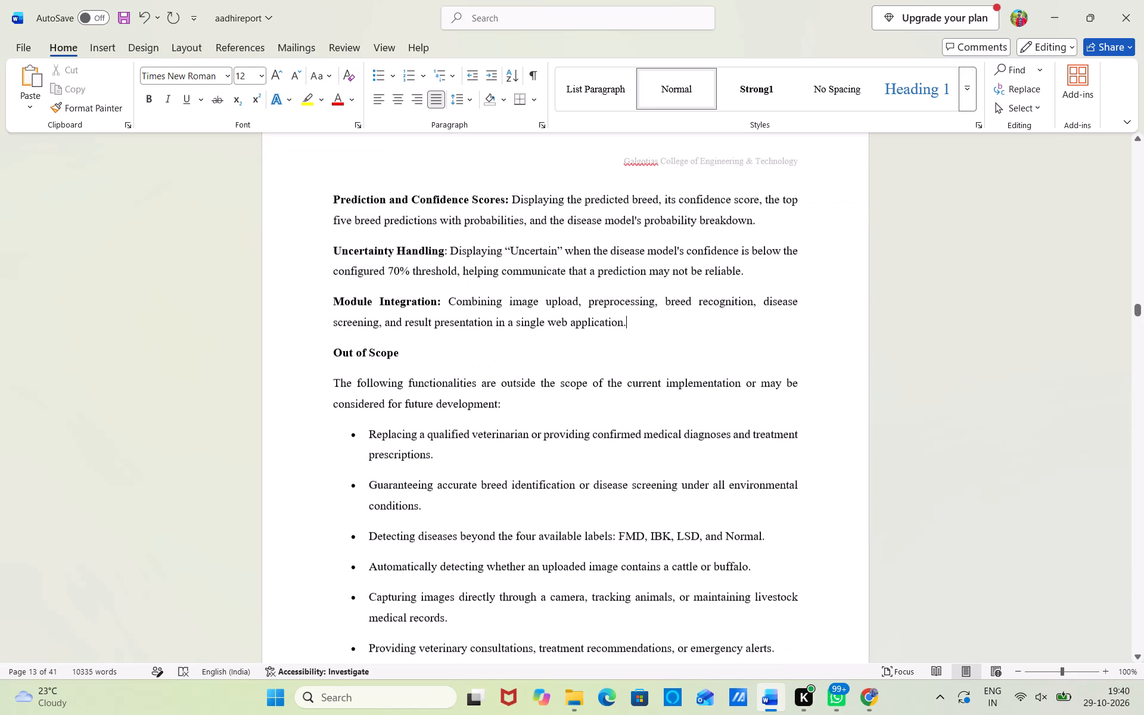
scroll(931, 511, down, 1)
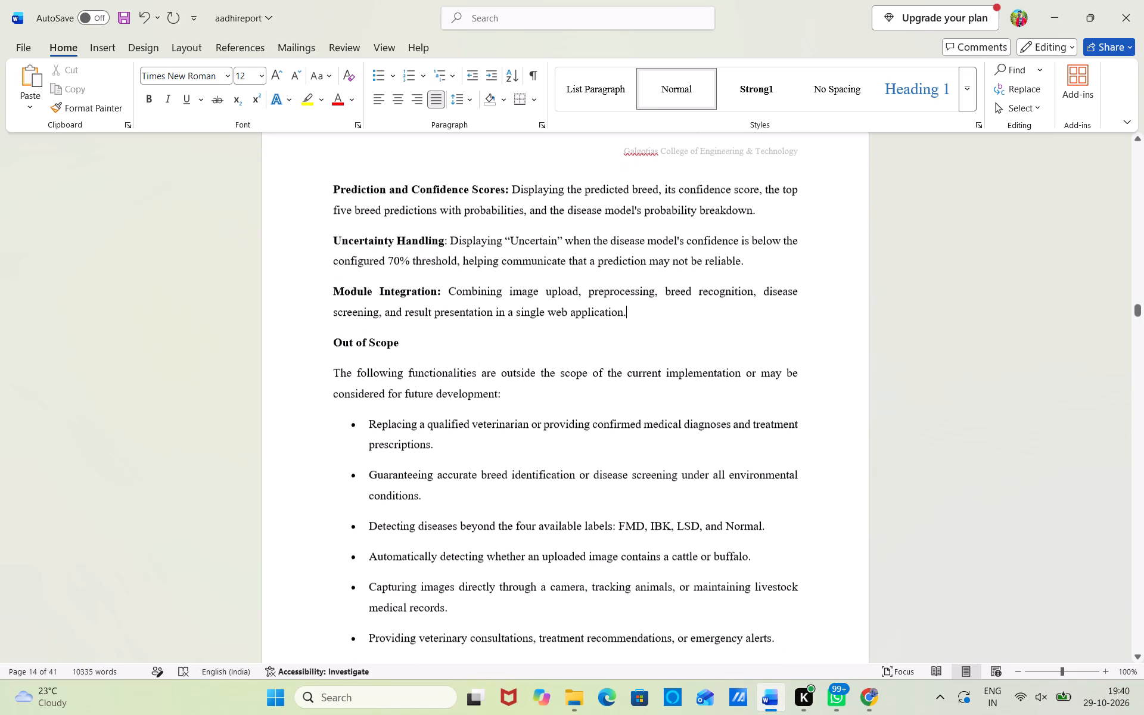
scroll(931, 511, down, 1)
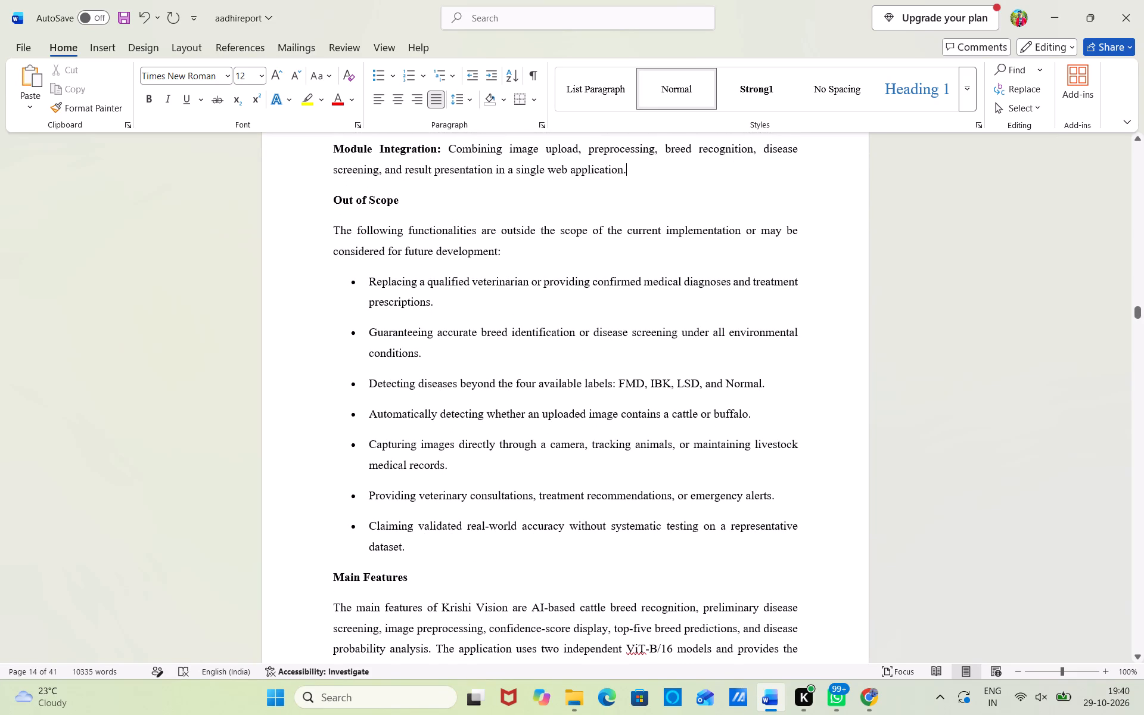
scroll(931, 511, down, 1)
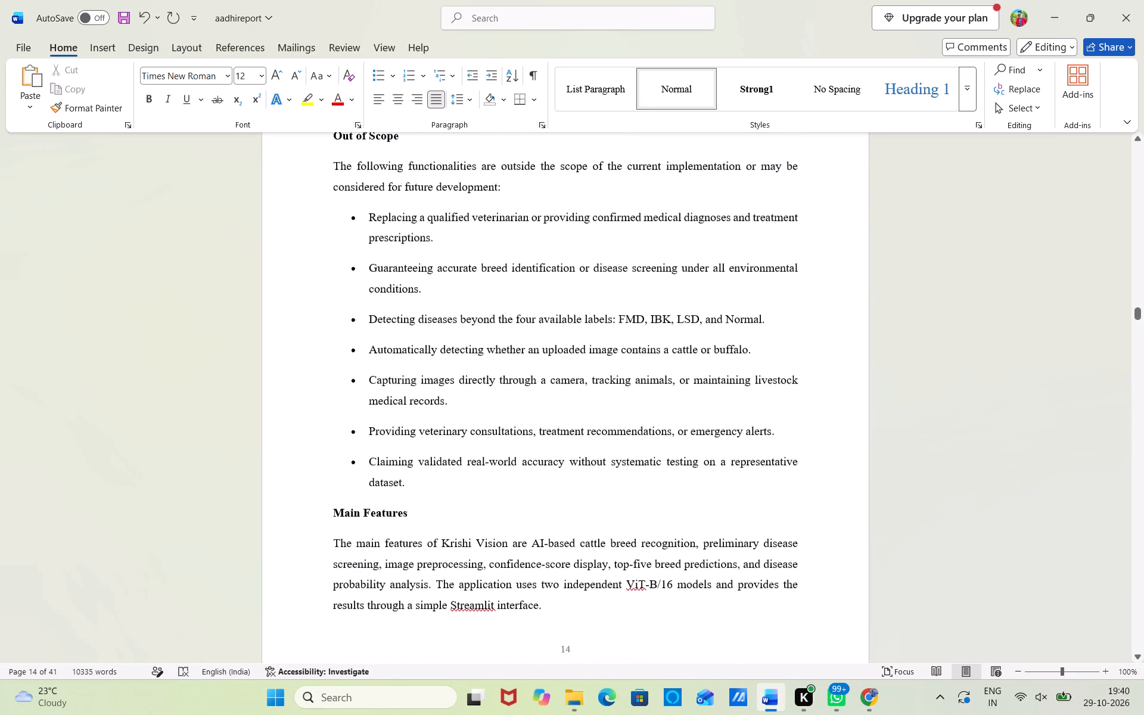
scroll(931, 511, down, 2)
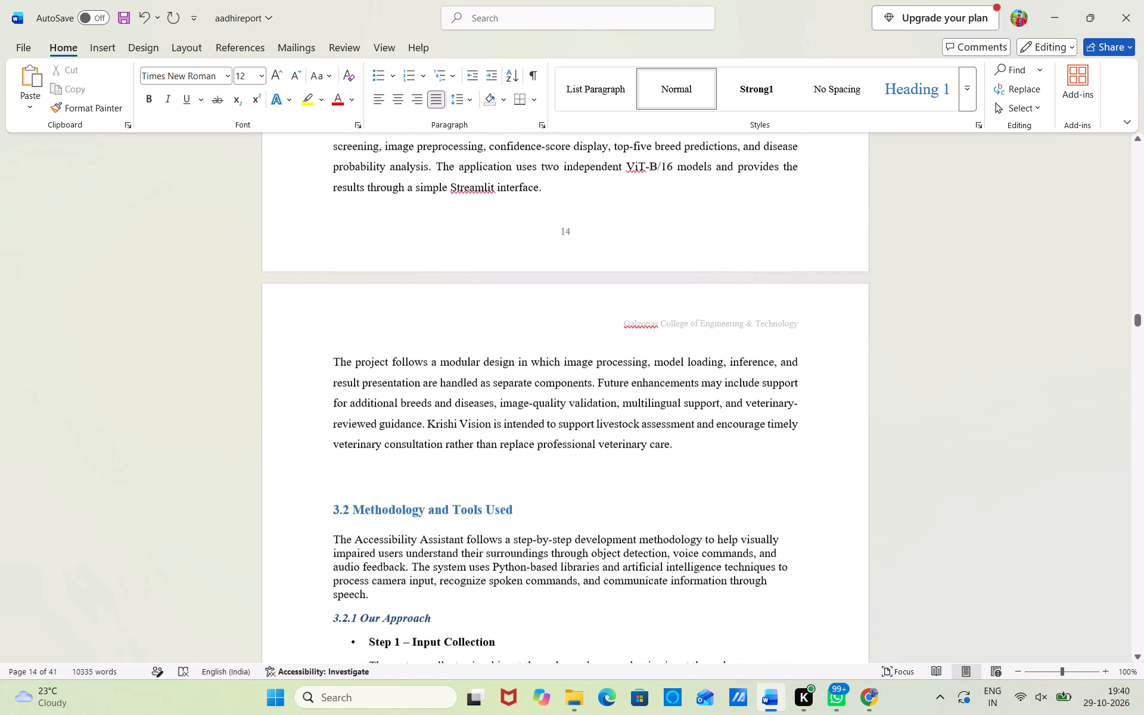
Look through section 3.2 Methodology and Tools Used, including 3.2.1 Our Approach and 3.2.2 Technologies Used, for old project text.
scroll(931, 511, down, 1)
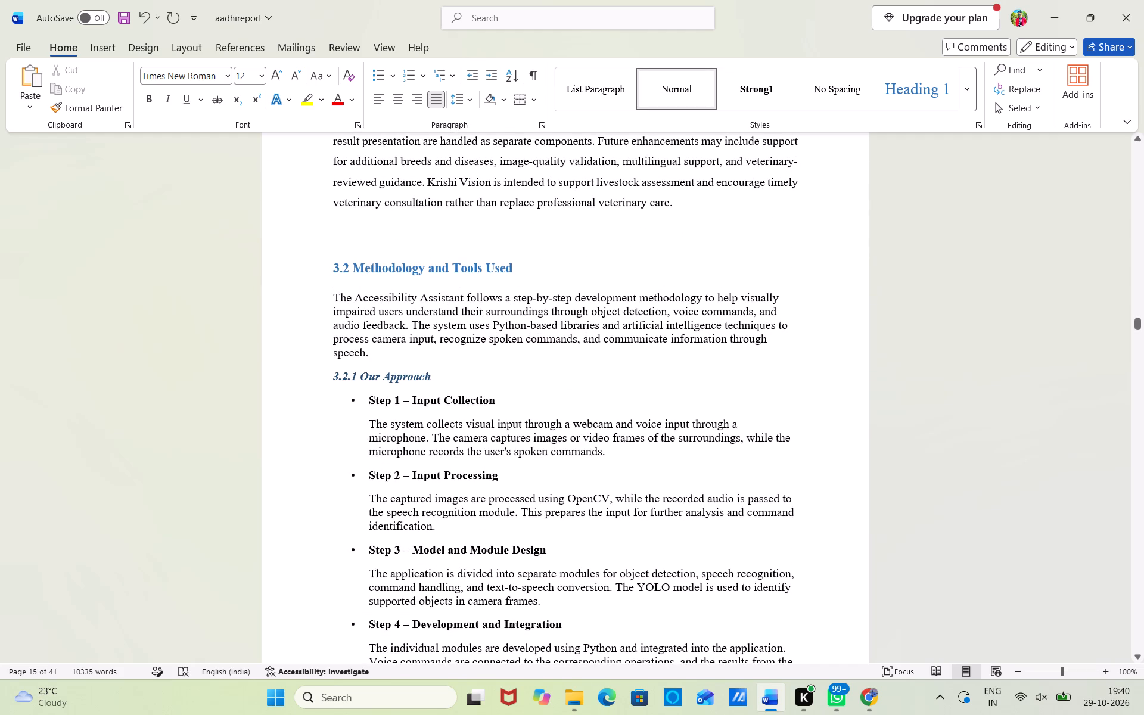
scroll(931, 511, down, 2)
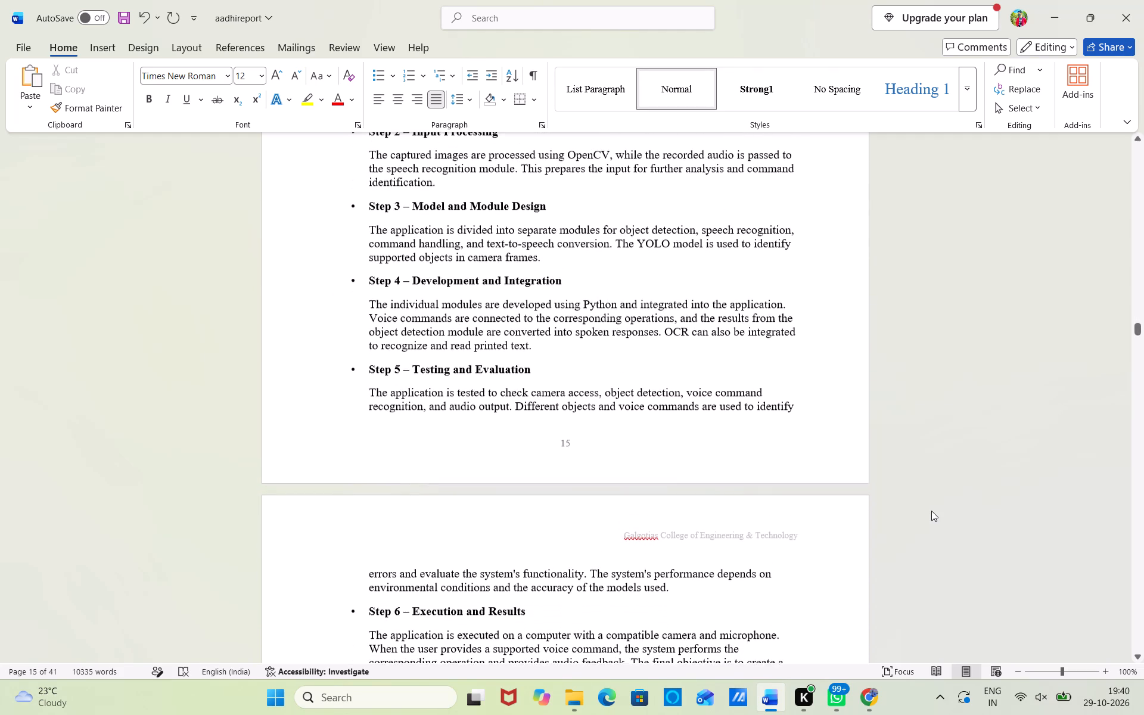
scroll(931, 511, down, 2)
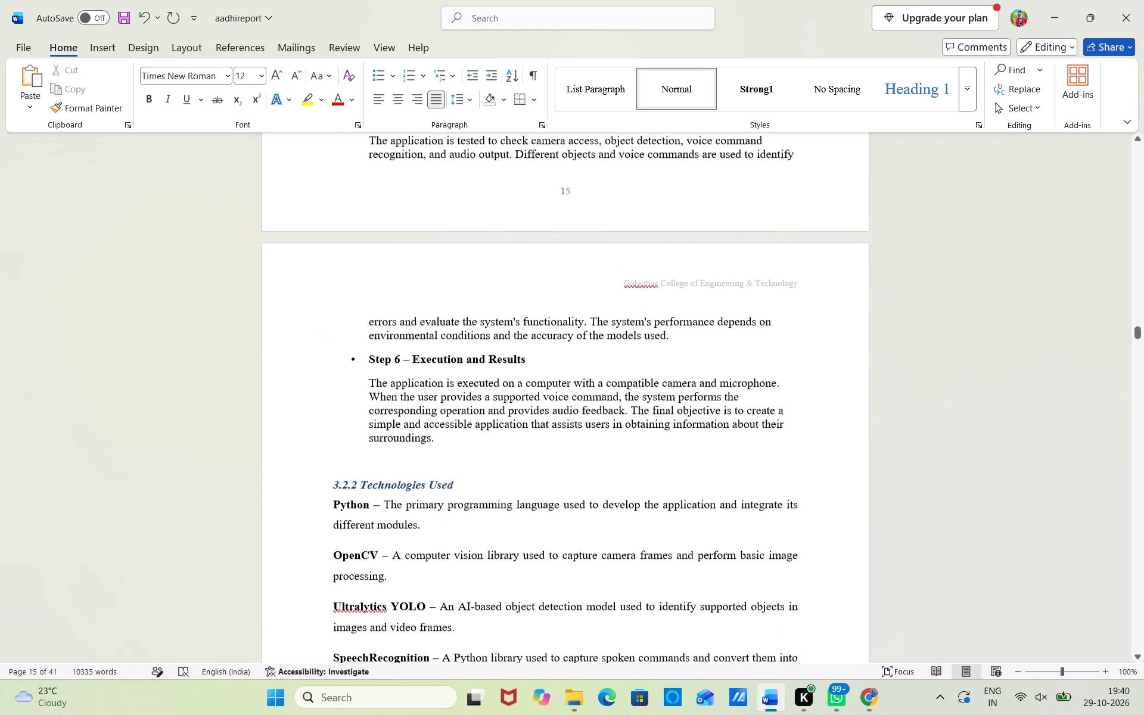
scroll(931, 511, down, 2)
scroll(931, 511, up, 1)
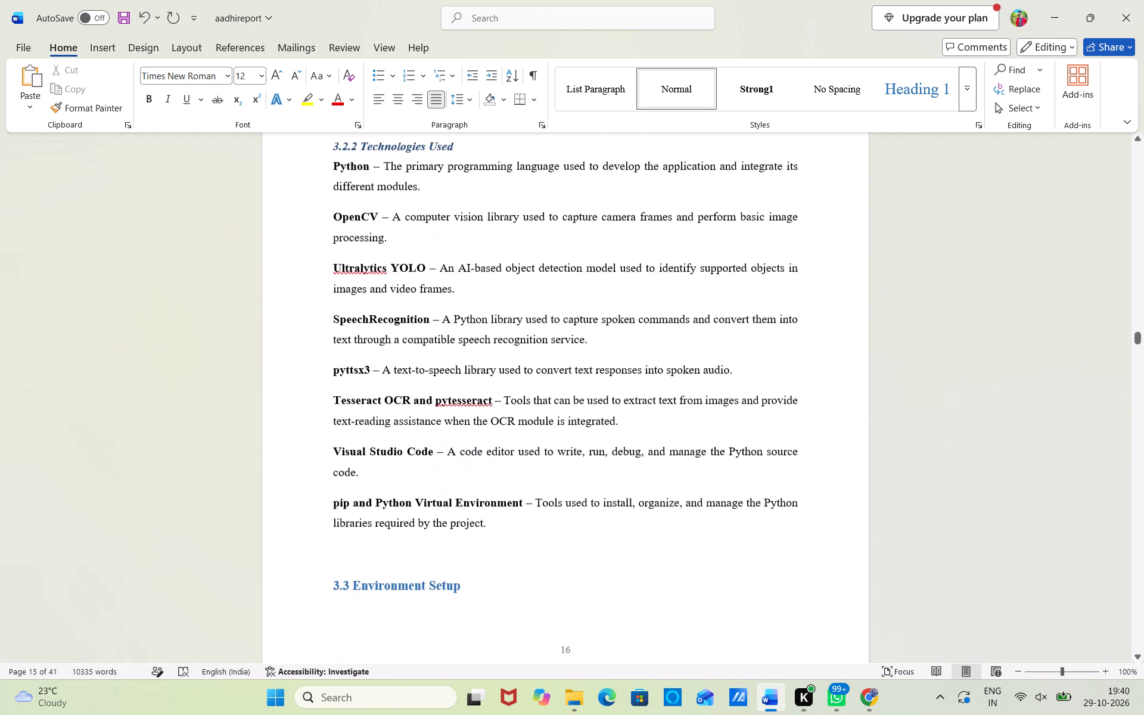
scroll(931, 511, up, 6)
ctrl+scroll(931, 511, down, 1)
ctrl+scroll(931, 511, up, 1)
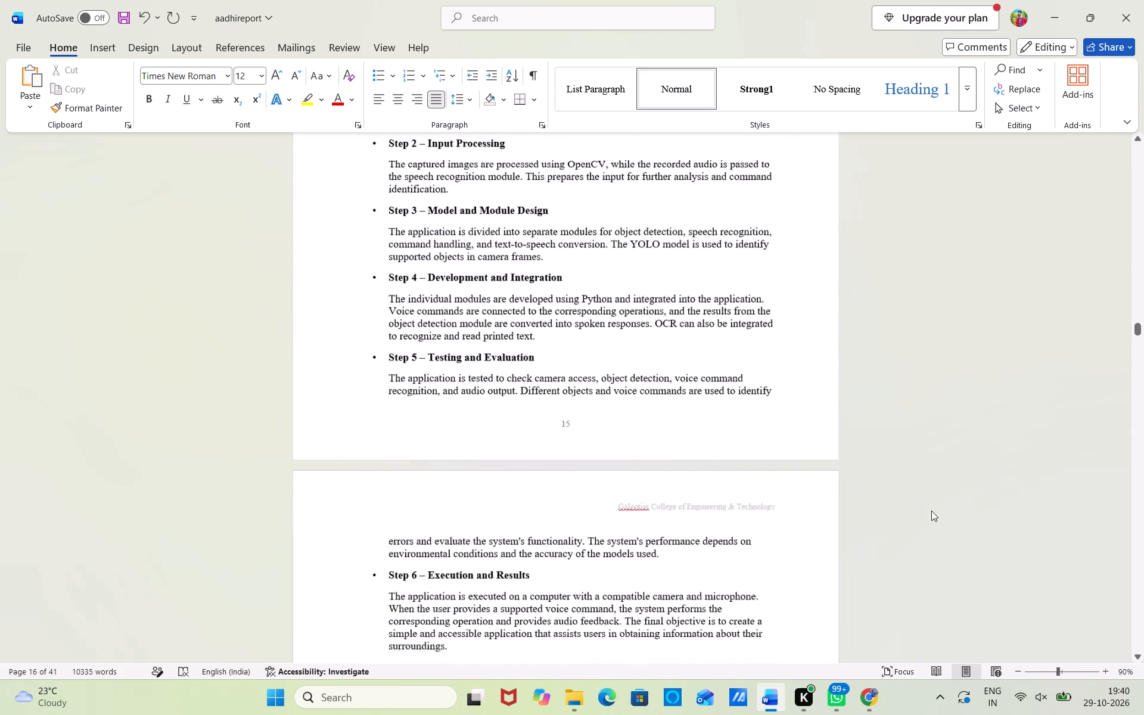
ctrl+scroll(931, 511, down, 3)
ctrl+scroll(931, 511, up, 8)
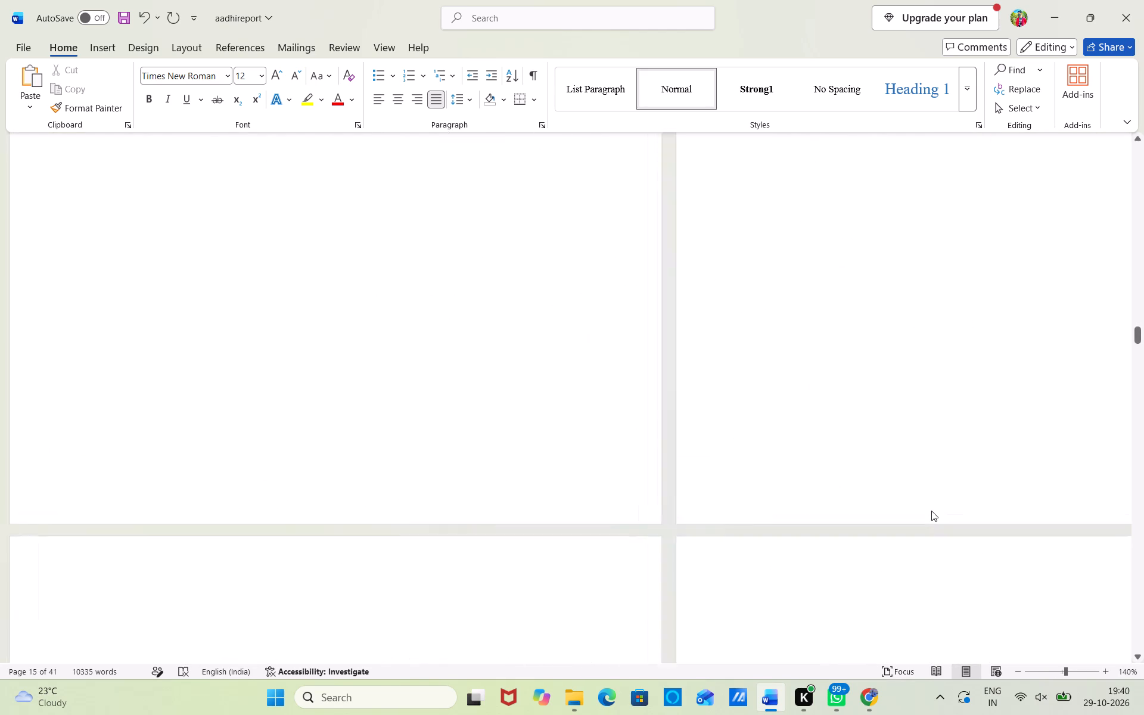
scroll(931, 511, up, 1)
ctrl+scroll(931, 511, down, 1)
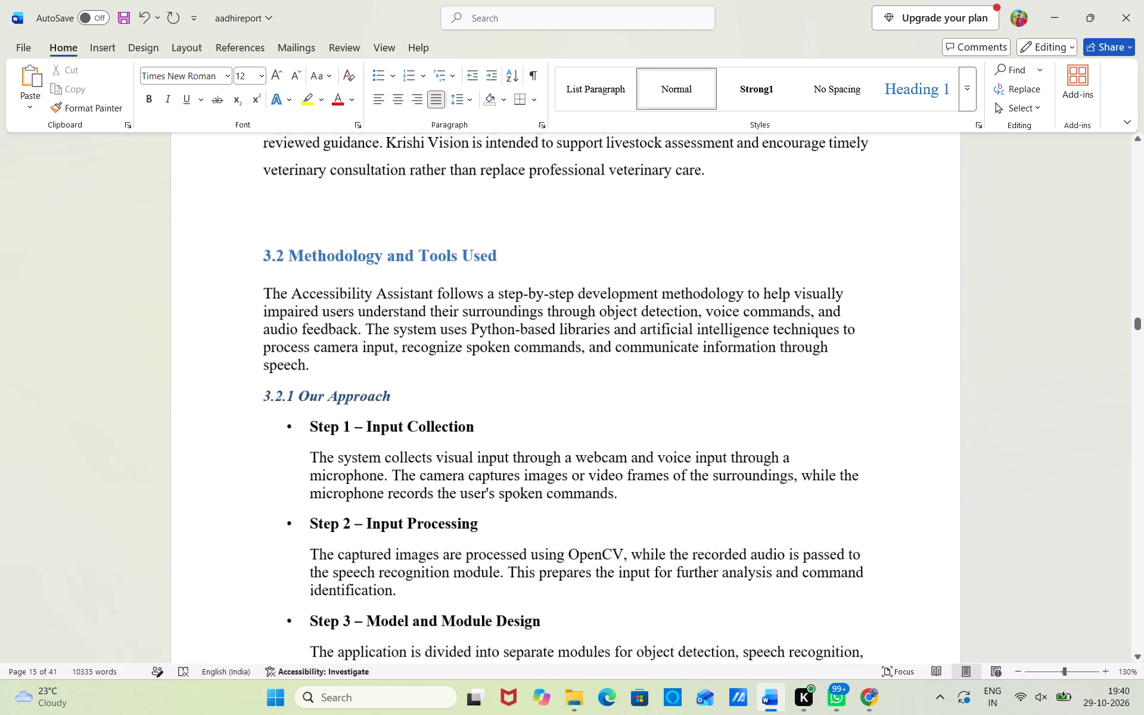
ctrl+scroll(931, 511, down, 2)
scroll(931, 511, down, 1)
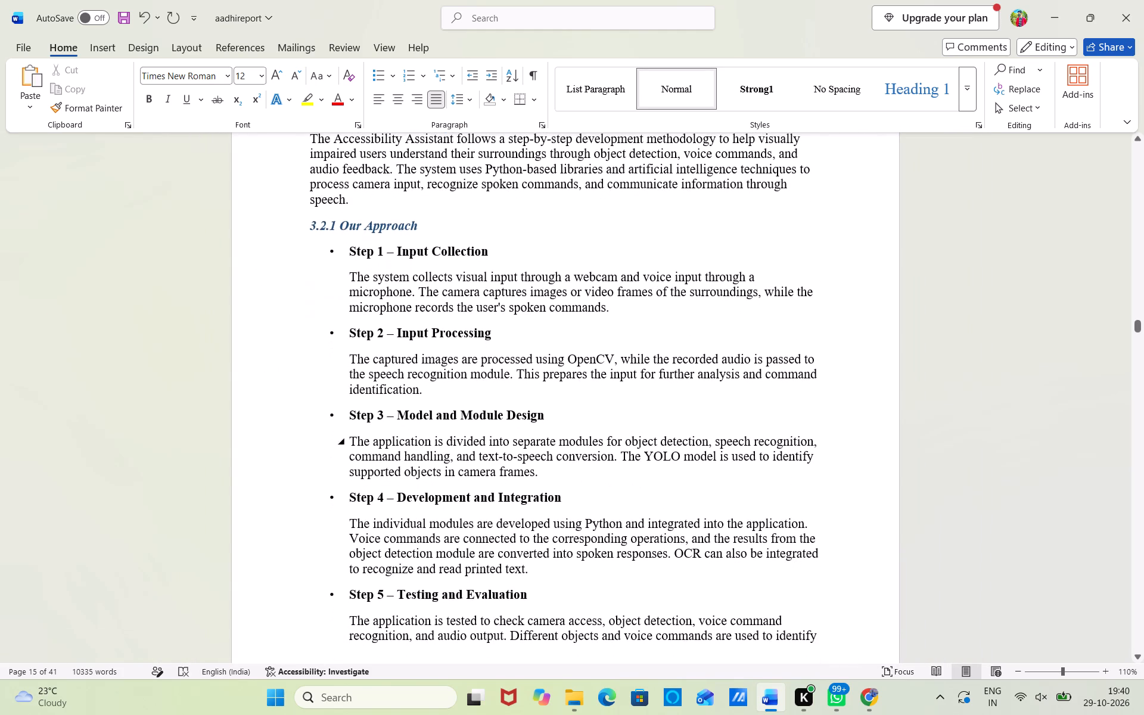
scroll(775, 362, up, 1)
ctrl+scroll(775, 362, down, 1)
ctrl+scroll(775, 362, up, 1)
scroll(776, 338, up, 1)
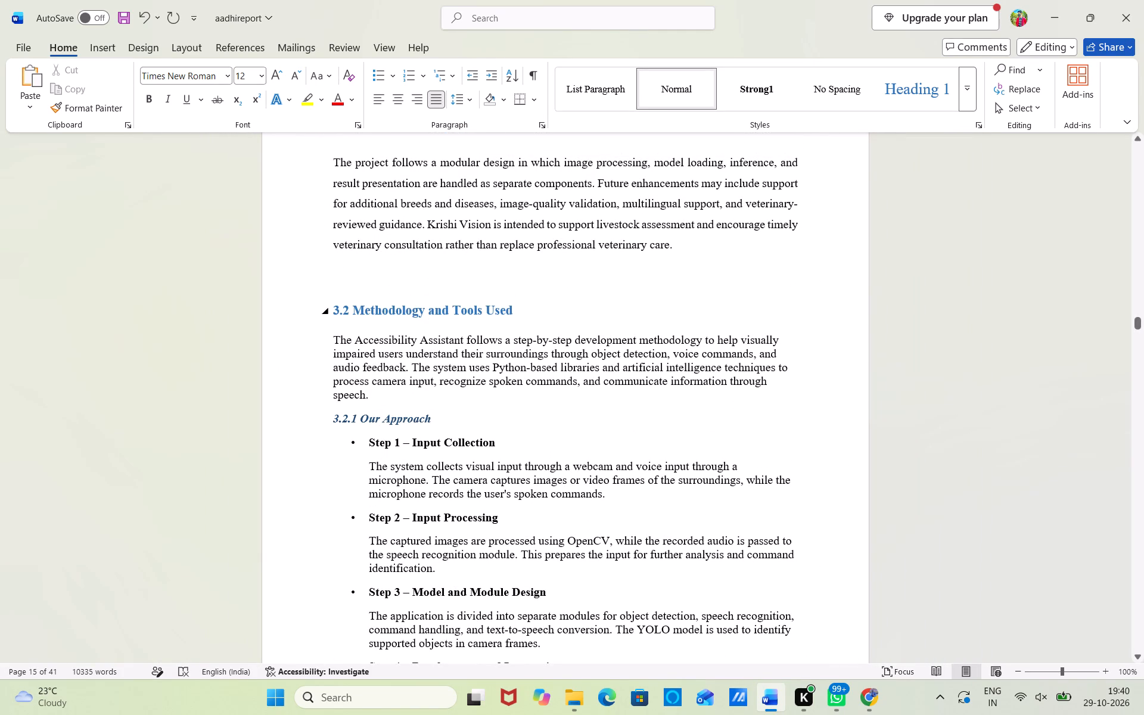
Copy the text from heading 3.2 Methodology and Tools Used through the end of the Step 6 – Execution and Results paragraph.
drag(333, 301, 740, 590)
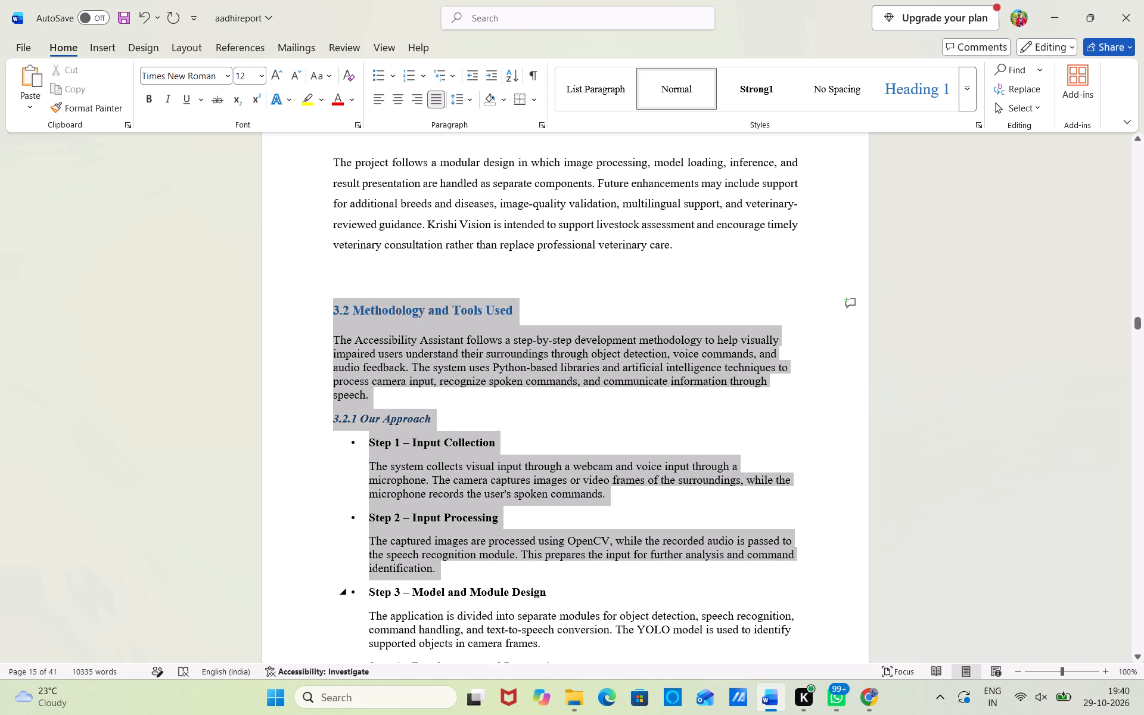
drag(740, 590, 795, 651)
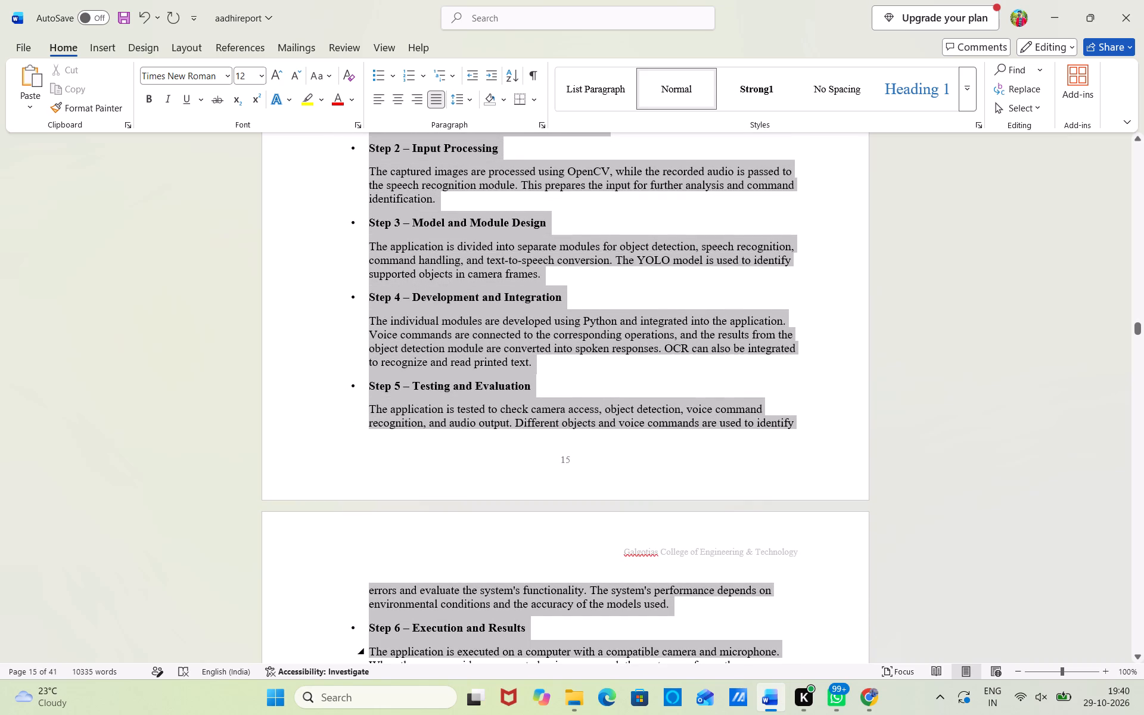
drag(795, 651, 761, 582)
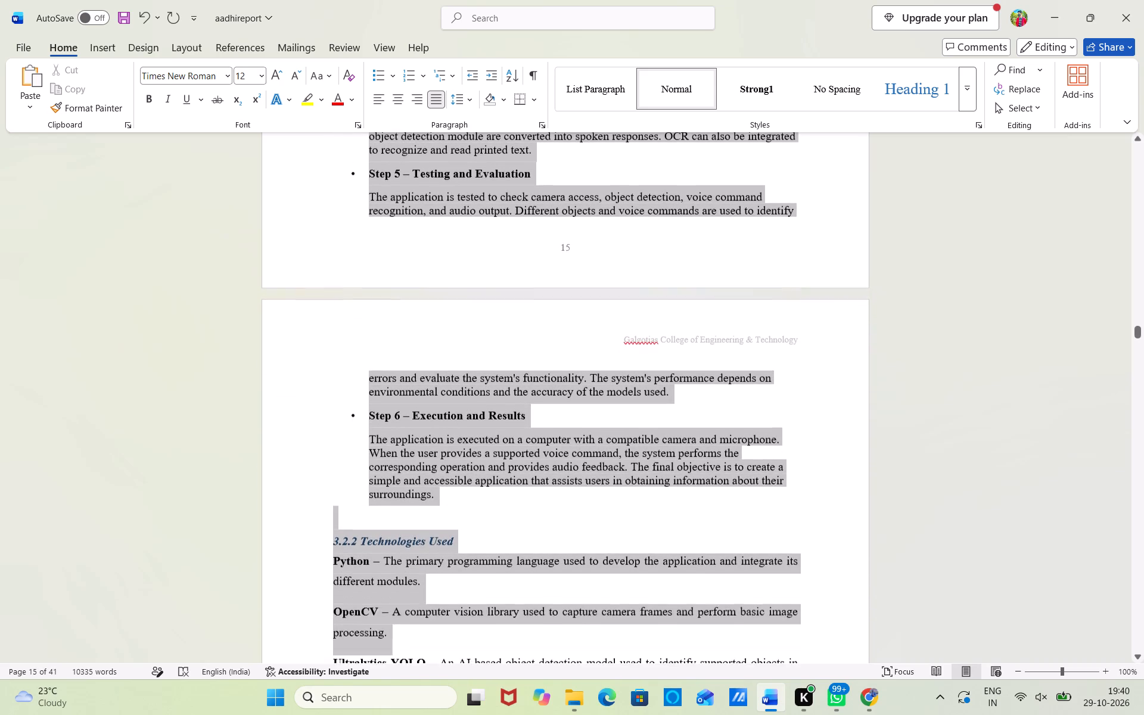
drag(761, 582, 659, 492)
key(ctrl+c)
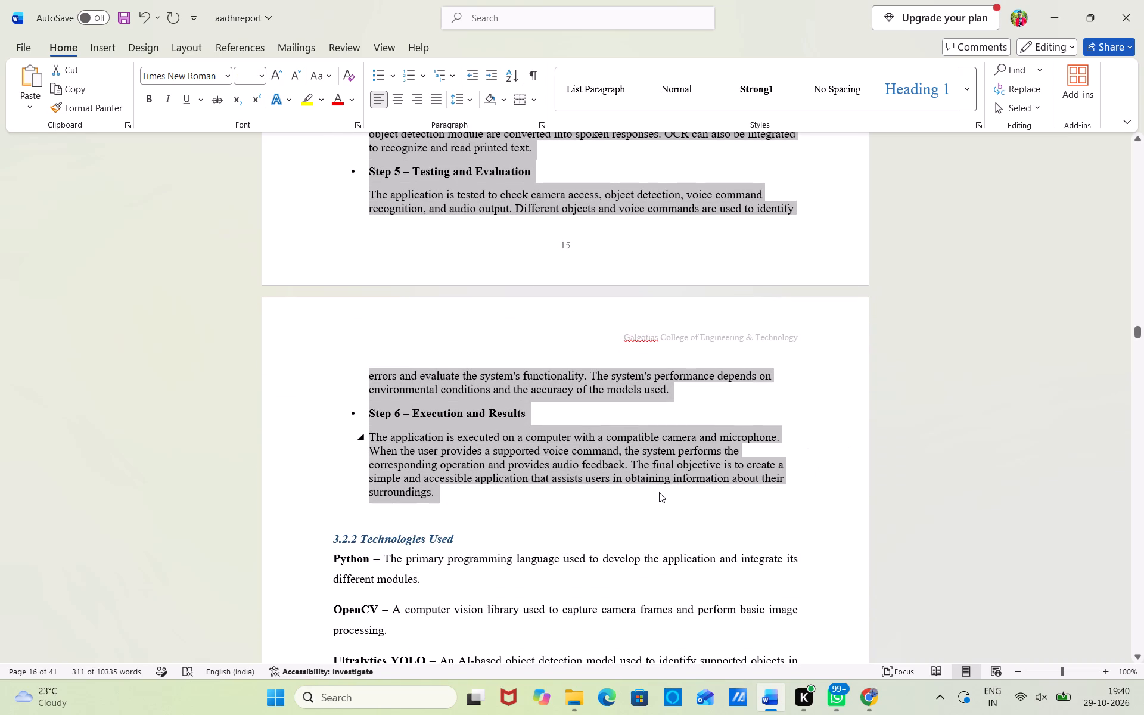
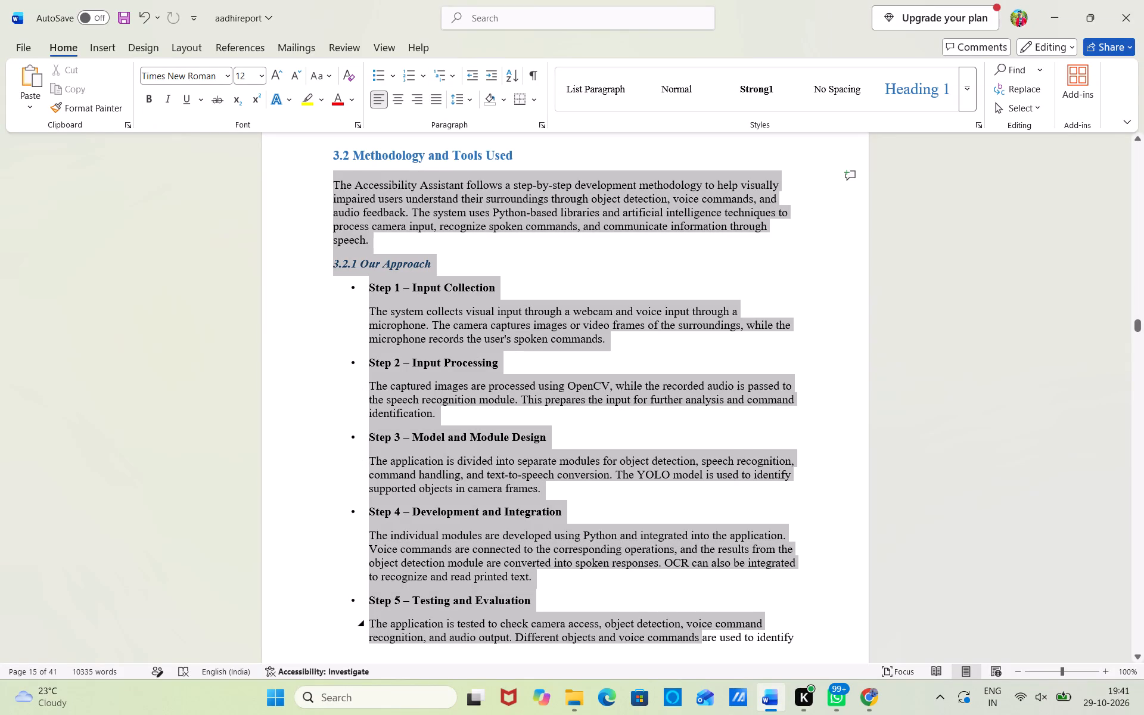
drag(663, 639, 529, 497)
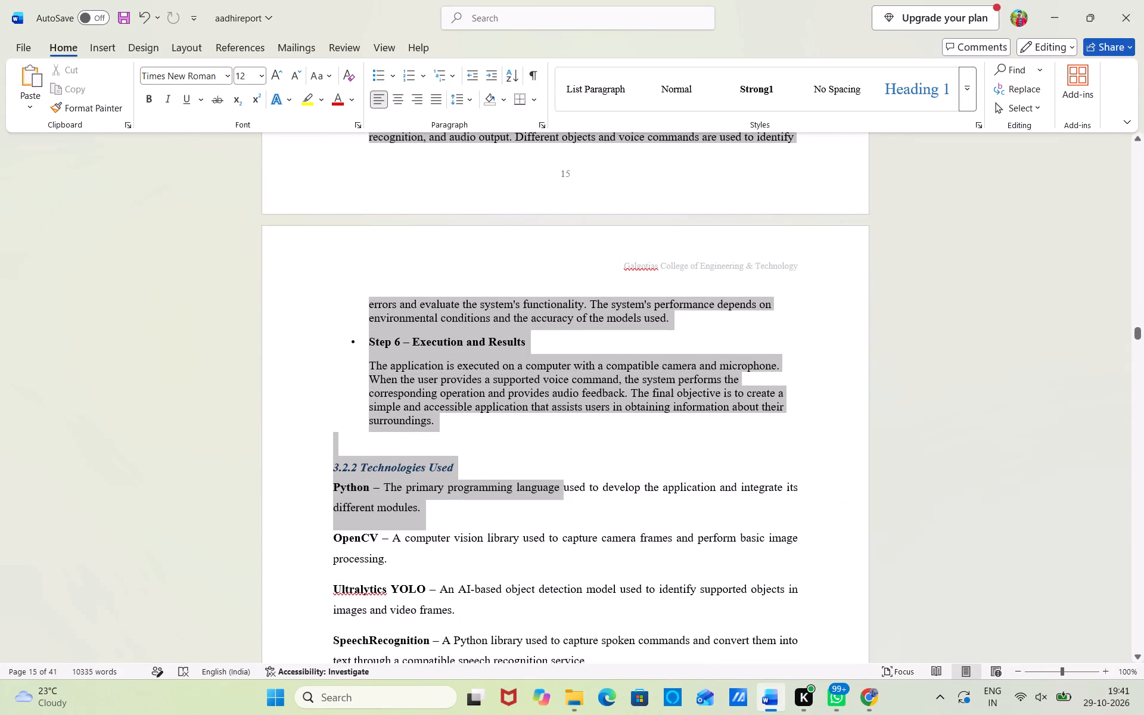
drag(529, 497, 473, 436)
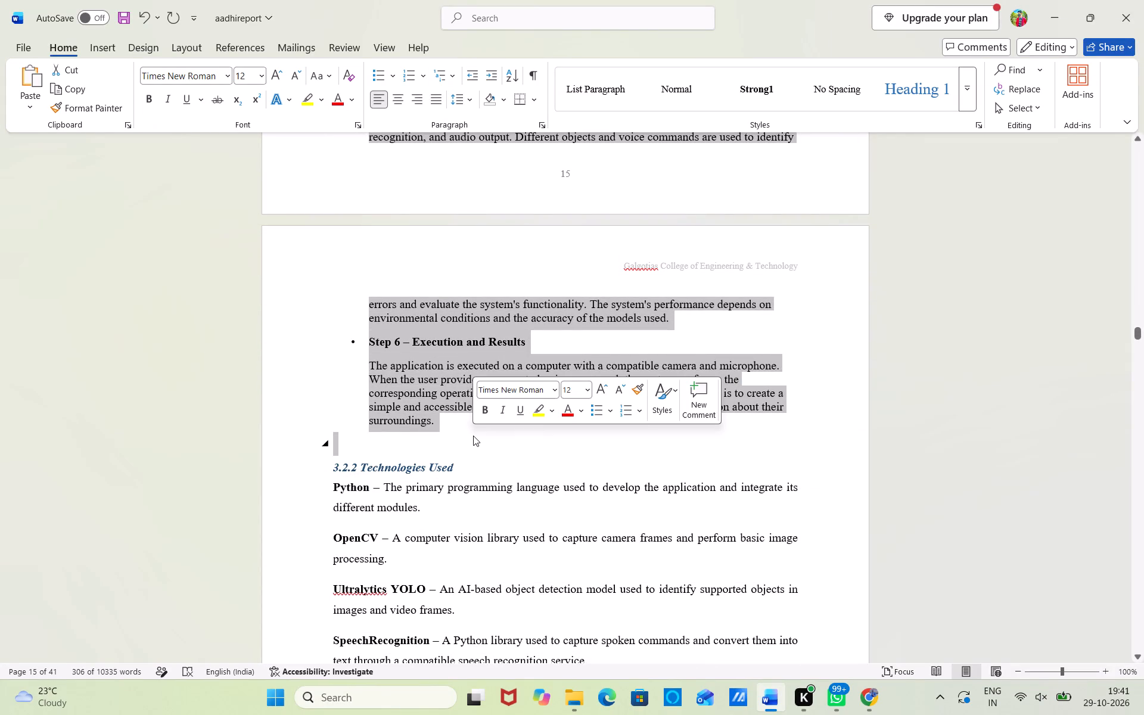
key(BackSpace)
Add an empty line below the heading 3.2 Methodology and Tools Used and apply the black text effect to it.
ctrl+scroll(472, 375, down, 1)
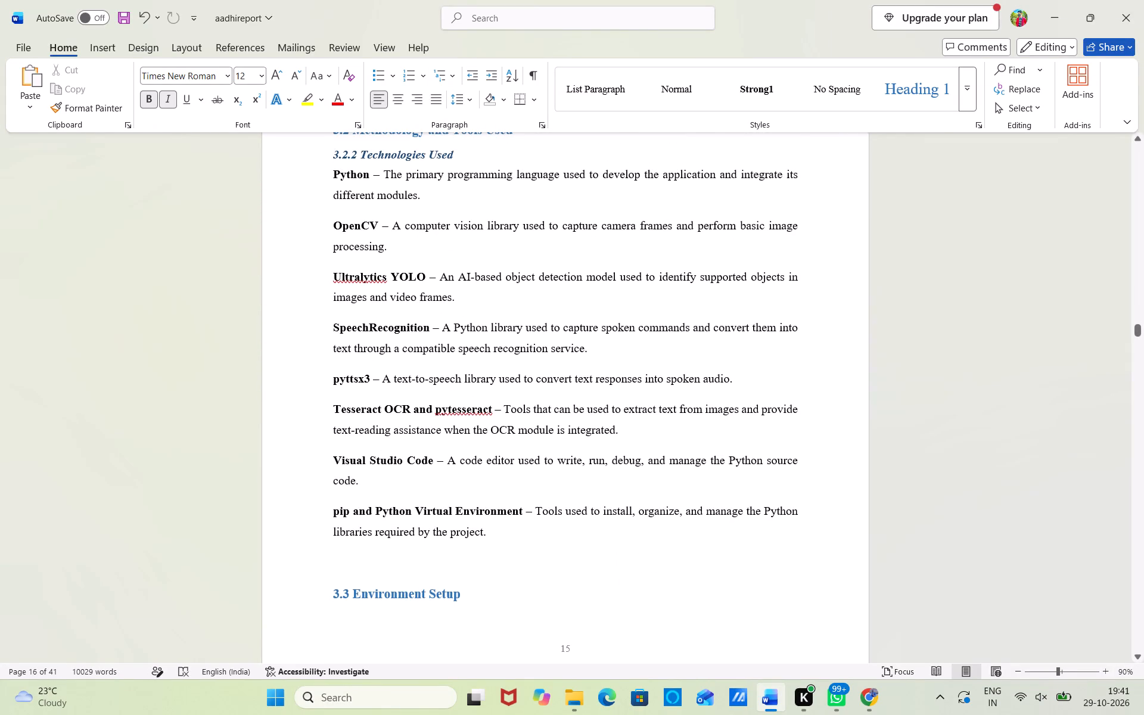
scroll(472, 375, up, 1)
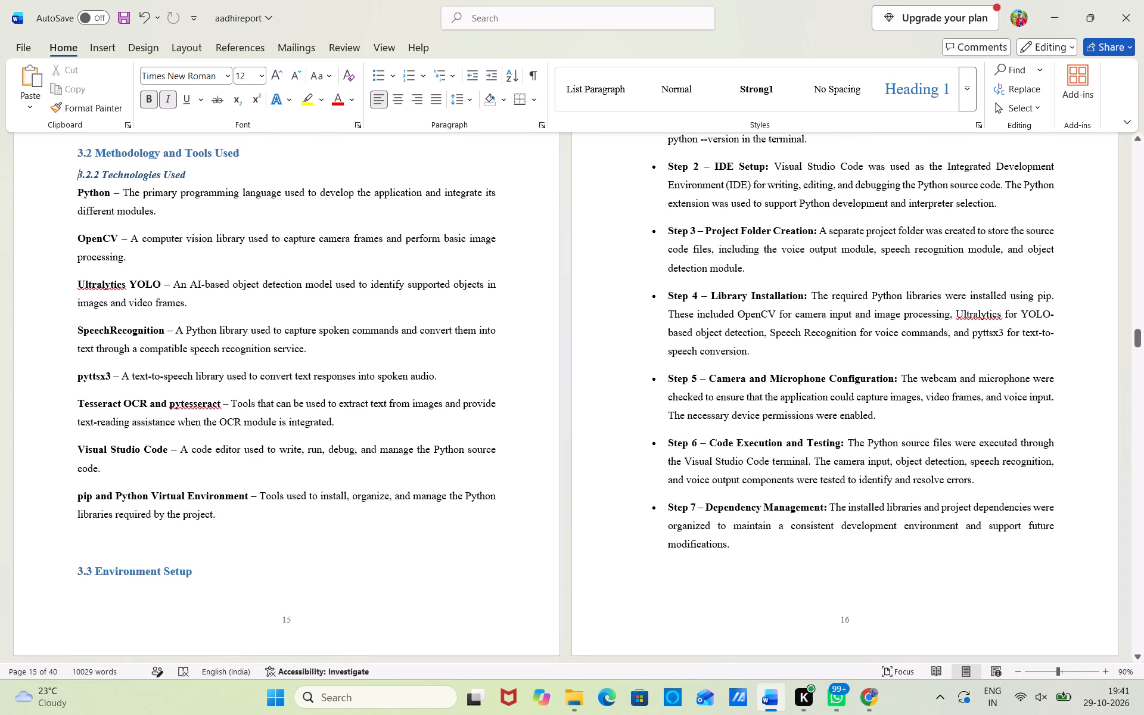
click(257, 153)
key(Return)
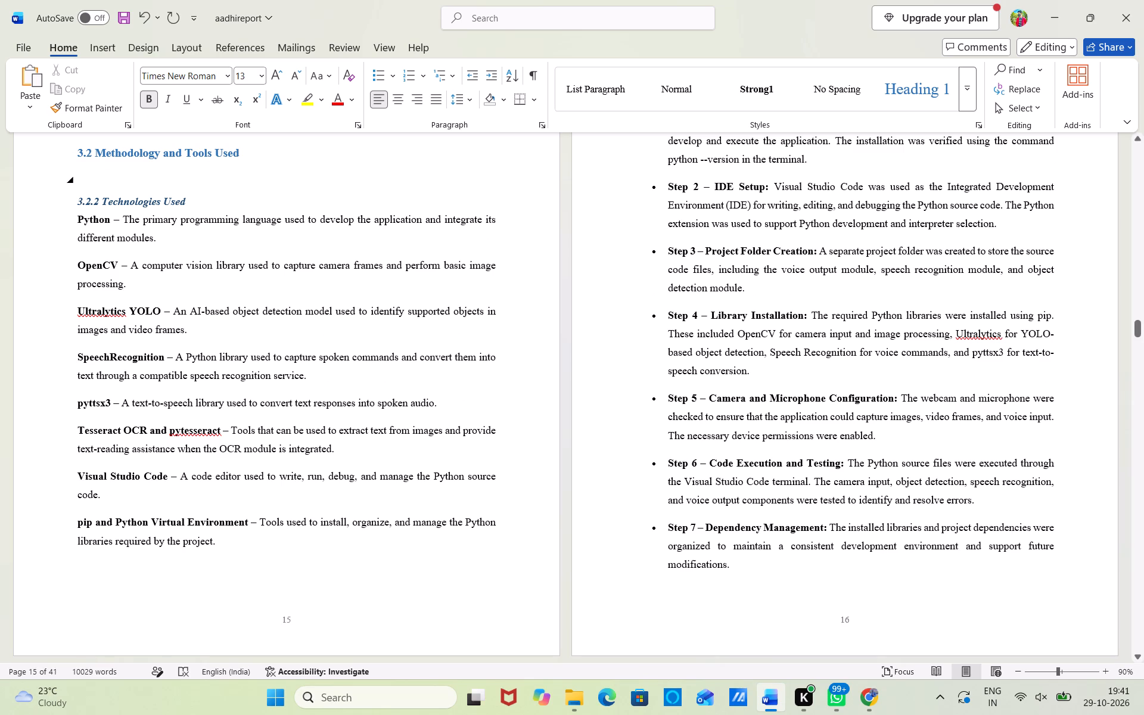
click(288, 100)
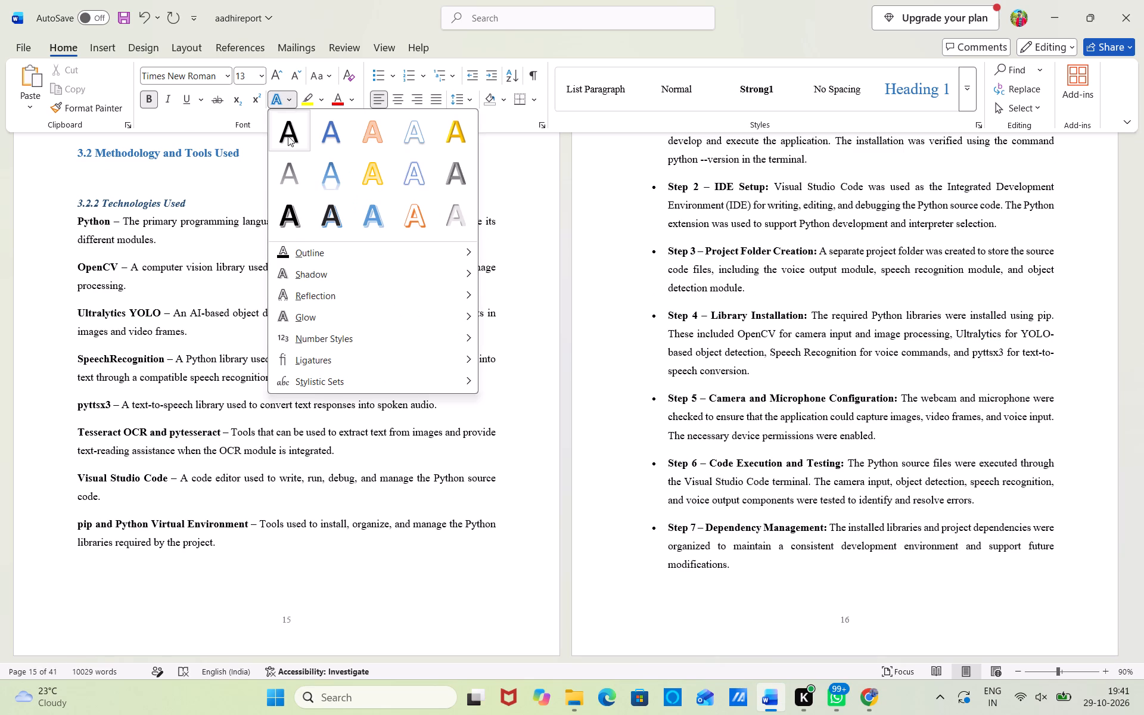
click(288, 136)
Paste the copied Krishi Vision rewrite into the empty line between headings 3.2 and 3.2.2 Technologies Used.
click(129, 225)
drag(131, 225, 161, 222)
click(97, 176)
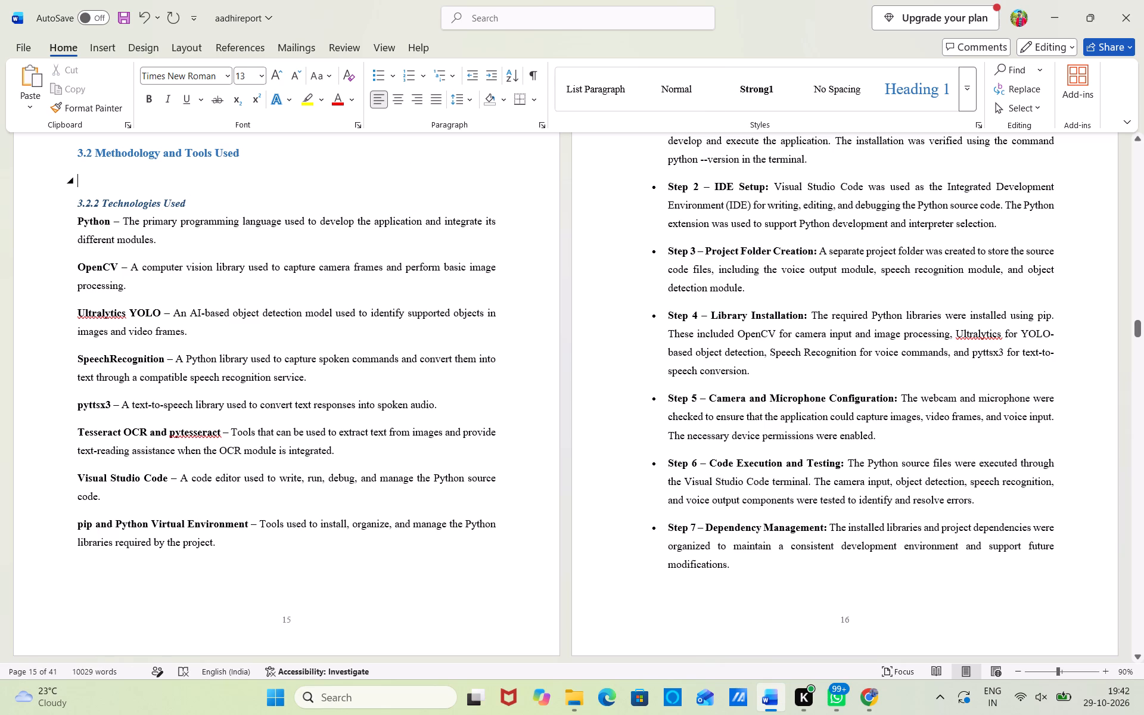
key(ctrl+v)
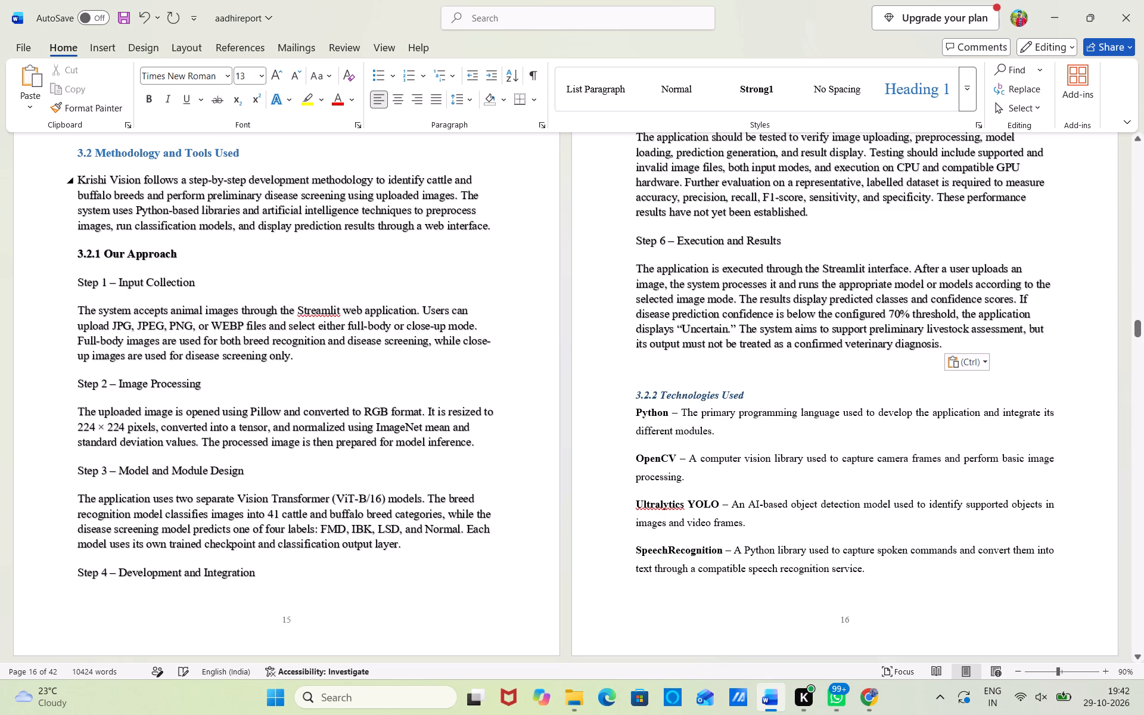
Review the pasted text of section 3.2, from its opening paragraph through Step 6, for content and formatting.
scroll(100, 178, down, 1)
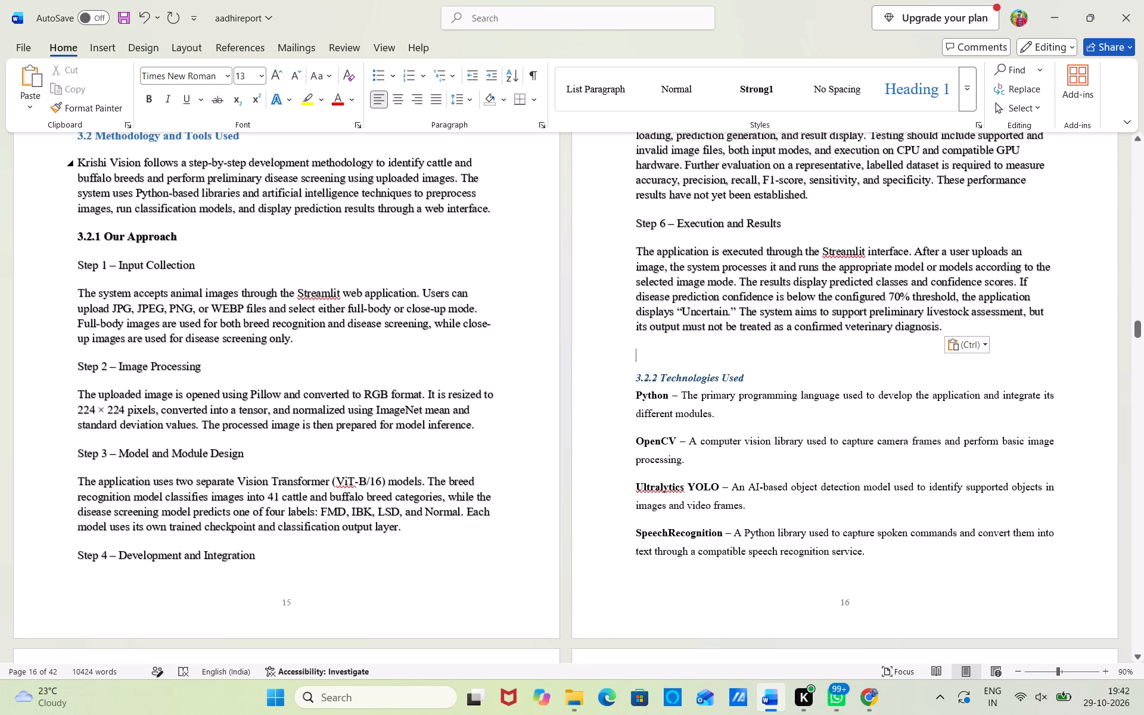
click(185, 246)
scroll(259, 332, down, 1)
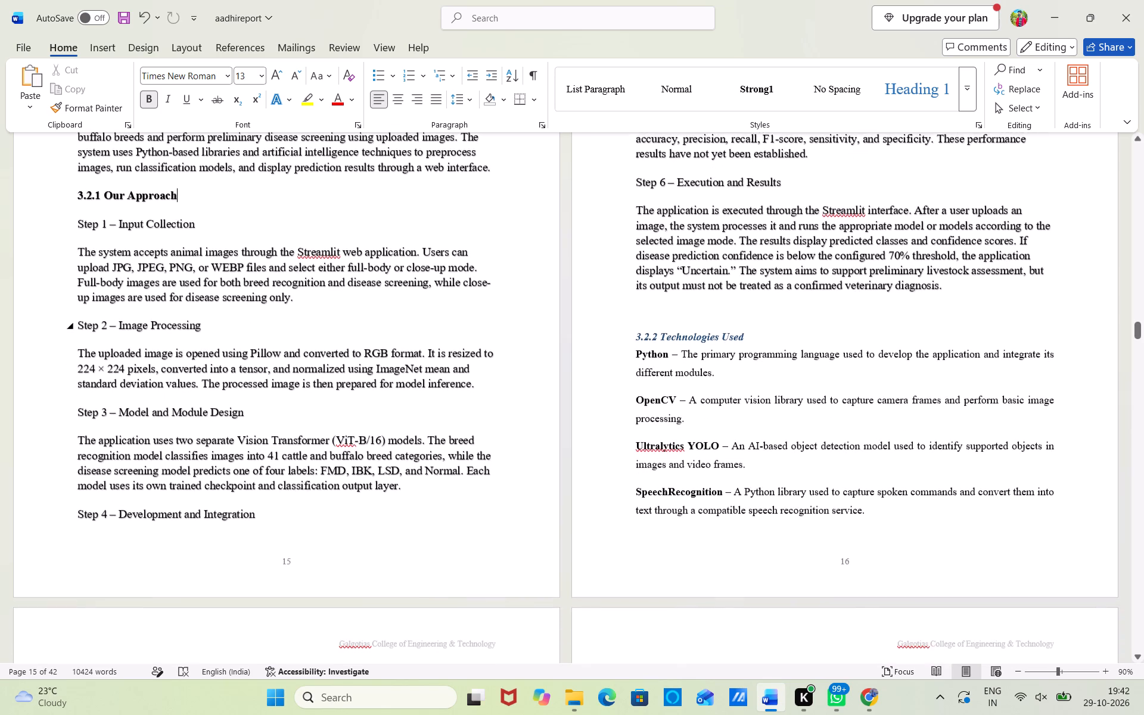
scroll(259, 332, down, 1)
ctrl+scroll(259, 332, up, 5)
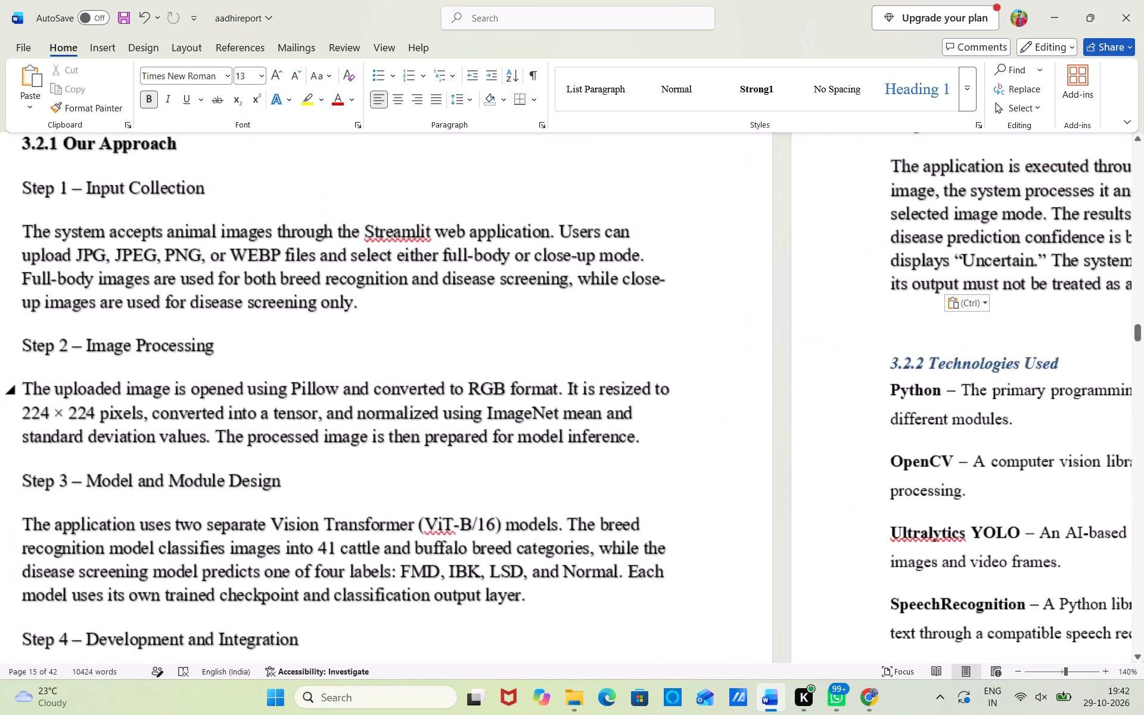
scroll(272, 305, down, 1)
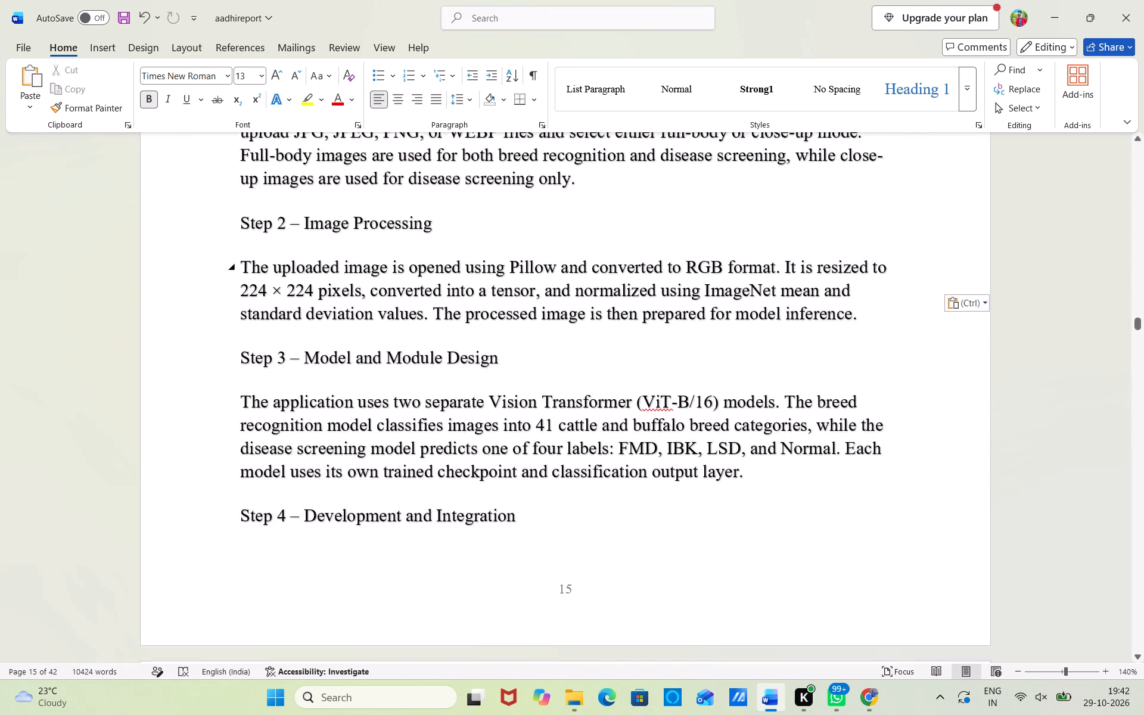
scroll(272, 305, down, 2)
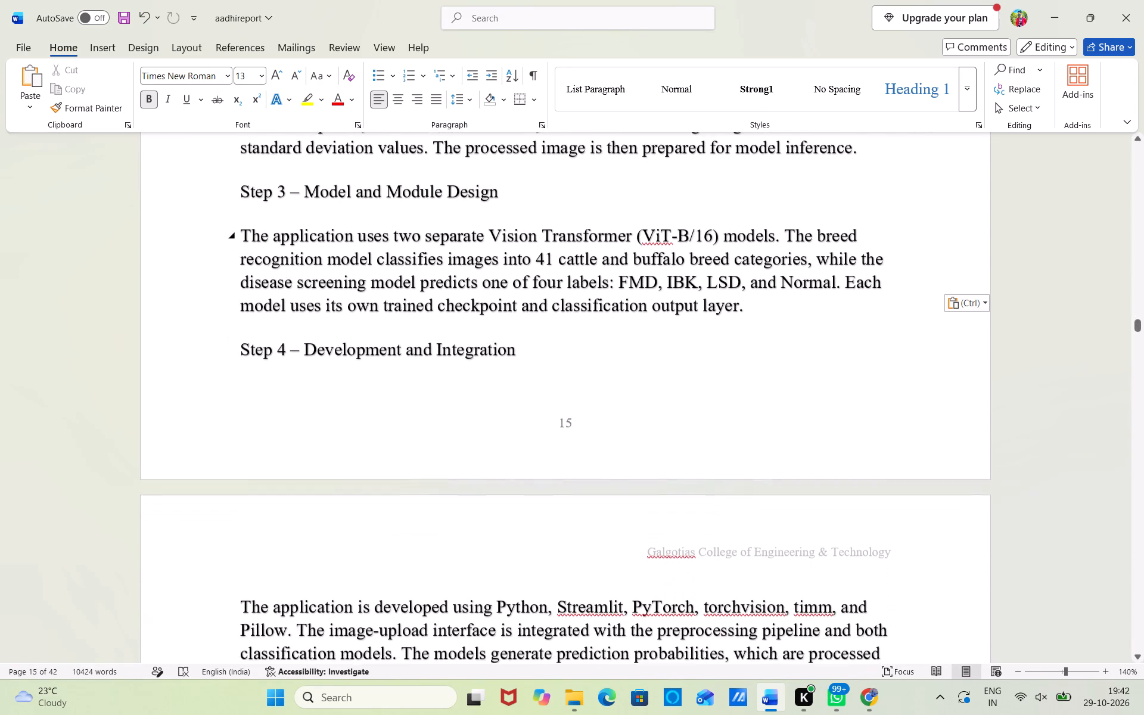
scroll(272, 305, down, 1)
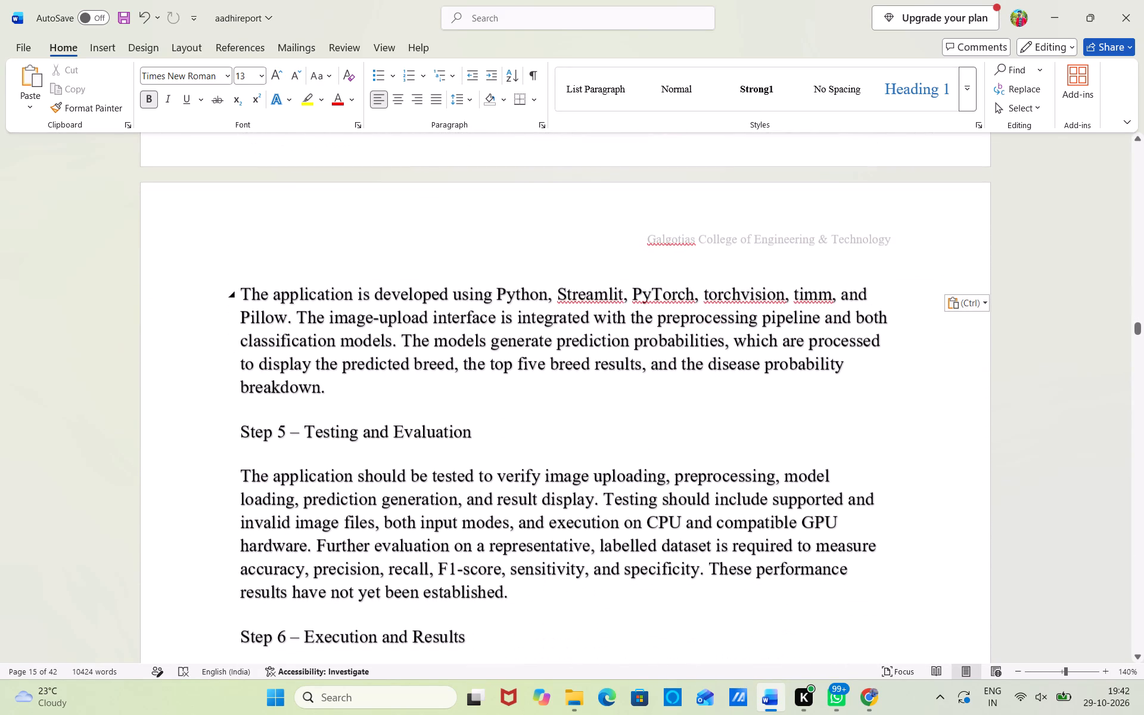
scroll(272, 305, left, 1)
scroll(272, 305, down, 2)
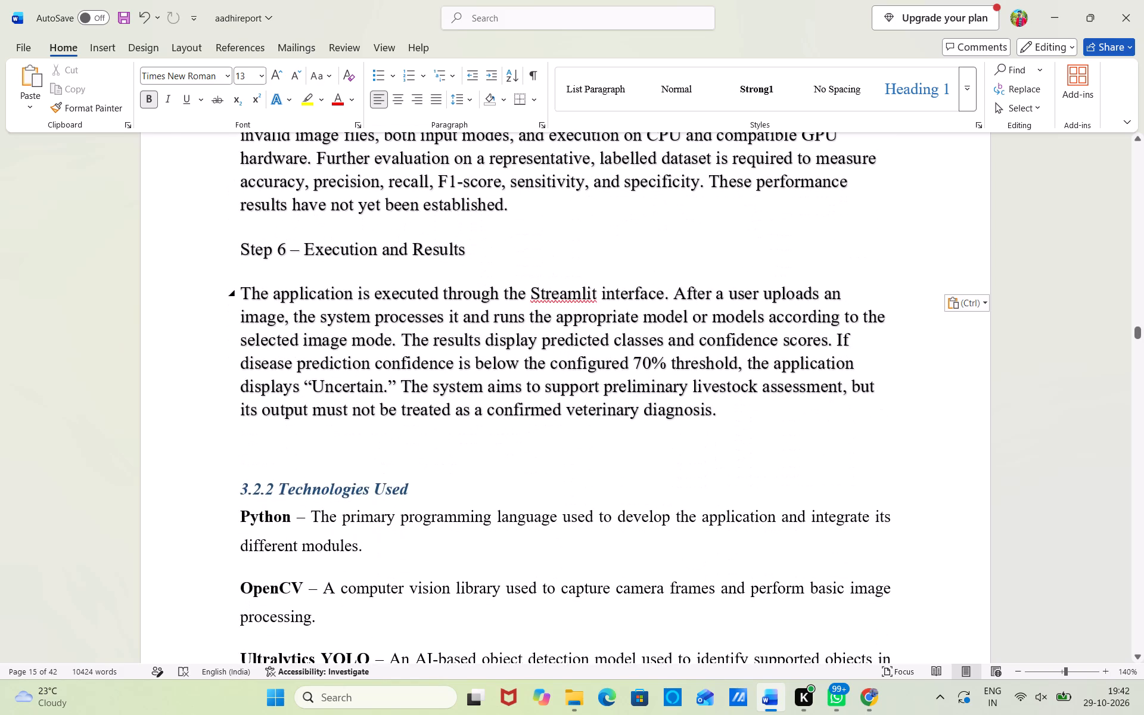
ctrl+scroll(272, 305, down, 1)
scroll(272, 305, down, 1)
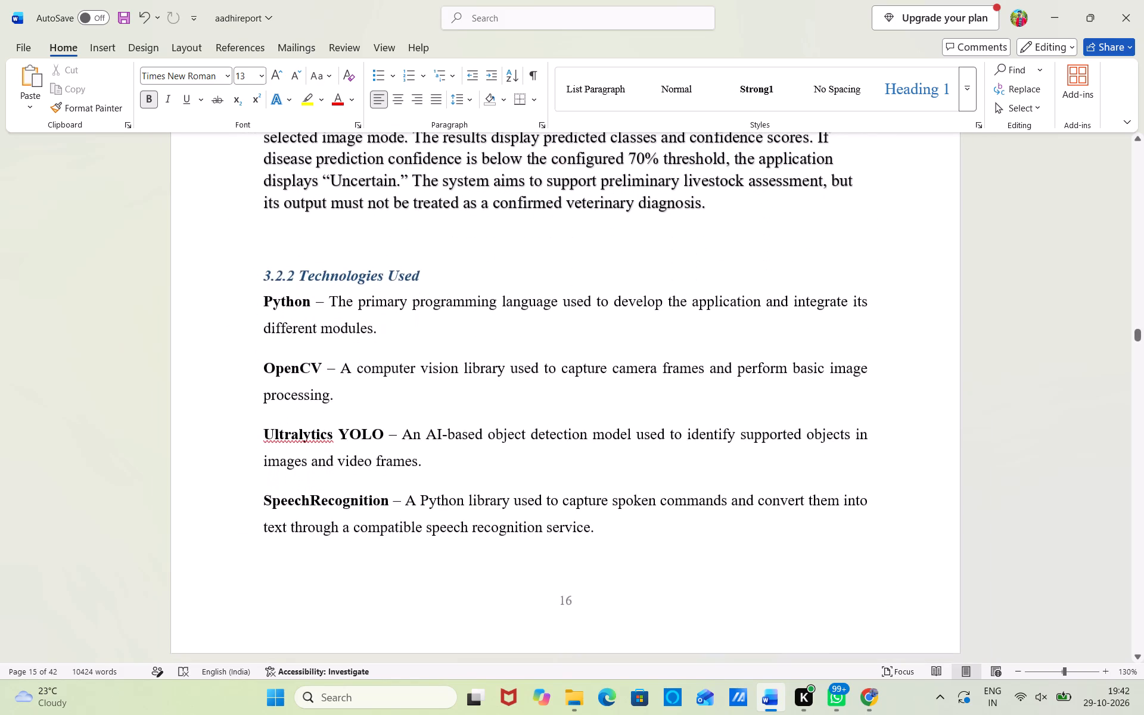
scroll(272, 305, up, 1)
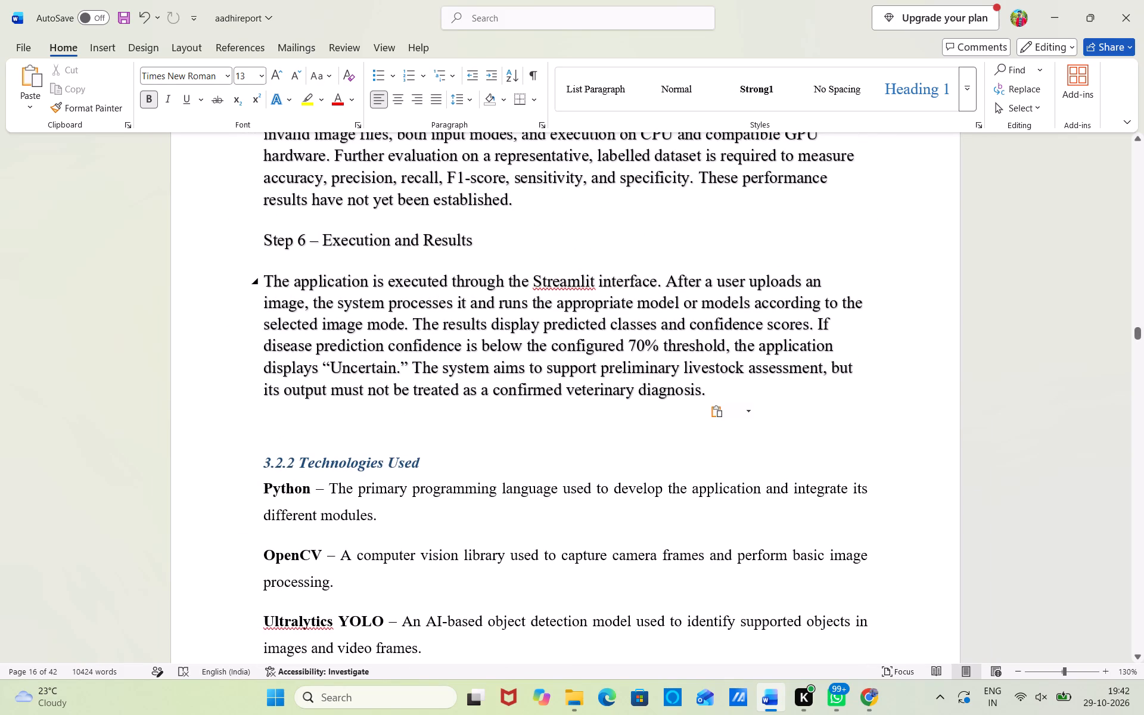
scroll(272, 305, down, 1)
scroll(272, 305, up, 1)
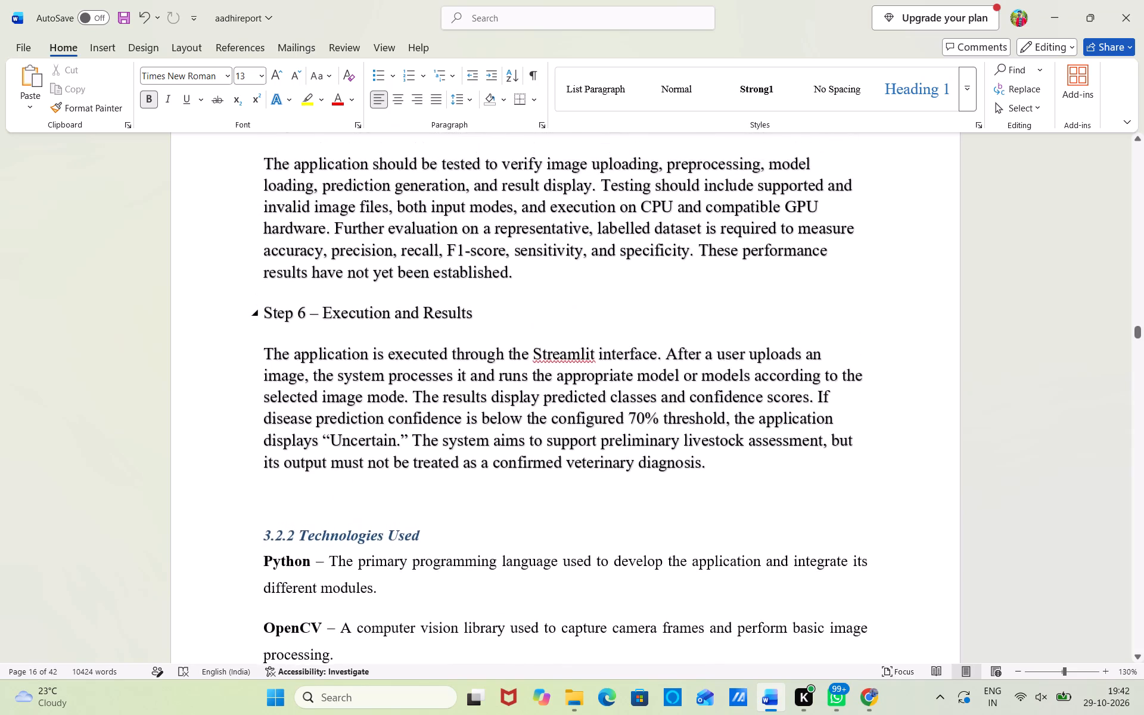
scroll(272, 305, up, 2)
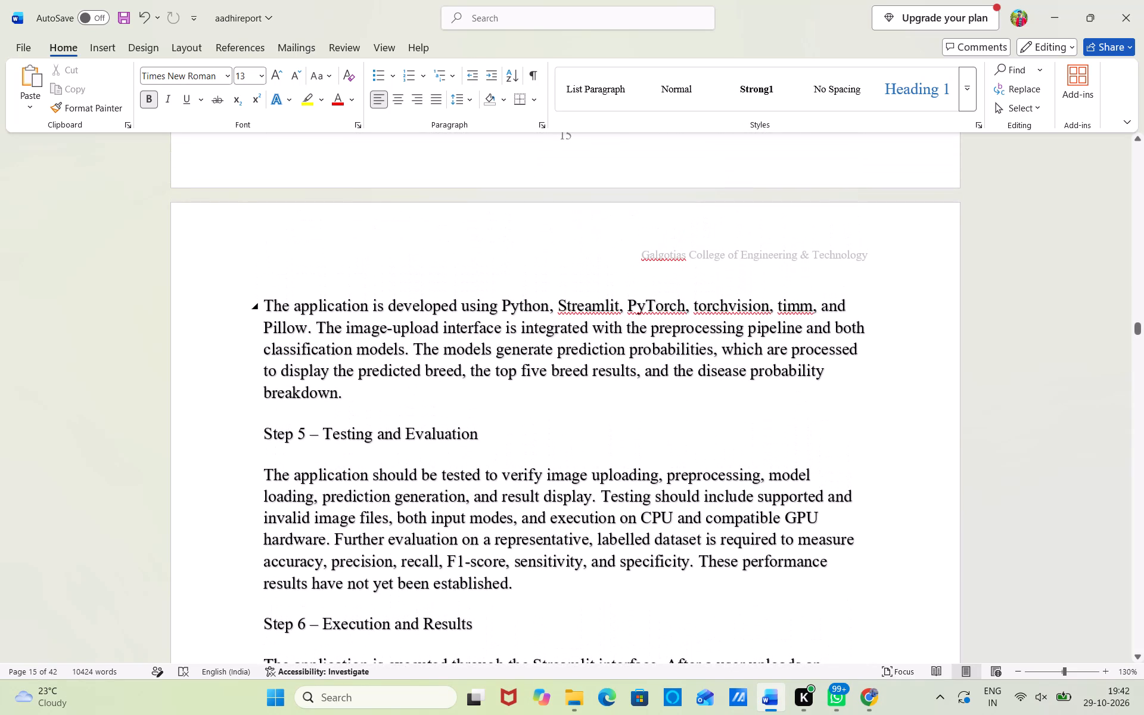
scroll(272, 305, down, 1)
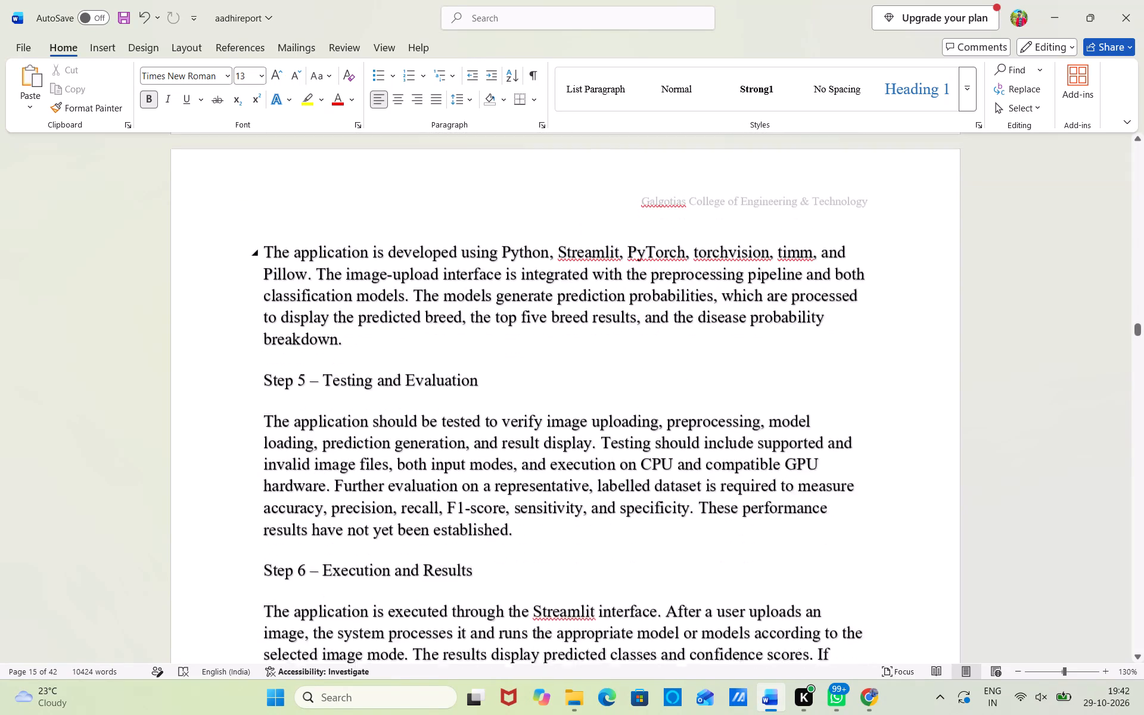
scroll(272, 305, down, 1)
scroll(272, 305, left, 1)
scroll(272, 305, up, 1)
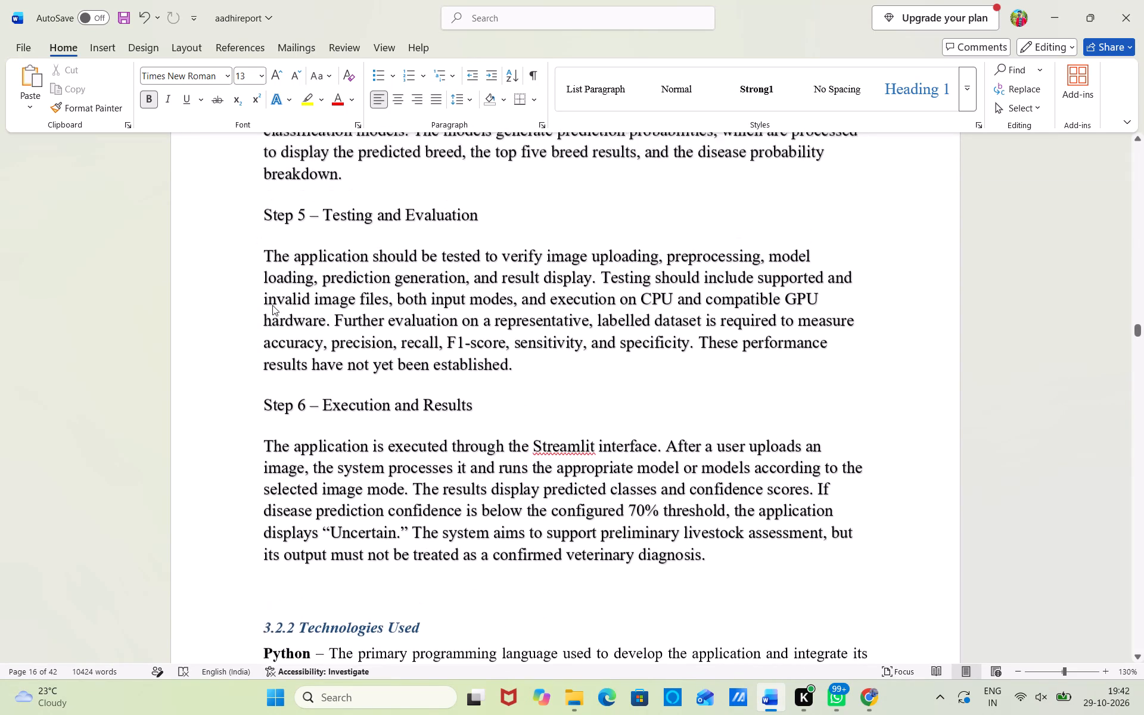
scroll(272, 305, up, 4)
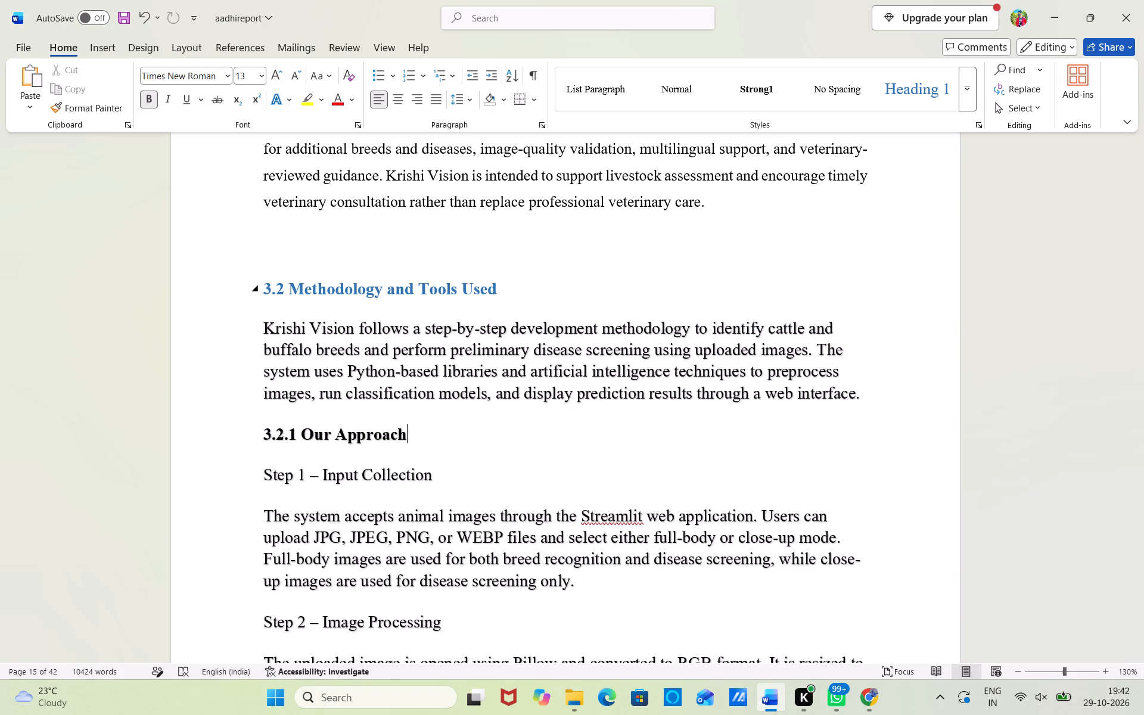
scroll(272, 305, down, 2)
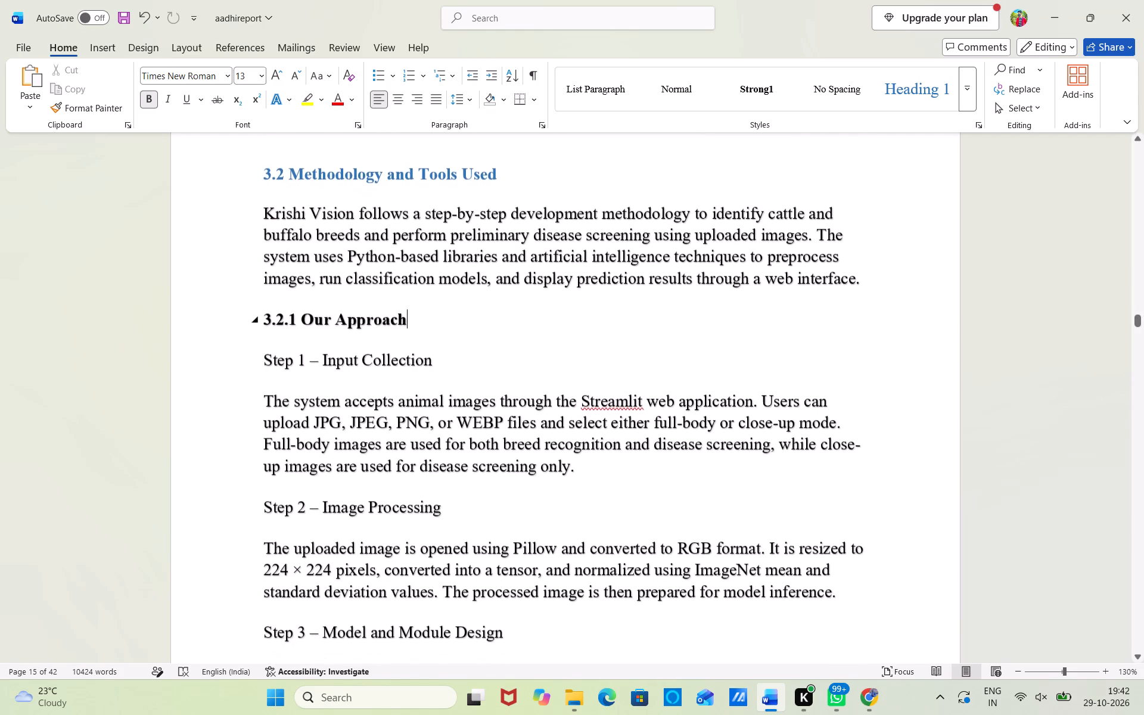
scroll(272, 305, down, 2)
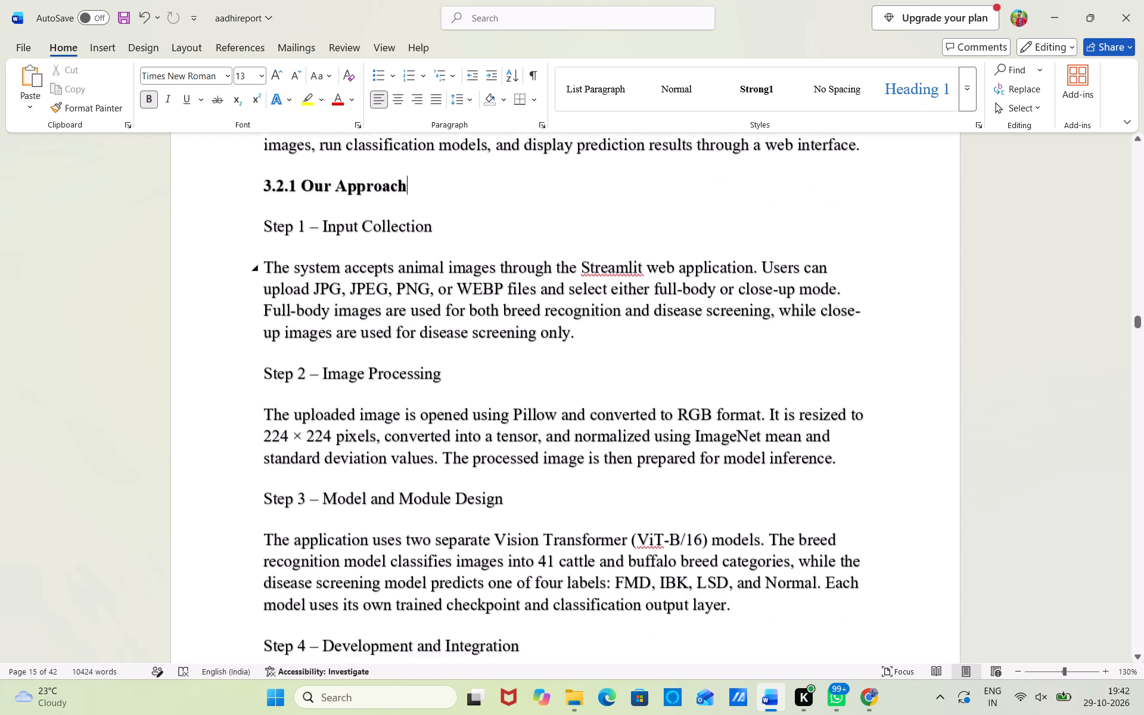
scroll(272, 305, down, 1)
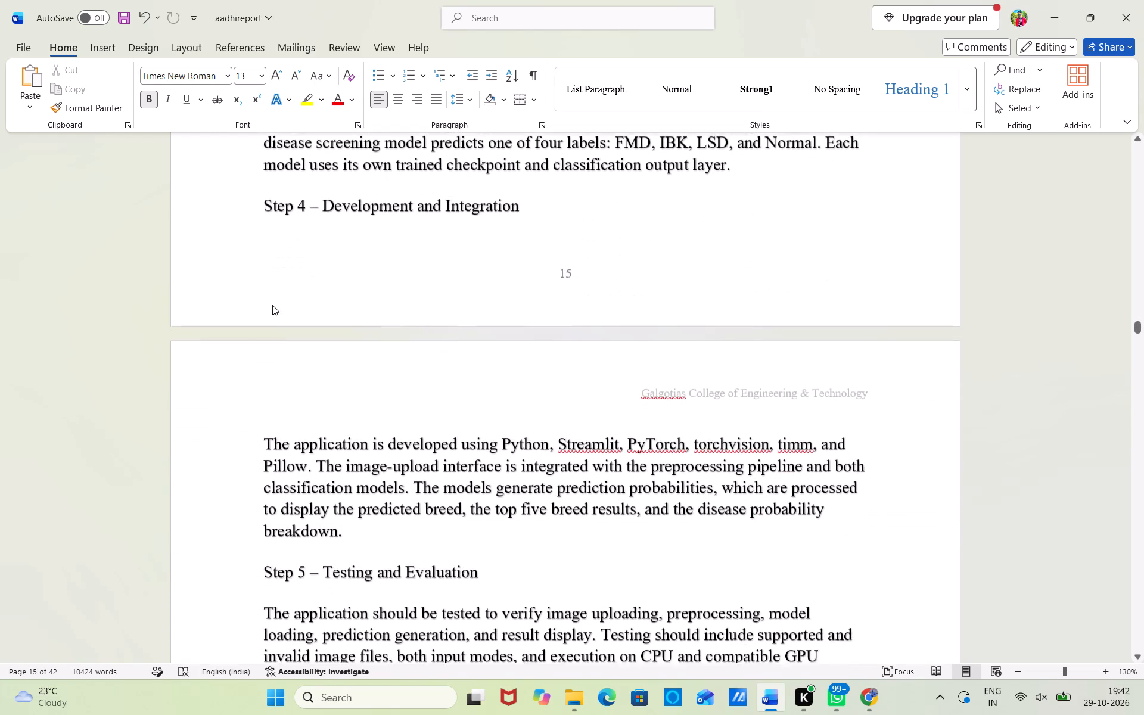
scroll(272, 305, down, 1)
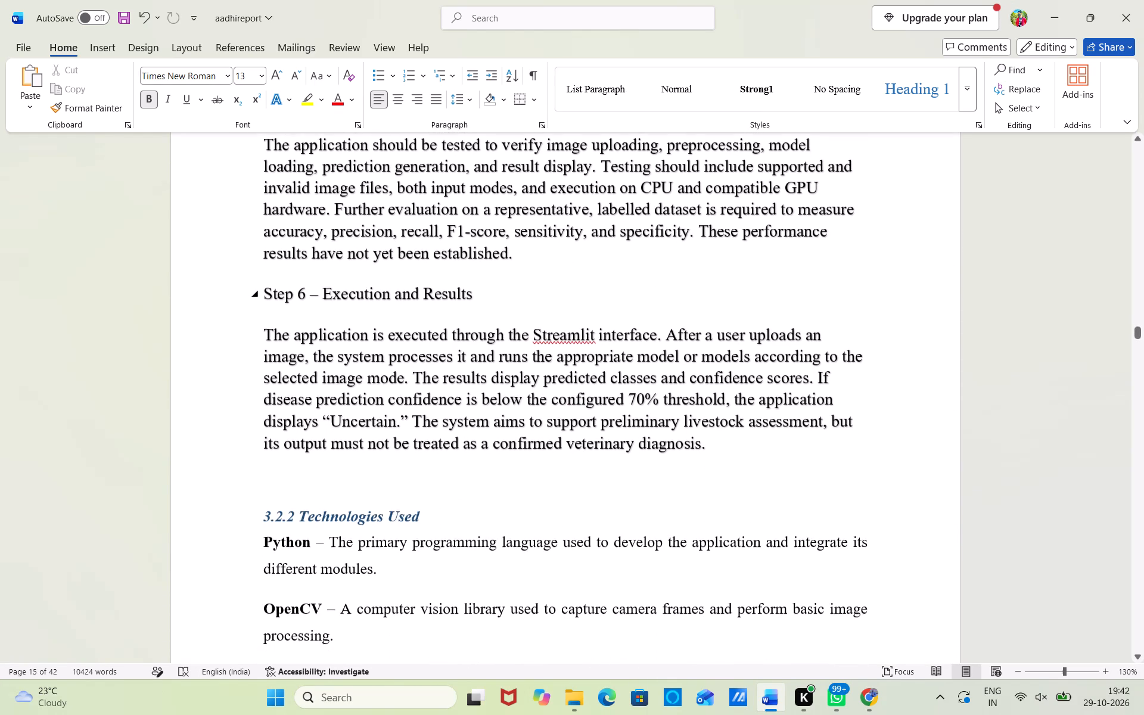
scroll(272, 305, down, 1)
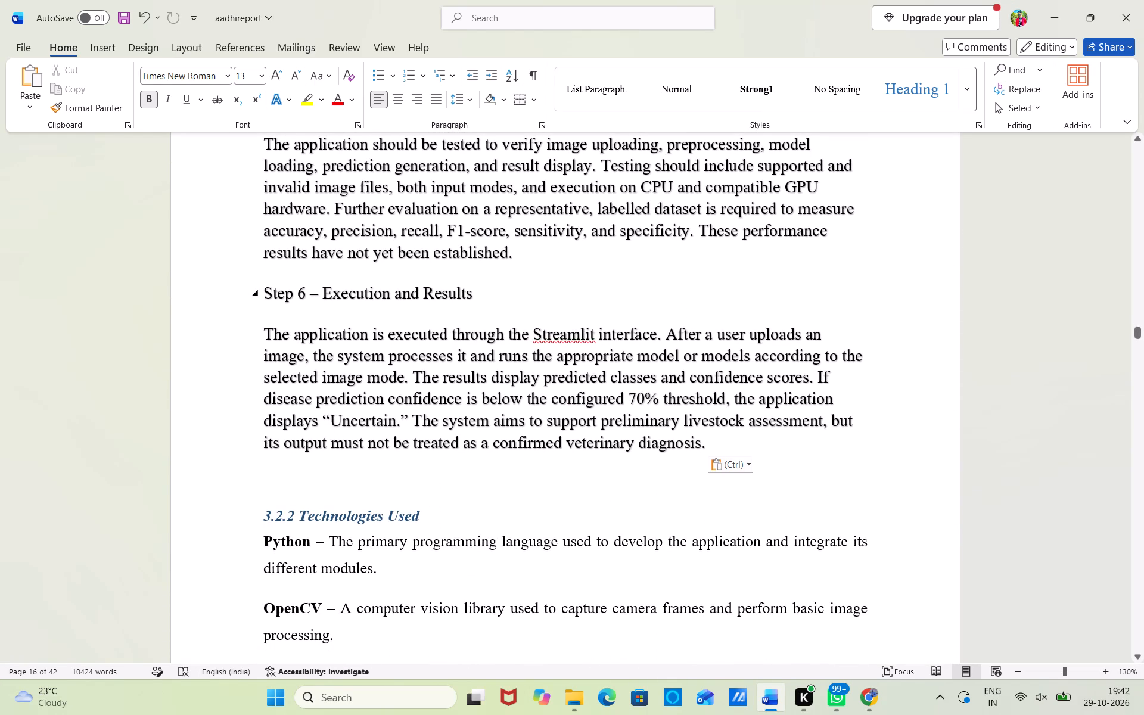
scroll(308, 282, up, 2)
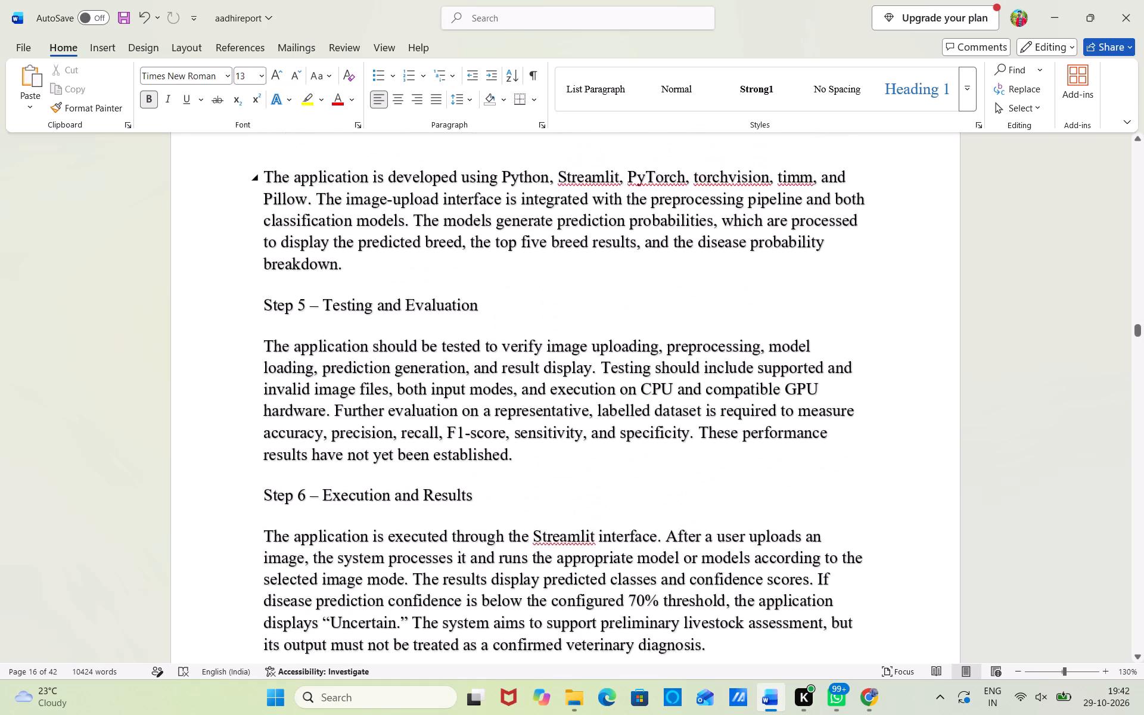
scroll(308, 282, up, 2)
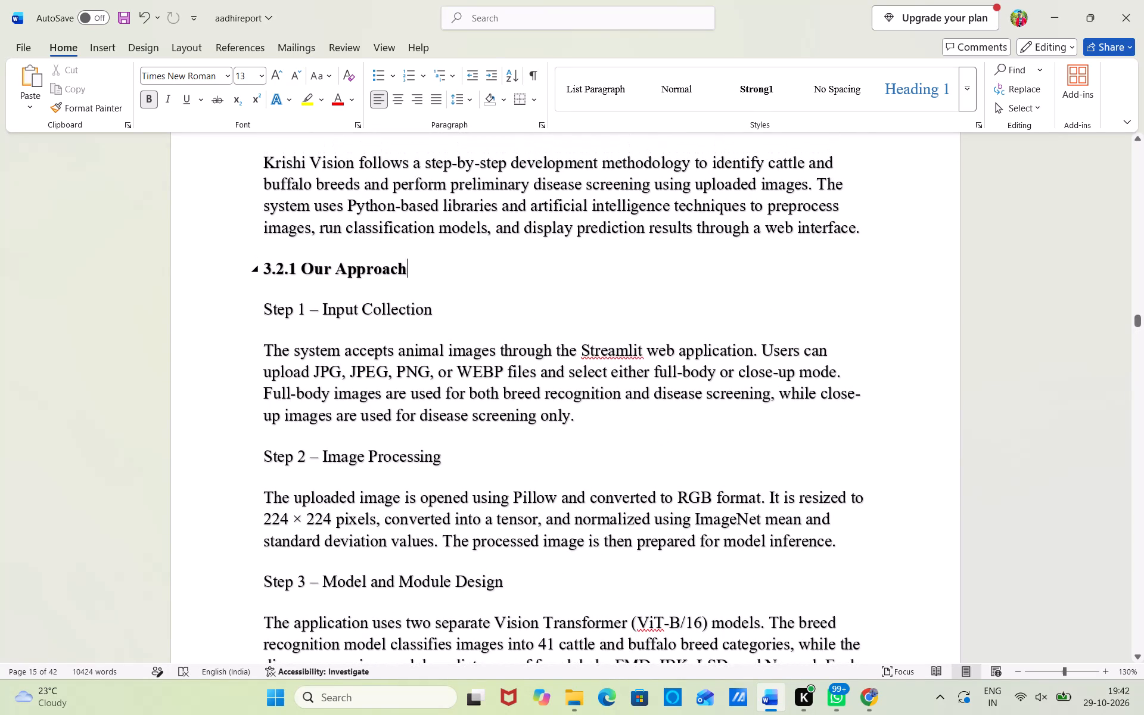
Add a space at the end of the heading 3.2.1 Our Approach.
key(space)
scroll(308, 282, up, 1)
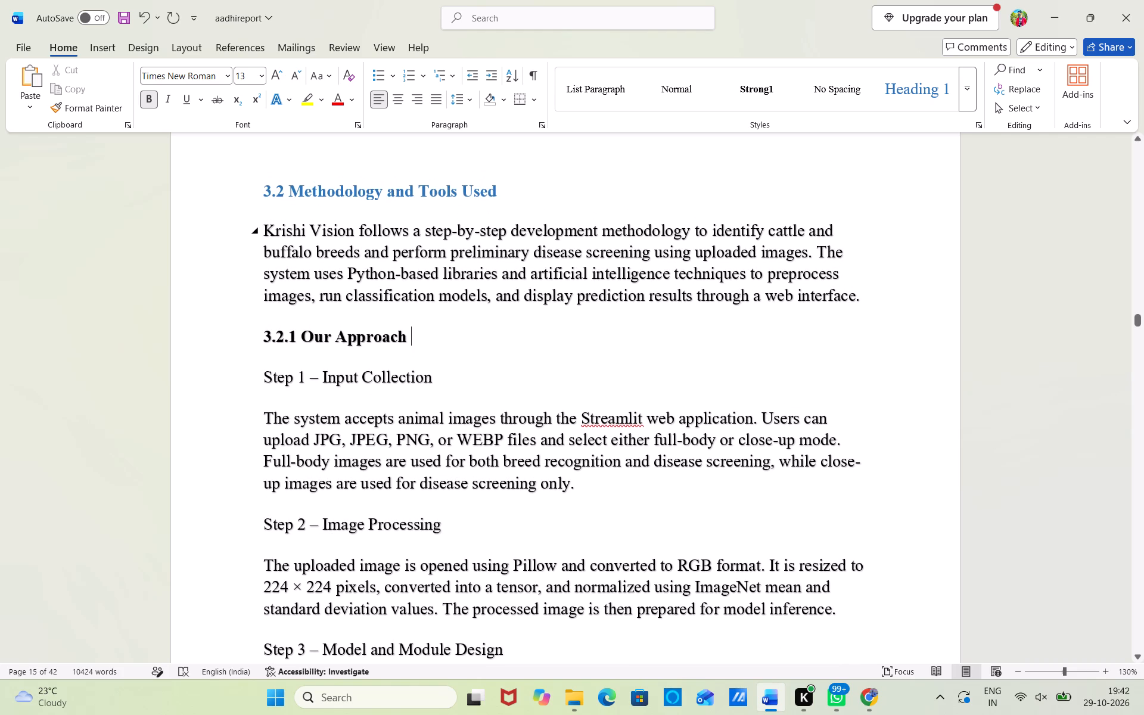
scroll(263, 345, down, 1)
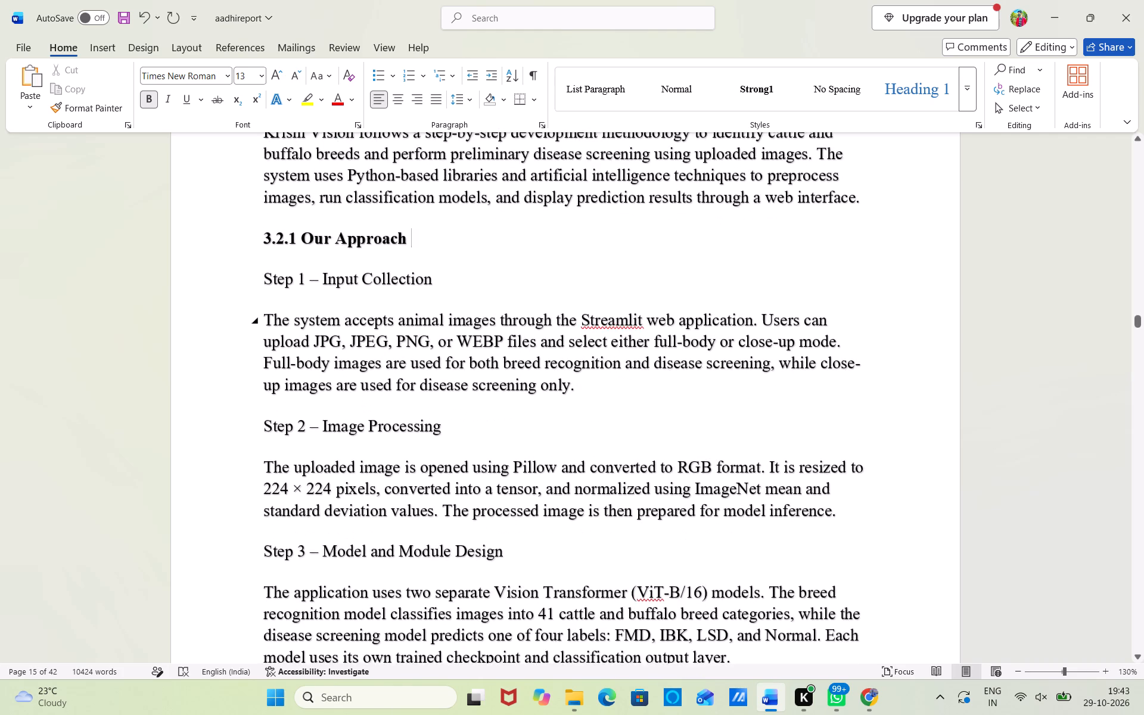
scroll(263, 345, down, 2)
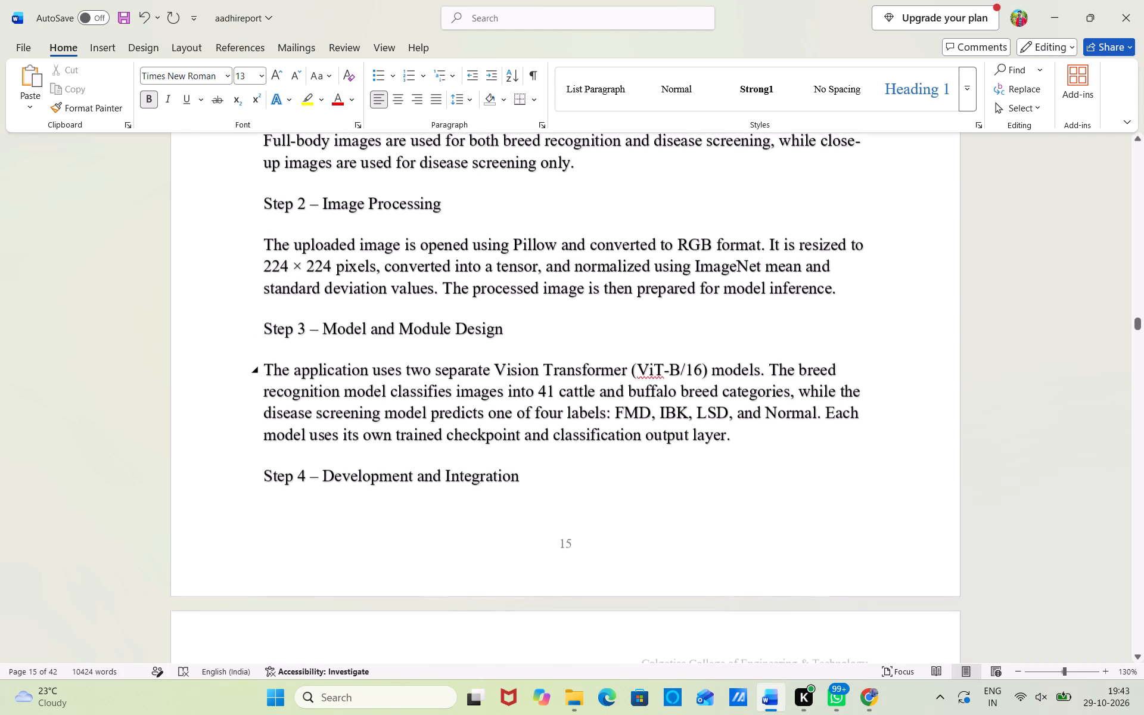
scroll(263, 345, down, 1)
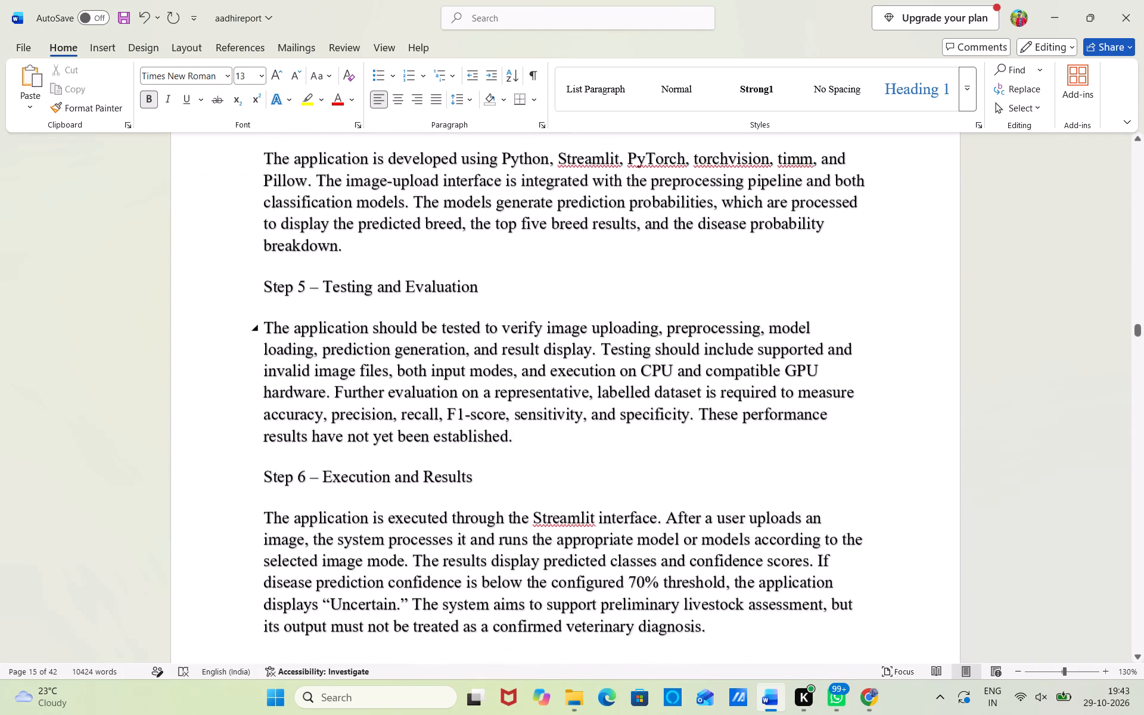
Copy section 3.2.2 Technologies Used, from its heading through the pip and Python Virtual Environment entry.
scroll(263, 345, down, 1)
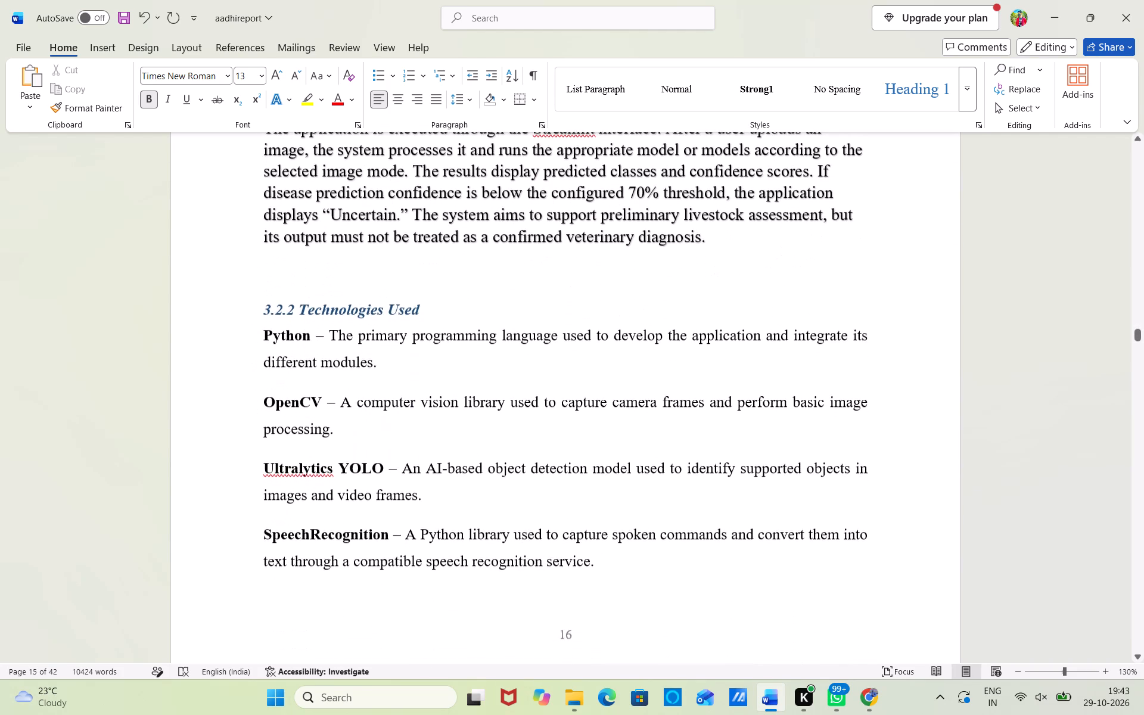
scroll(263, 345, down, 1)
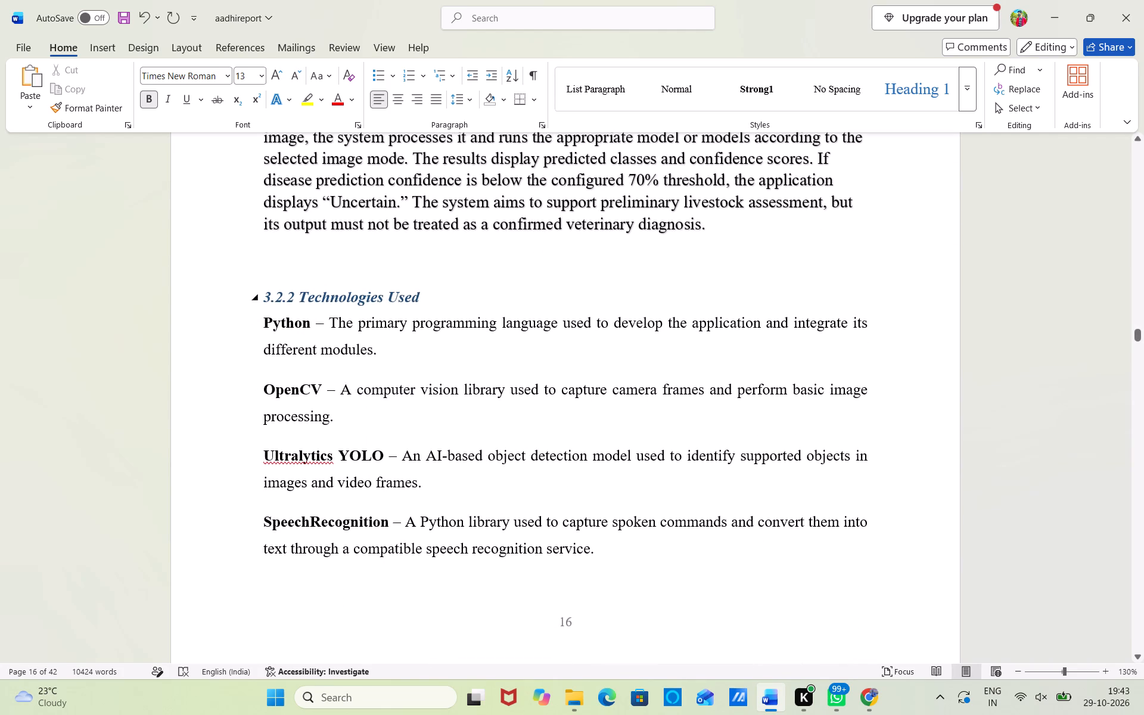
drag(266, 293, 577, 664)
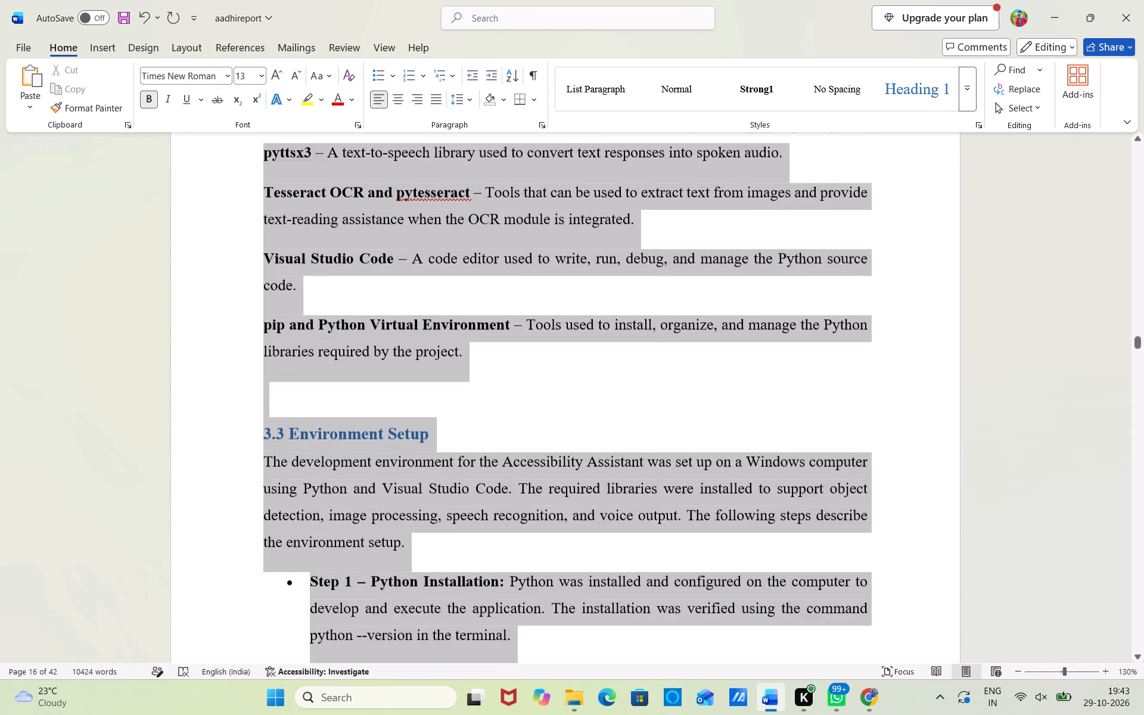
drag(577, 664, 480, 292)
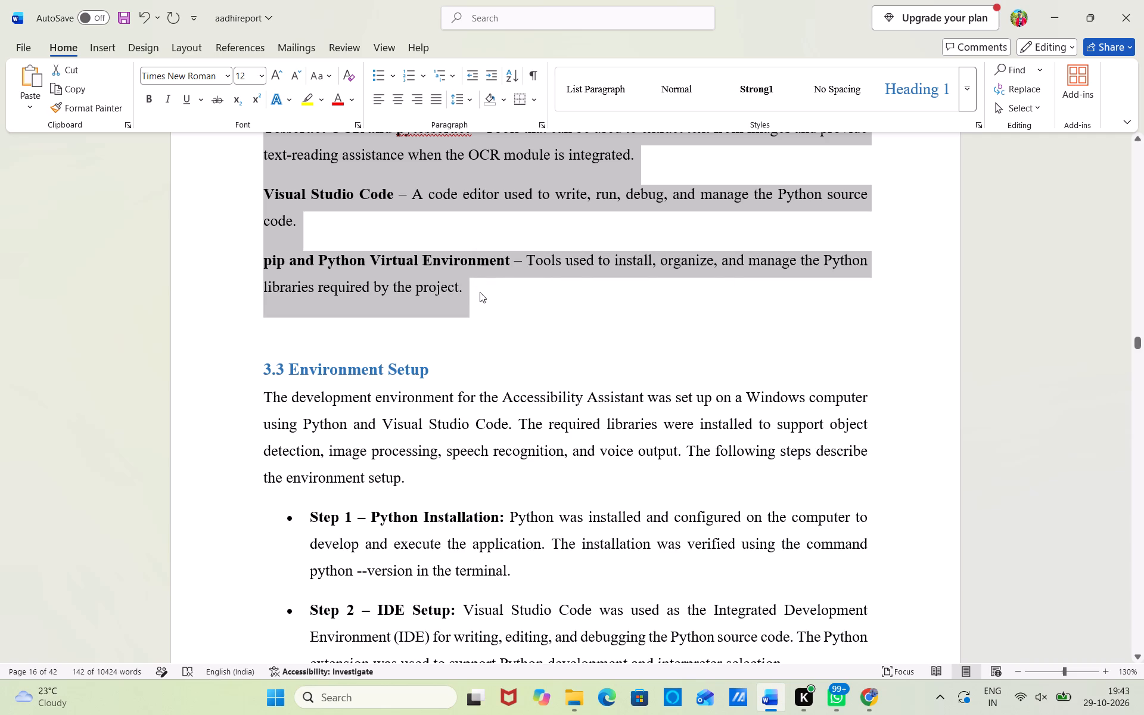
key(ctrl+c)
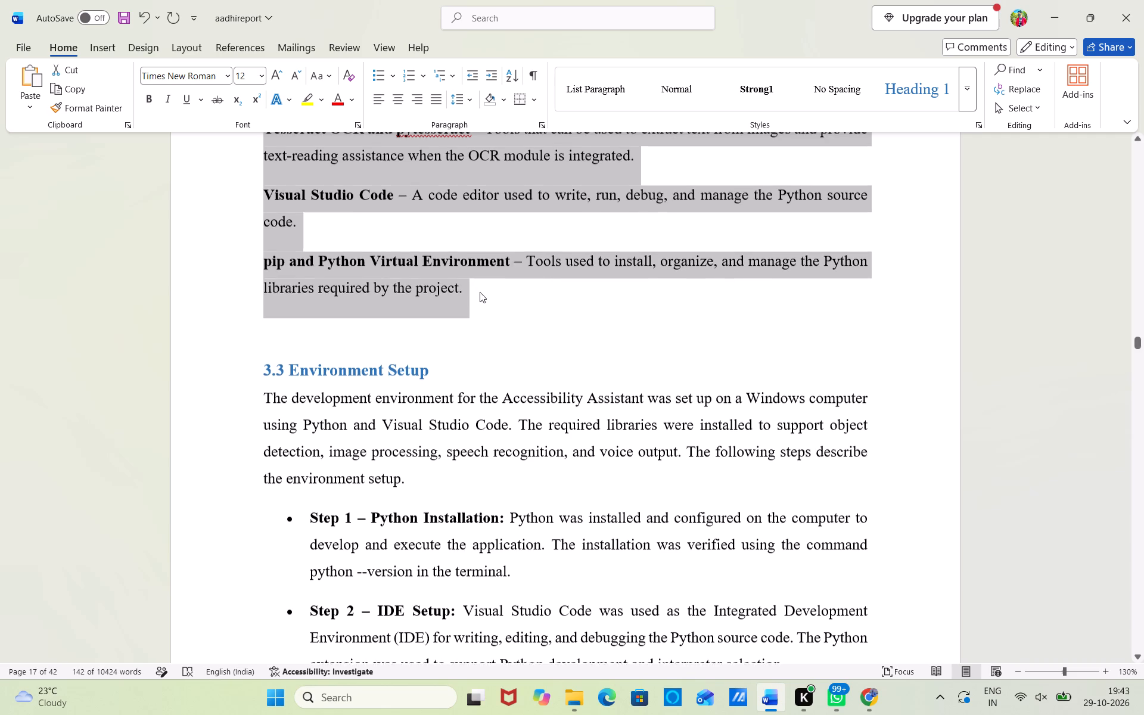
scroll(480, 292, up, 1)
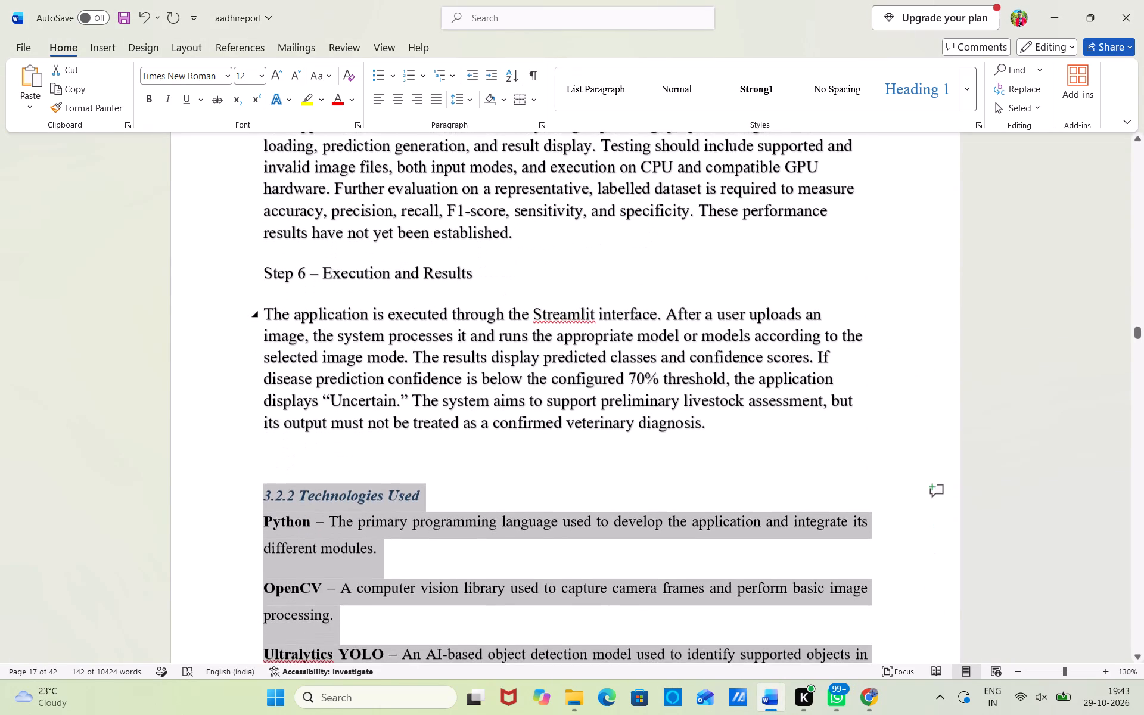
right_click(554, 390)
click(273, 515)
drag(262, 518, 294, 547)
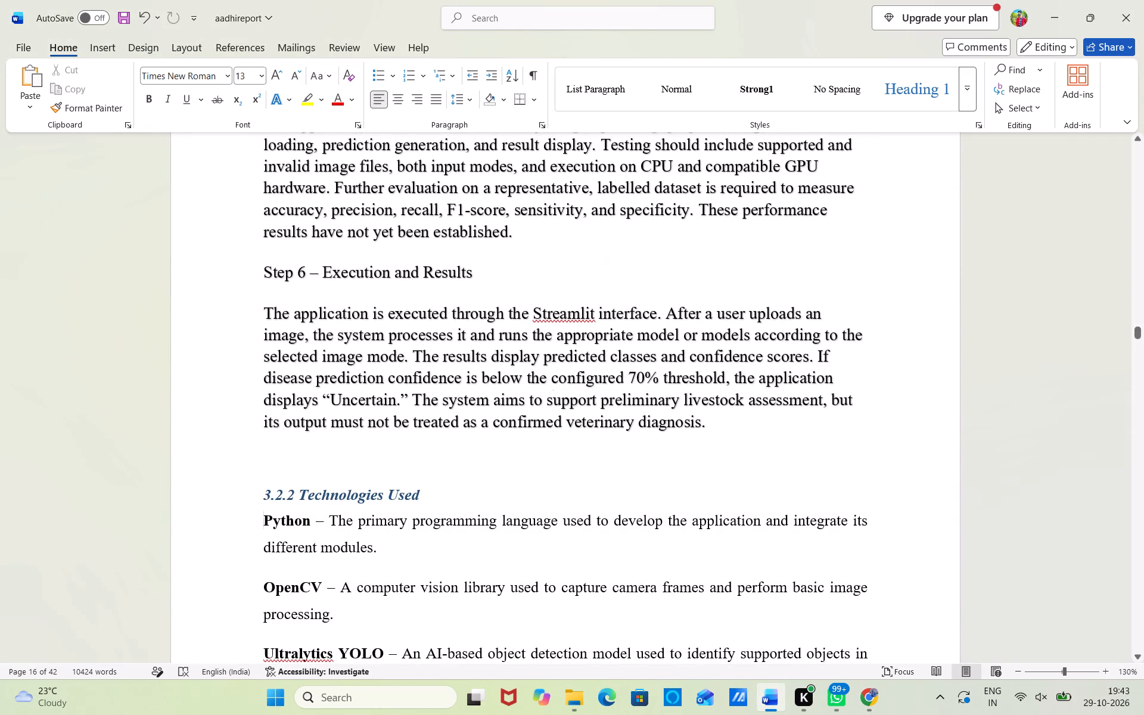
drag(294, 547, 511, 579)
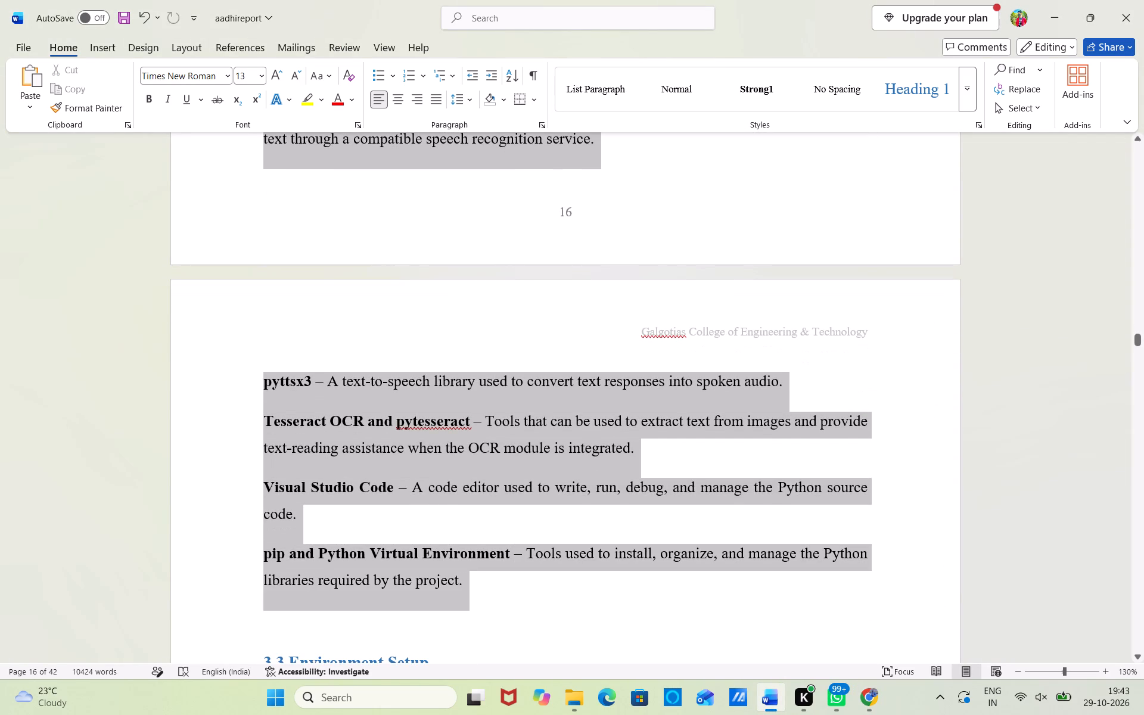
drag(511, 579, 512, 579)
key(BackSpace)
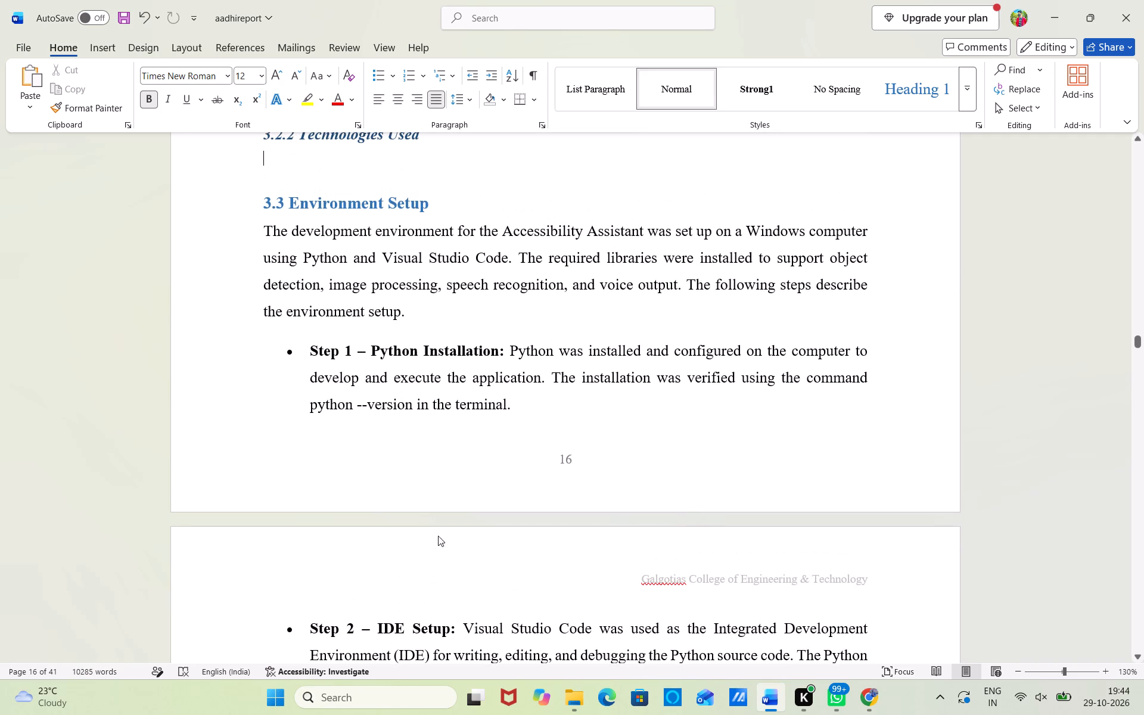
Paste the copied Krishi Vision technology entries into the empty line below the heading 3.2.2 Technologies Used.
scroll(426, 510, up, 1)
scroll(367, 252, up, 1)
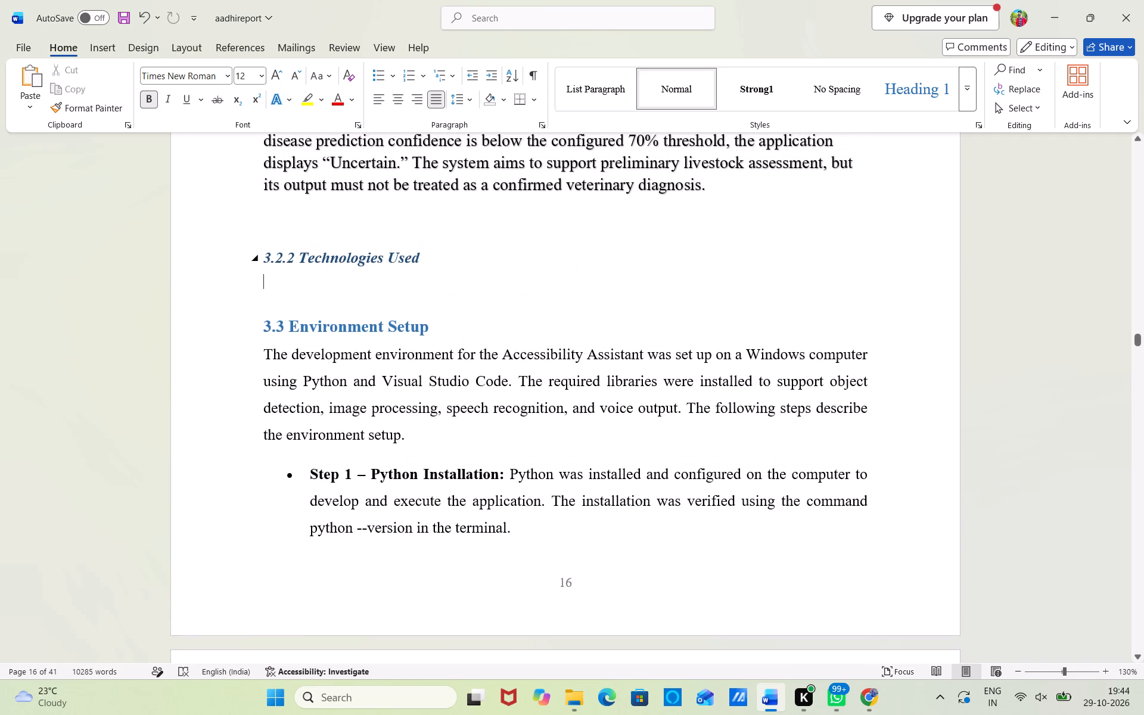
key(ctrl+v)
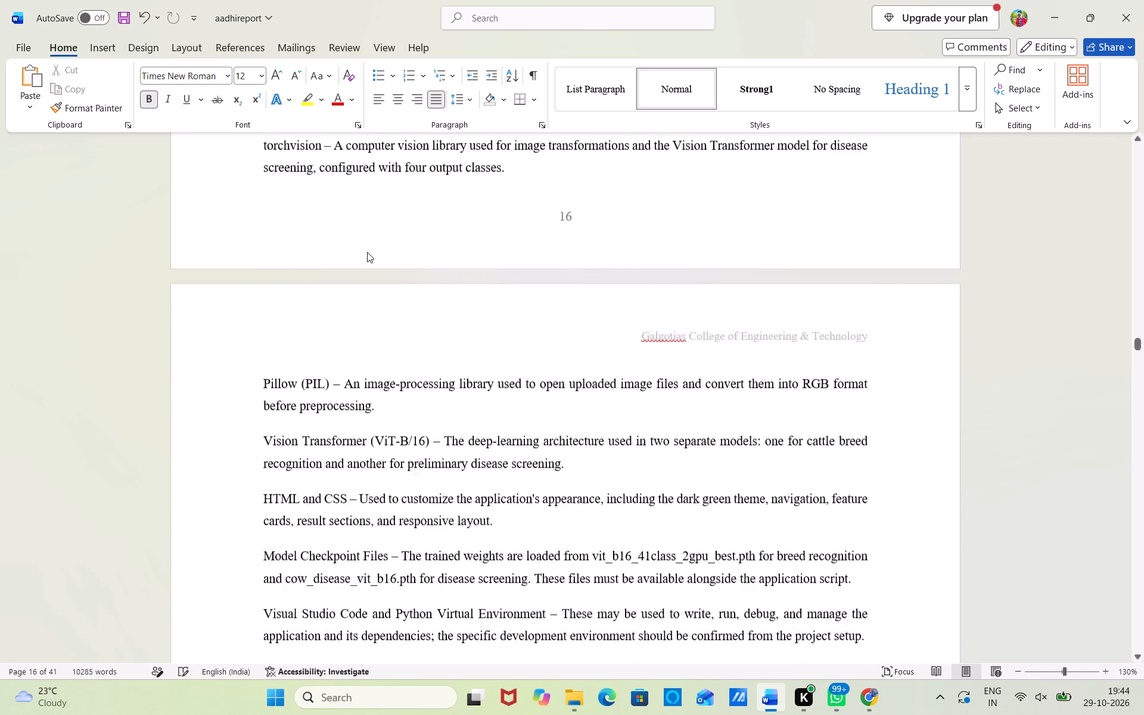
Make the entry names Streamlit, PyTorch and timm (PyTorch Image Models) bold in the pasted section 3.2.2.
scroll(367, 252, up, 2)
ctrl+scroll(367, 252, down, 1)
ctrl+scroll(367, 252, up, 1)
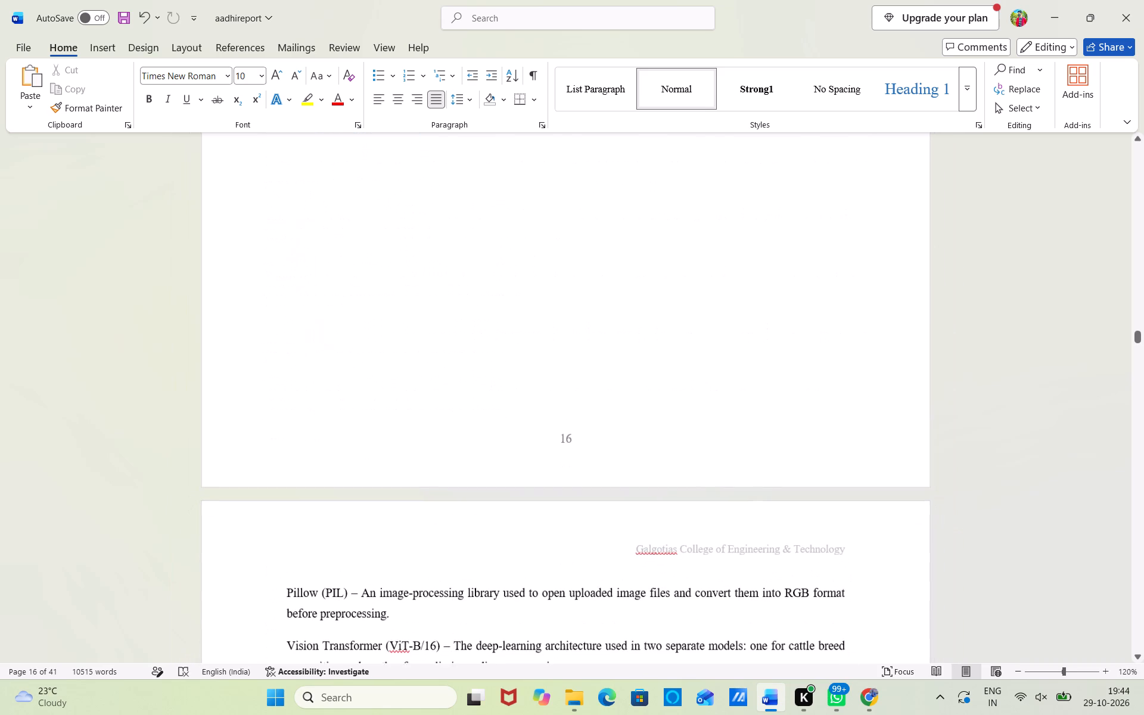
scroll(367, 252, down, 1)
click(331, 178)
drag(331, 178, 312, 176)
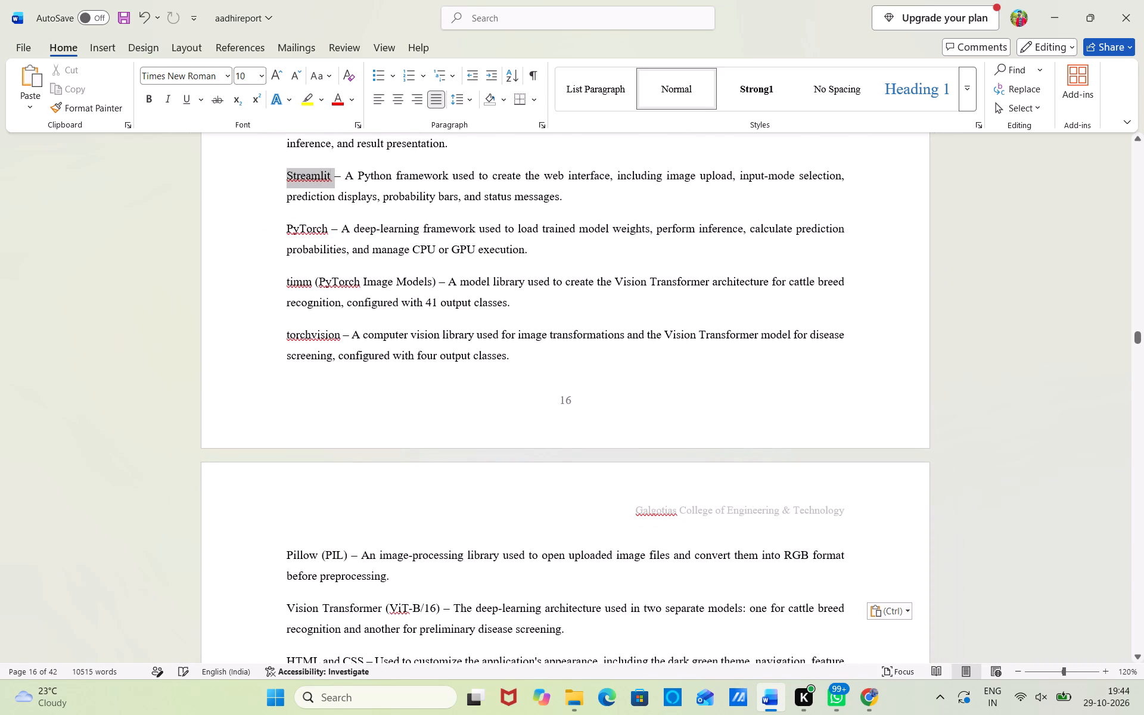
drag(312, 176, 296, 175)
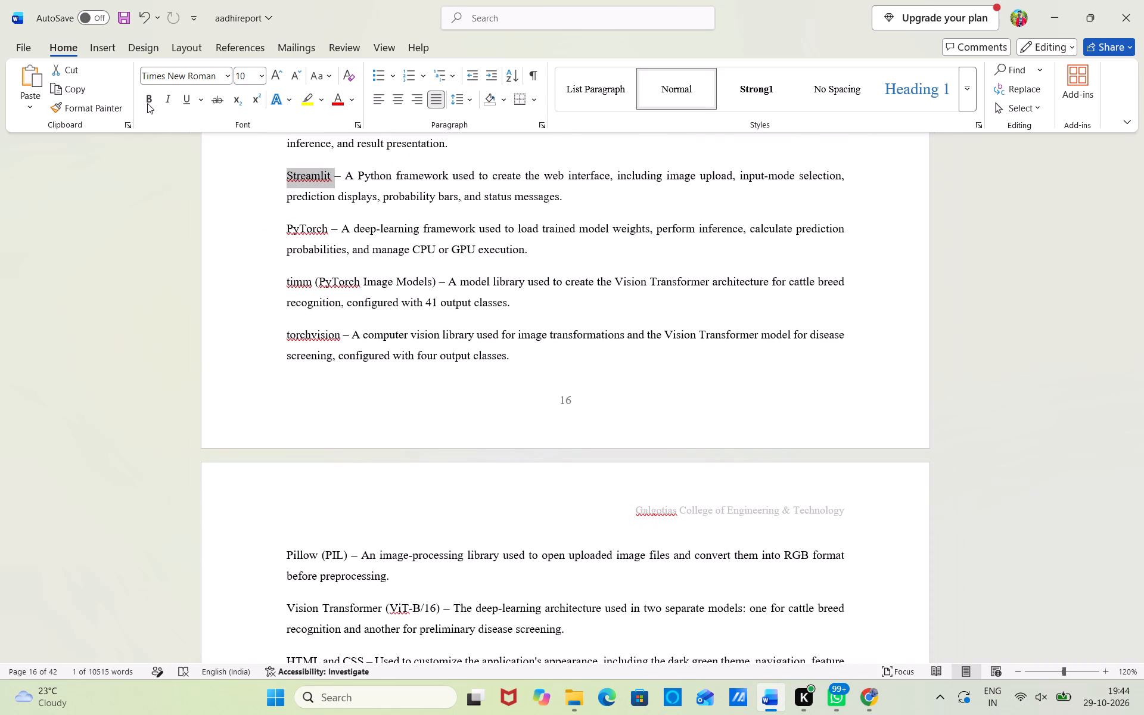
click(148, 103)
click(325, 231)
drag(328, 231, 299, 228)
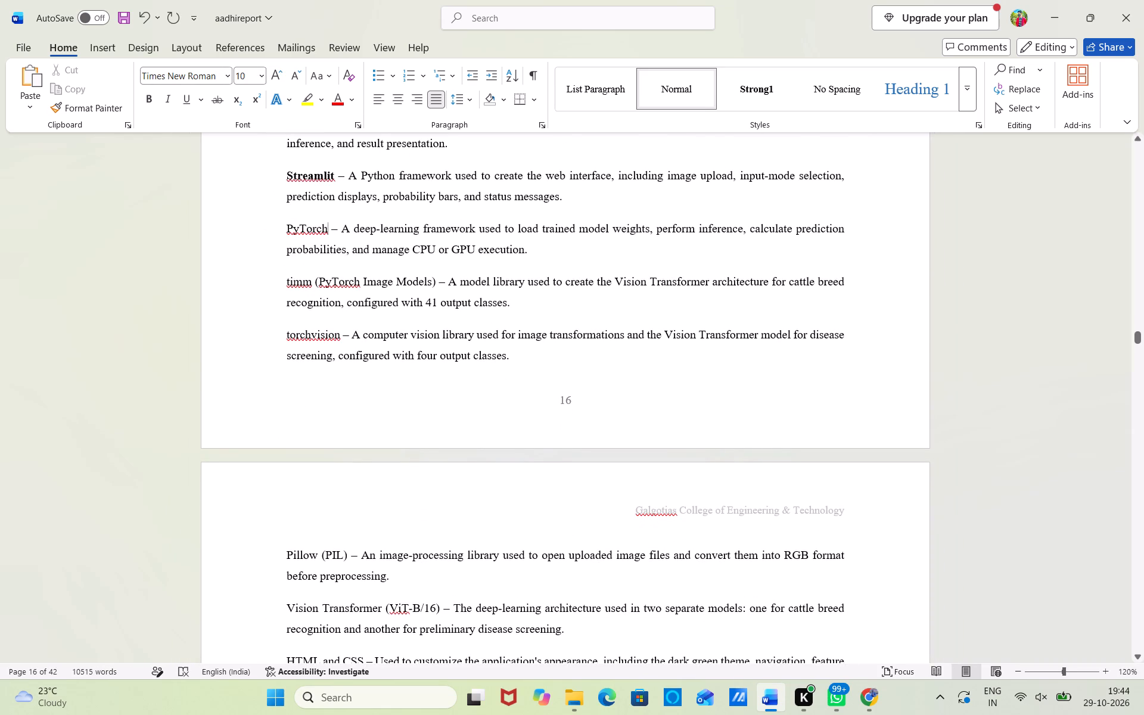
drag(299, 228, 289, 226)
click(146, 96)
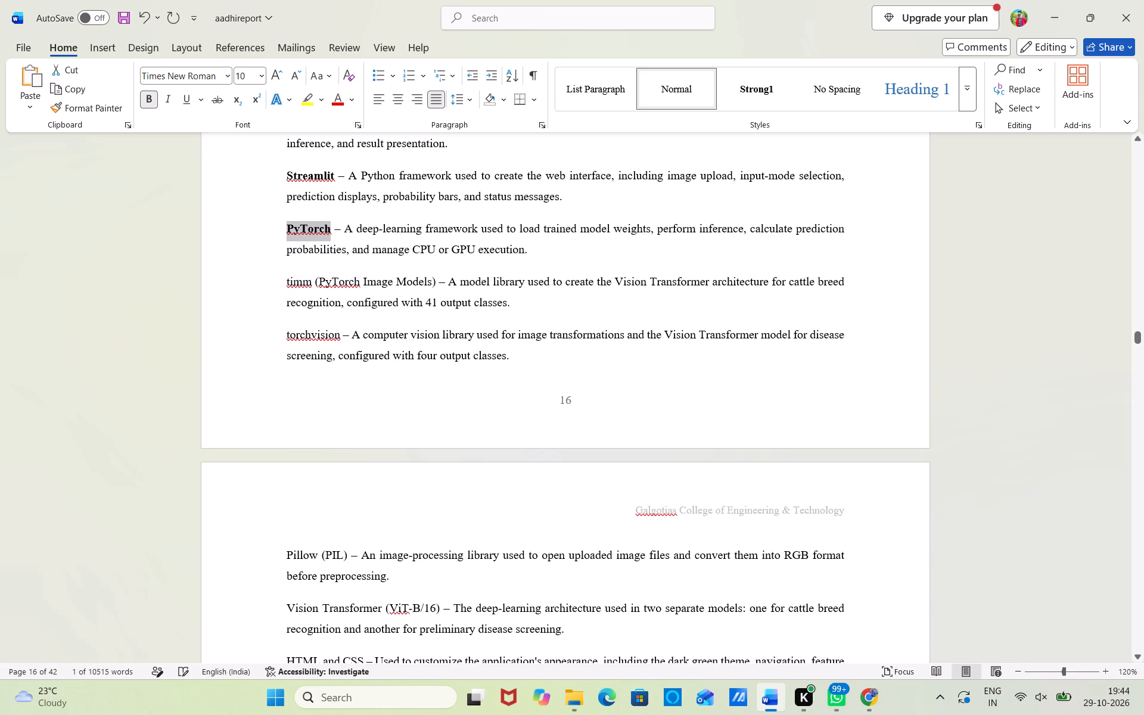
drag(440, 277, 293, 278)
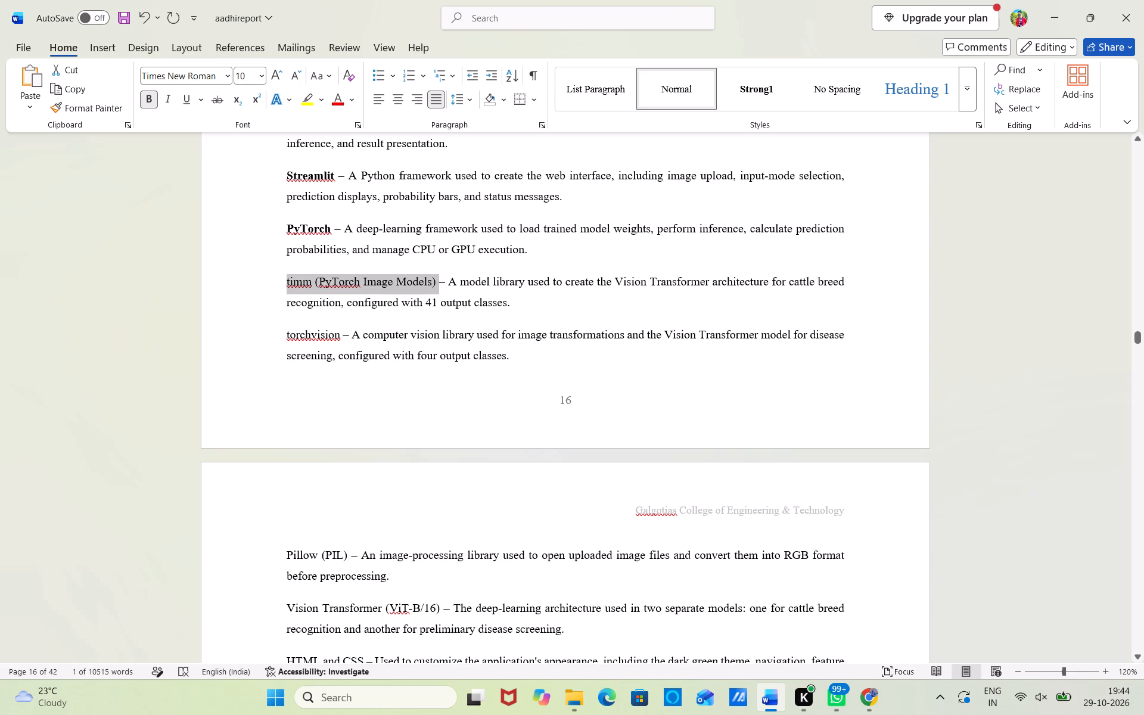
drag(293, 278, 293, 277)
click(150, 100)
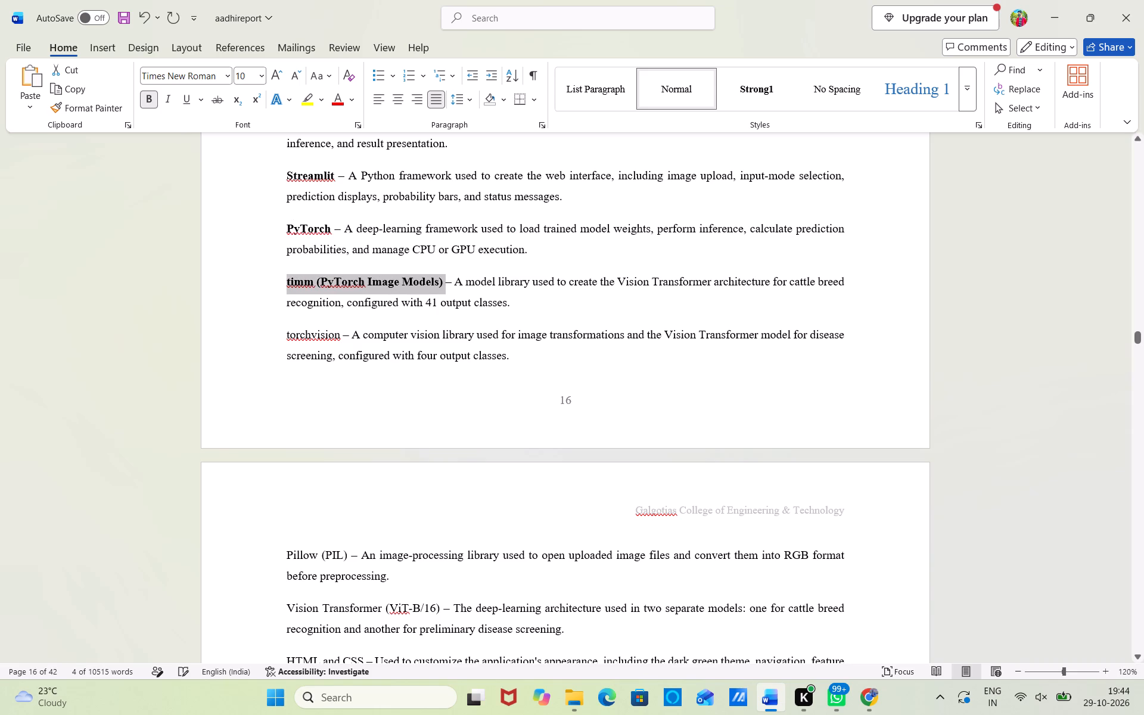
Make the entry names torchvision, Pillow (PIL) and Vision Transformer (ViT-B/16) bold in section 3.2.2.
drag(340, 337, 272, 322)
click(276, 325)
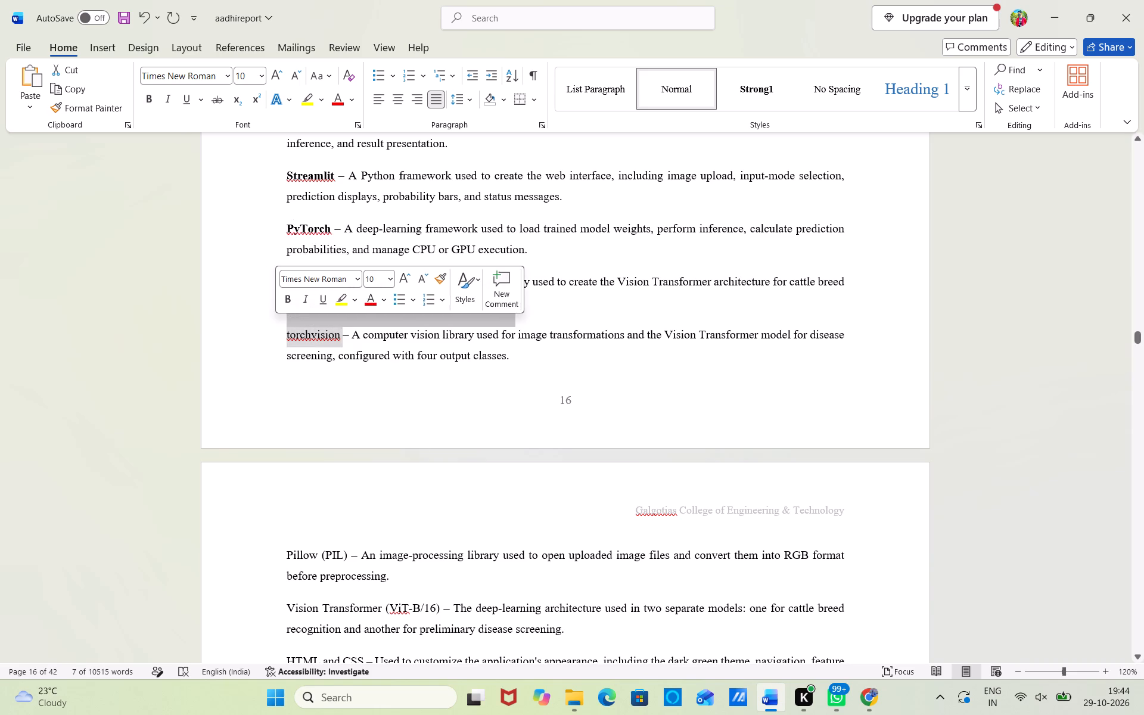
drag(344, 336, 273, 332)
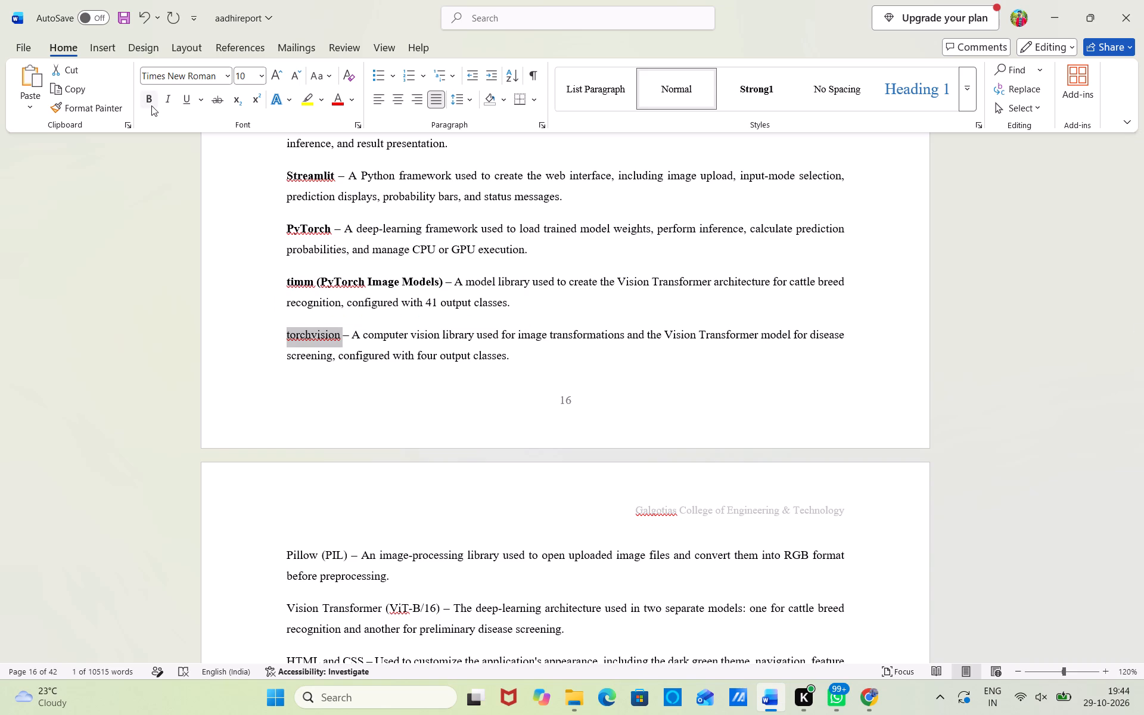
click(151, 105)
drag(350, 552, 288, 550)
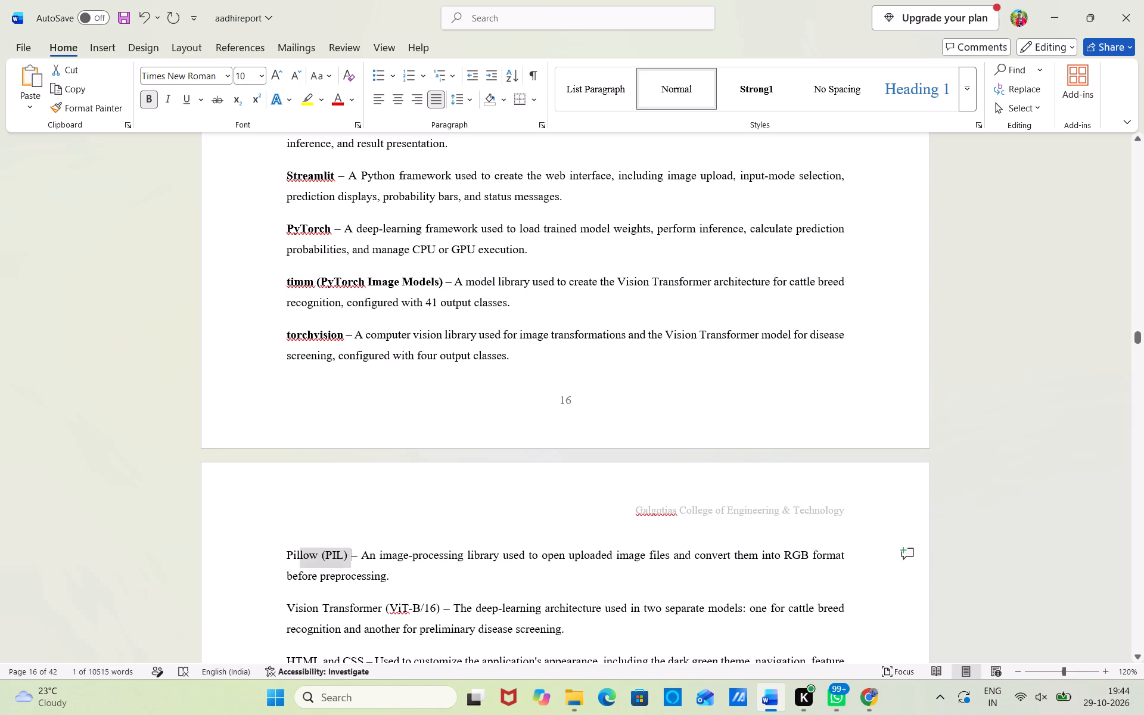
drag(288, 550, 283, 549)
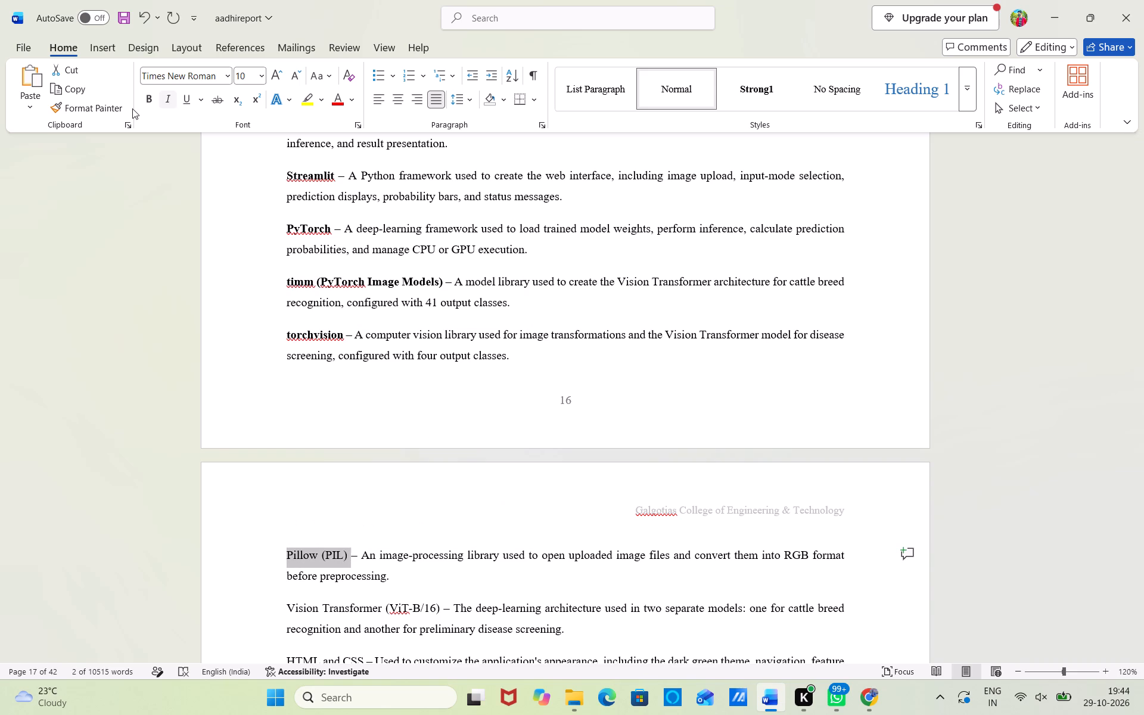
click(142, 101)
scroll(450, 335, down, 2)
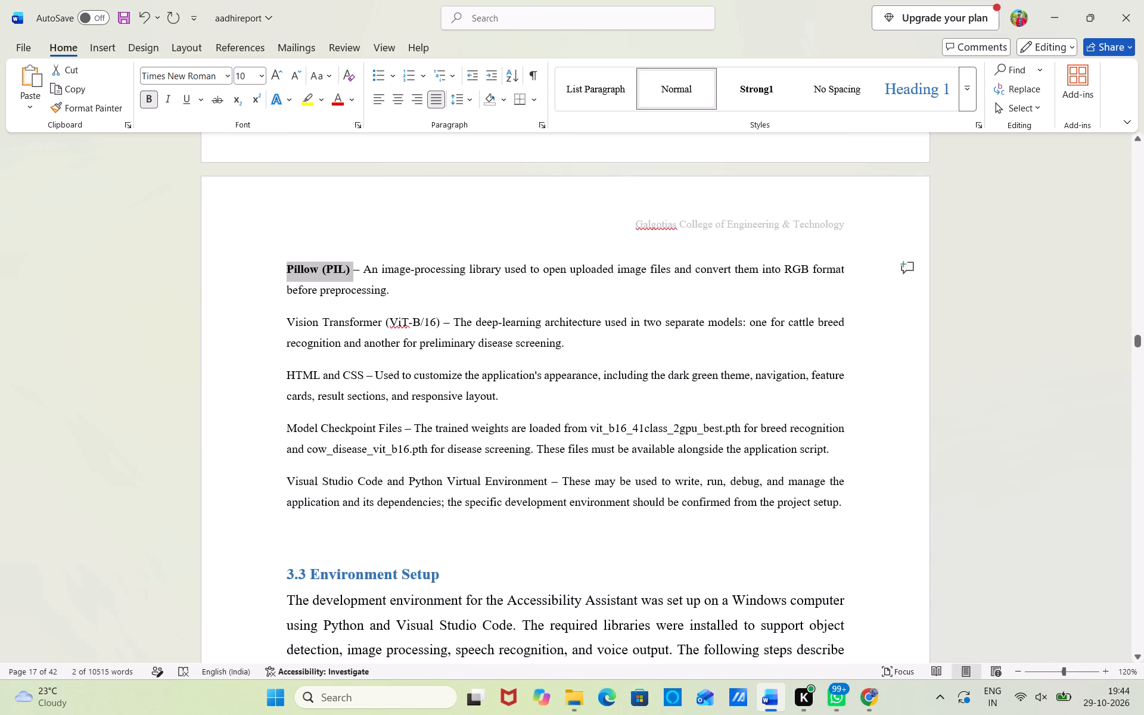
drag(440, 321, 277, 321)
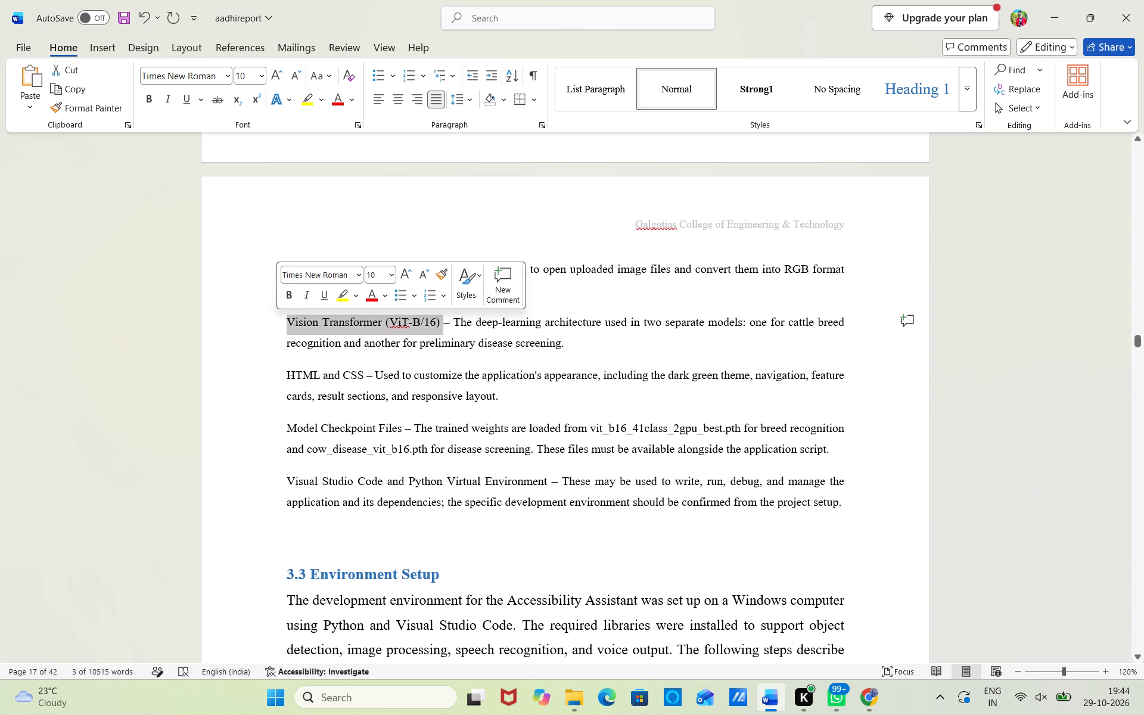
click(147, 102)
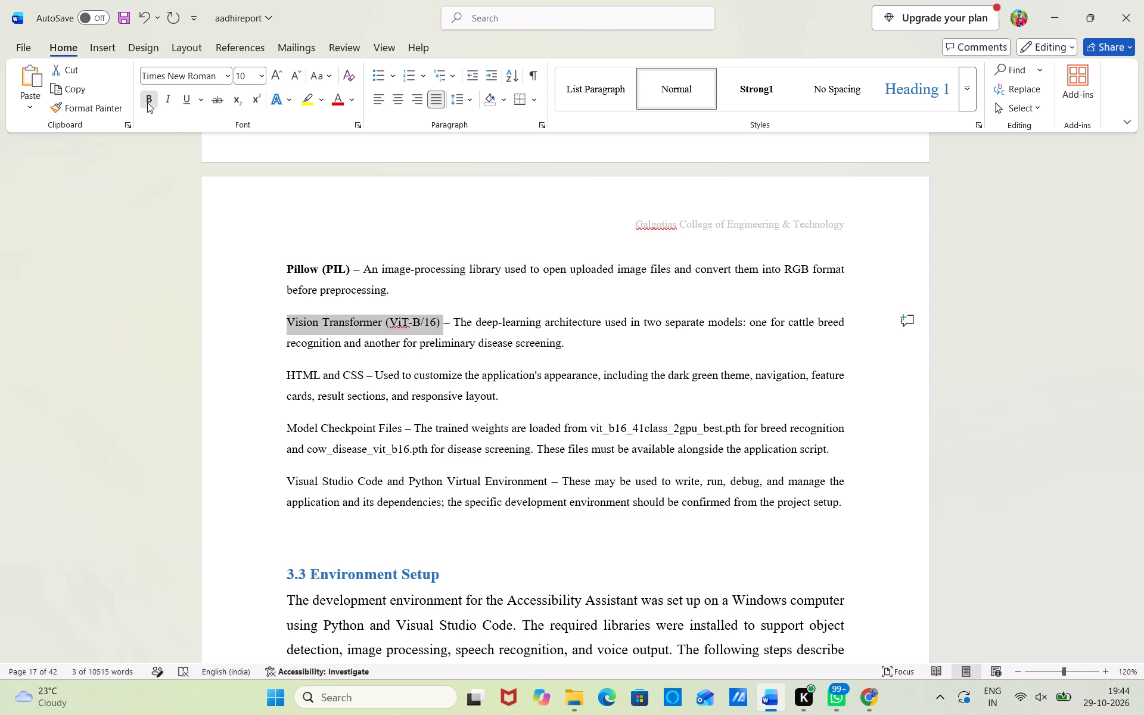
Make the entry name HTML and CSS bold, together with the last line of the Vision Transformer entry above it.
drag(363, 378, 285, 368)
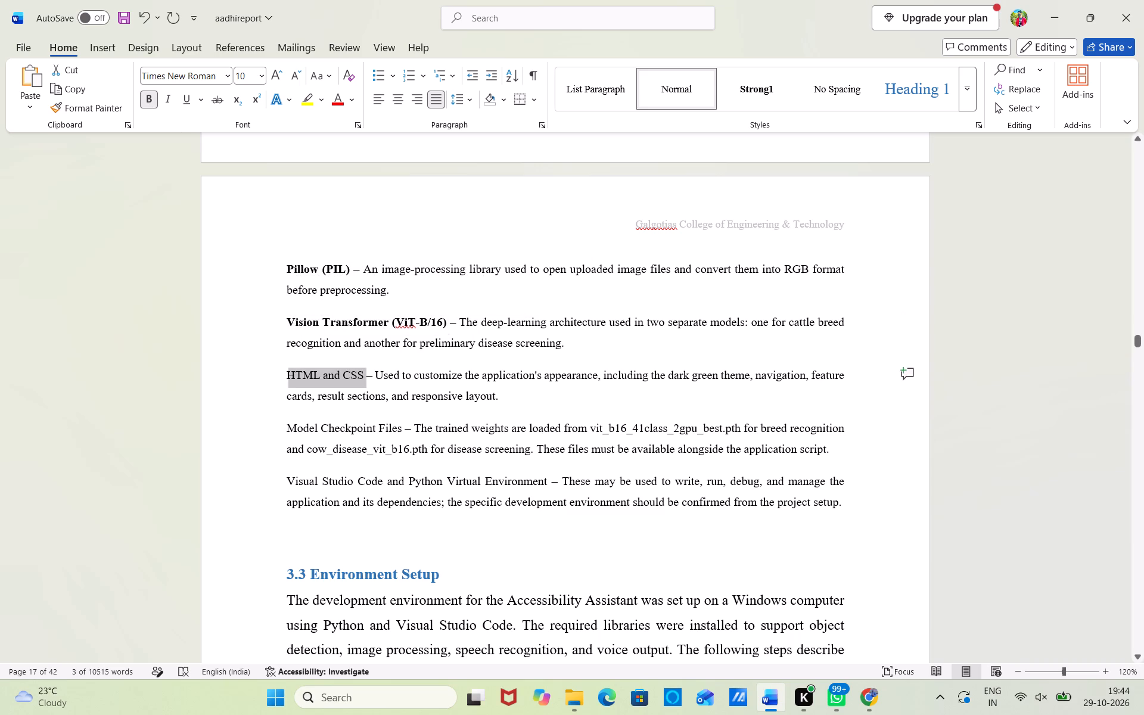
drag(285, 368, 231, 366)
click(295, 387)
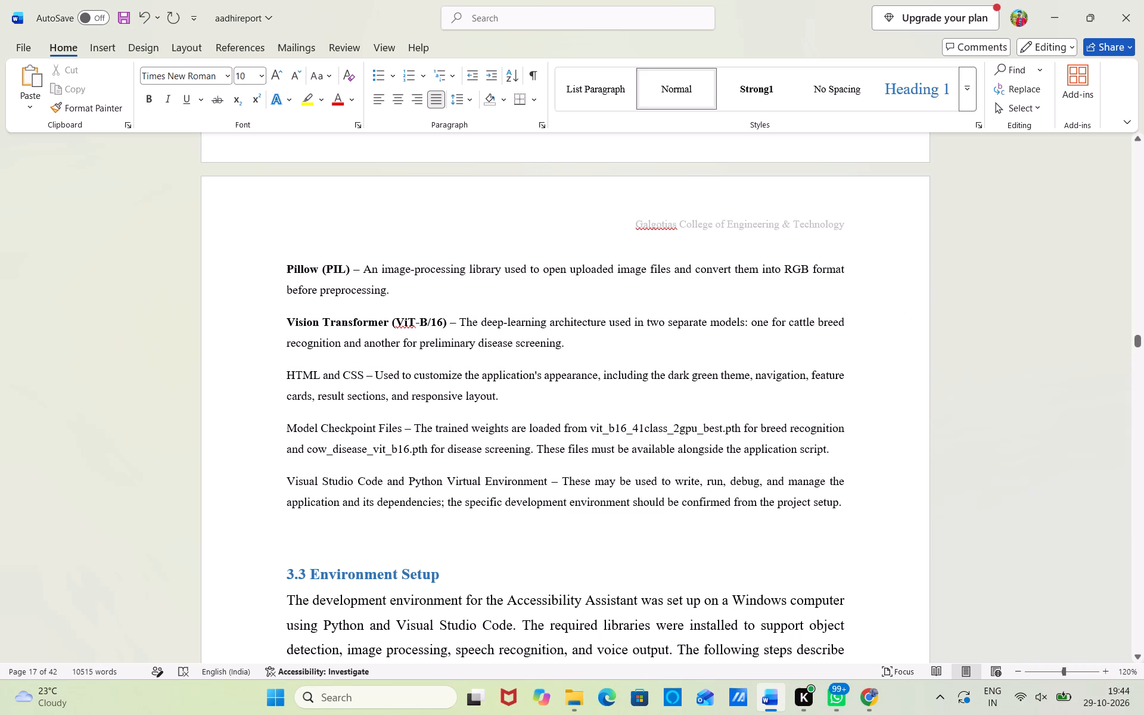
drag(366, 369, 273, 366)
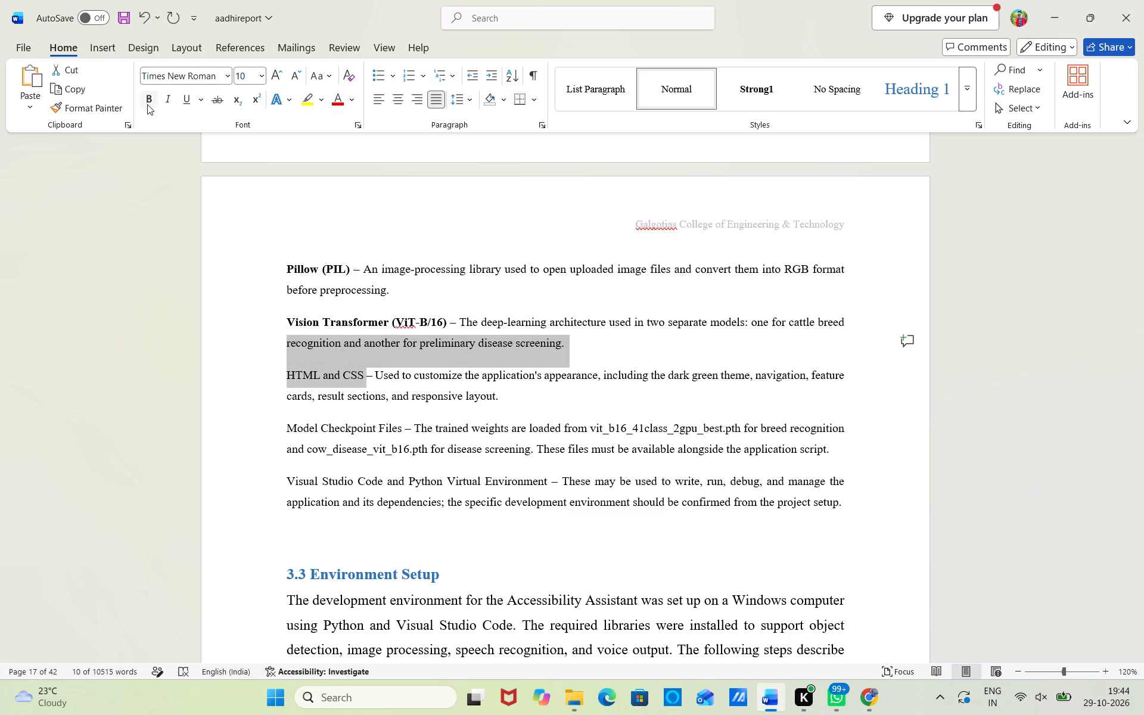
click(147, 104)
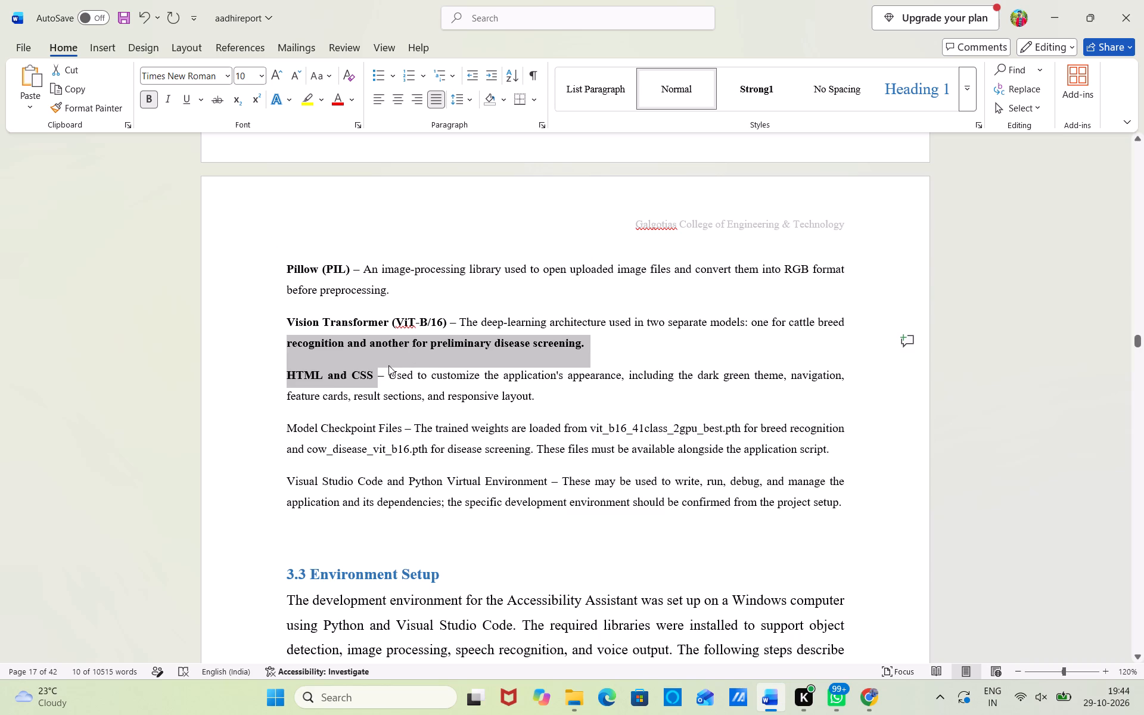
click(365, 378)
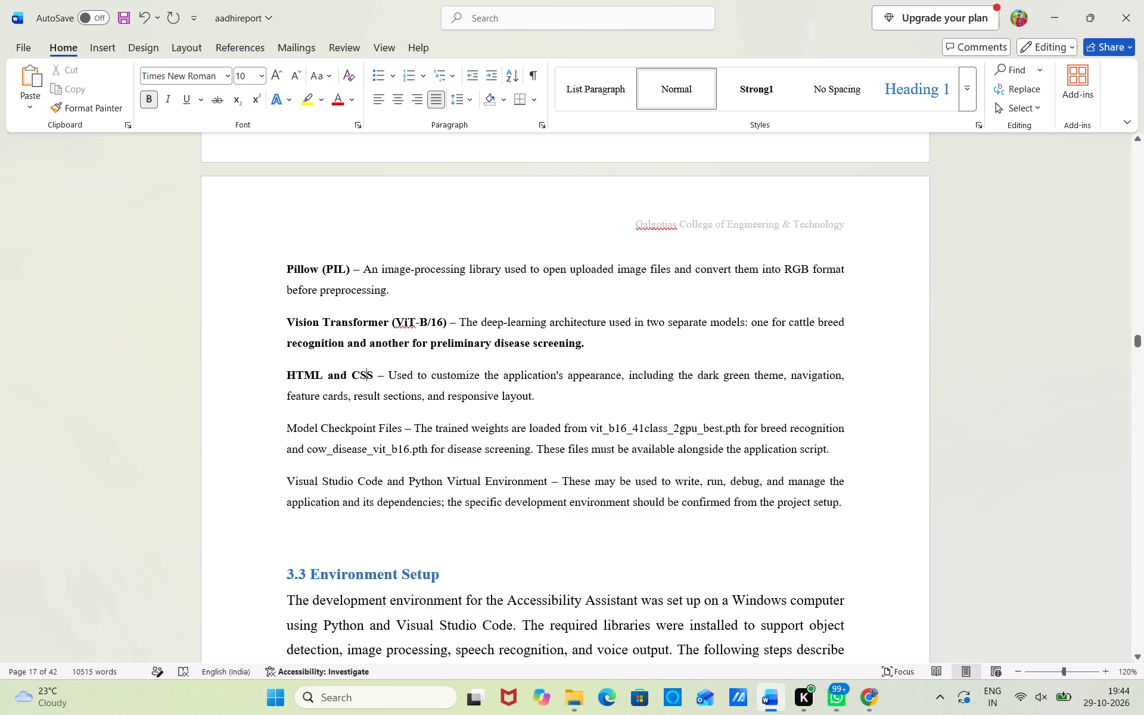
Delete the bold text "recognition and another for preliminary disease screening." from the end of the Vision Transformer (ViT-B/16) entry.
click(584, 338)
key(BackSpace)
key(BackSpace)
key(BackSpace)
key(BackSpace)
key(BackSpace)
key(BackSpace)
key(BackSpace)
key(BackSpace)
key(BackSpace)
key(BackSpace)
key(BackSpace)
key(BackSpace)
key(BackSpace)
key(BackSpace)
key(BackSpace)
key(BackSpace)
key(BackSpace)
key(BackSpace)
key(BackSpace)
key(BackSpace)
key(BackSpace)
key(BackSpace)
key(BackSpace)
key(BackSpace)
key(BackSpace)
key(BackSpace)
key(BackSpace)
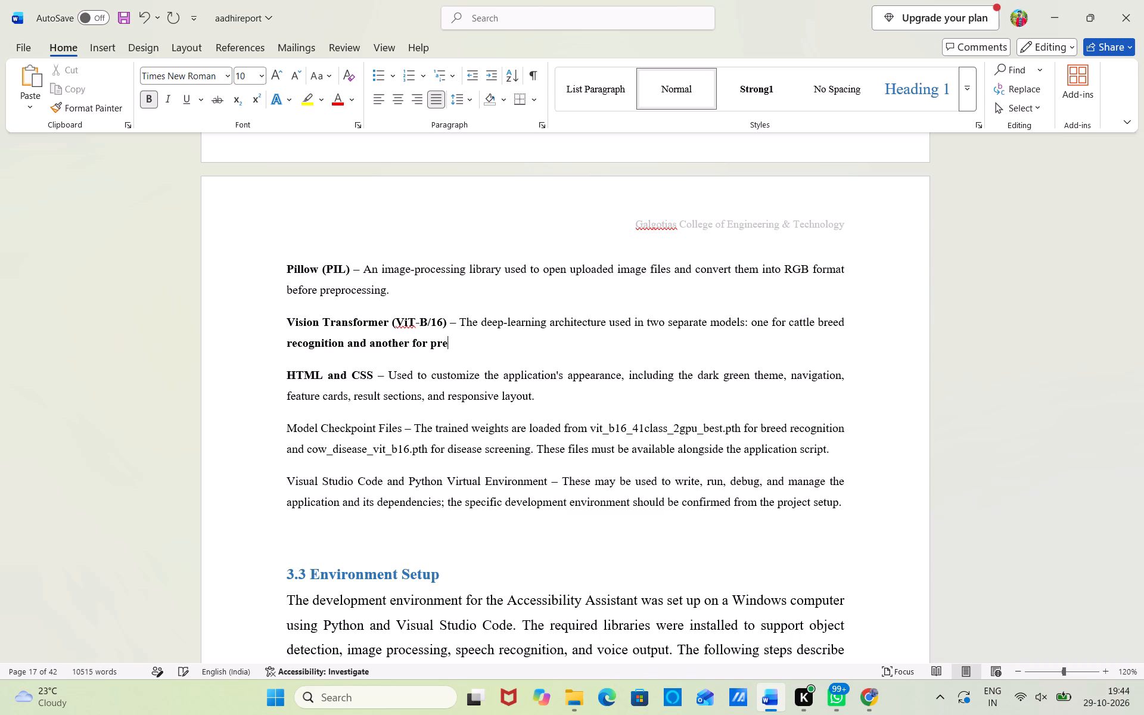
key(BackSpace)
key(BackSpace)
key(BackSpace)
key(BackSpace)
key(BackSpace)
key(BackSpace)
key(BackSpace)
key(BackSpace)
key(BackSpace)
key(BackSpace)
key(BackSpace)
key(BackSpace)
key(BackSpace)
key(BackSpace)
key(BackSpace)
key(BackSpace)
key(BackSpace)
key(BackSpace)
key(BackSpace)
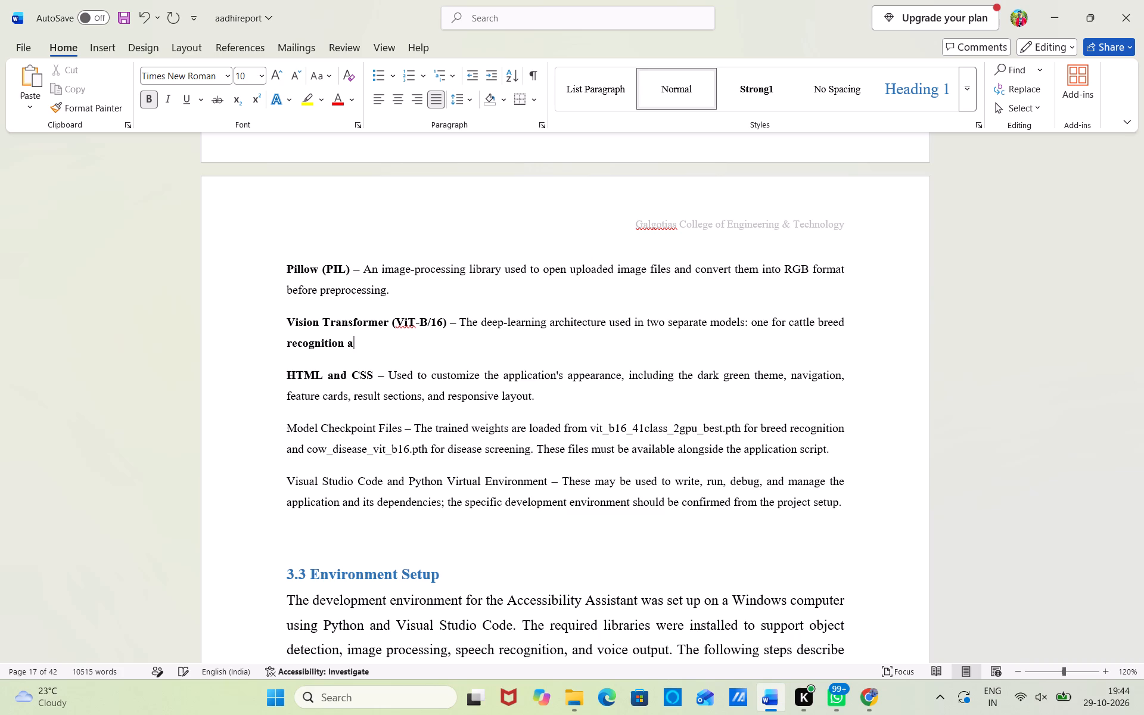
key(BackSpace)
key(BackSpace)
key(BackSpace)
key(BackSpace)
key(BackSpace)
key(BackSpace)
key(BackSpace)
key(BackSpace)
key(BackSpace)
key(BackSpace)
key(BackSpace)
key(BackSpace)
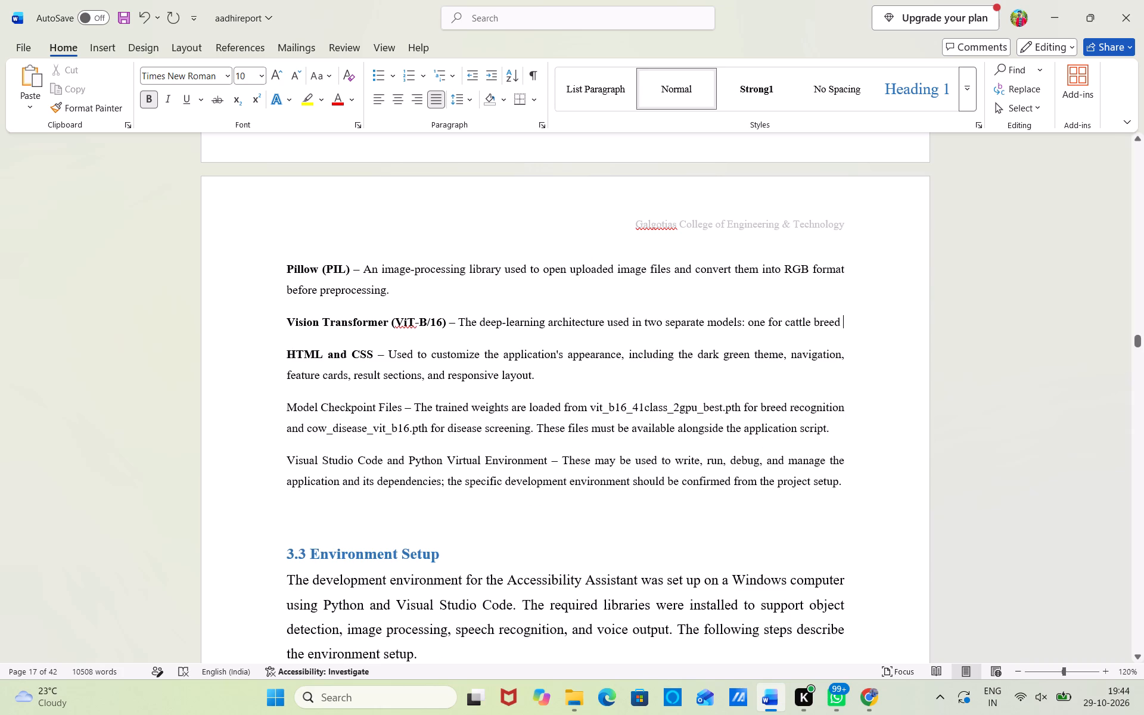
Make the entry names Model Checkpoint Files and Visual Studio Code and Python Virtual Environment bold.
drag(401, 406, 325, 405)
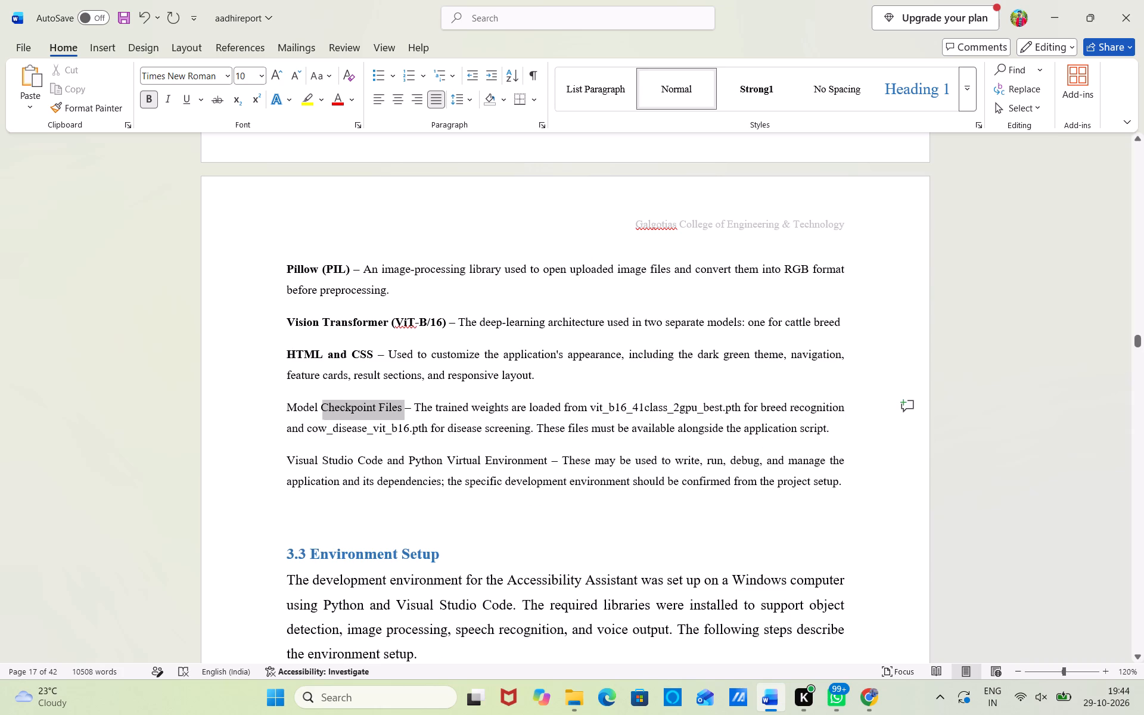
drag(325, 405, 292, 400)
click(153, 103)
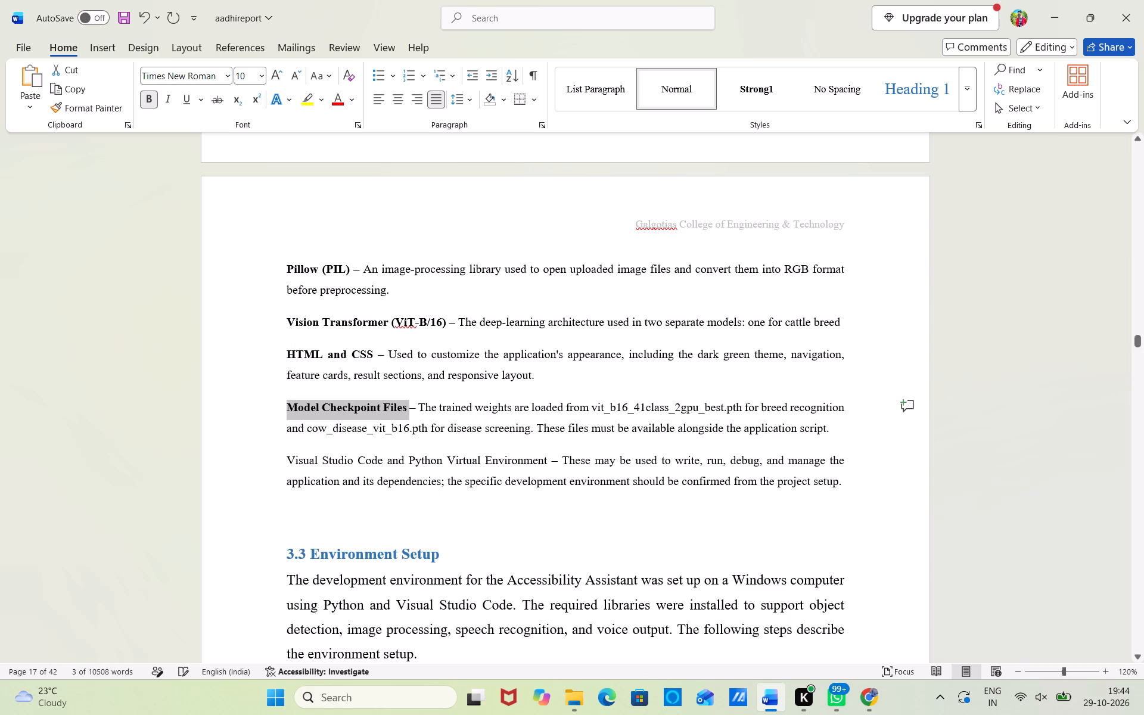
drag(549, 459, 280, 461)
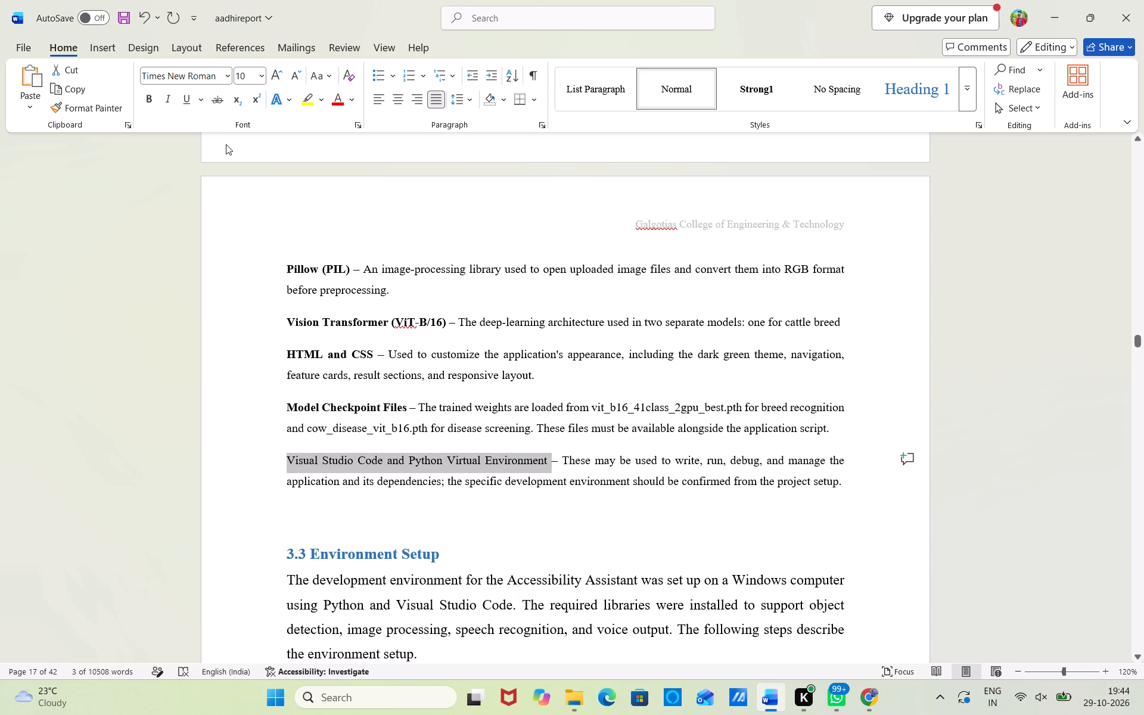
click(146, 101)
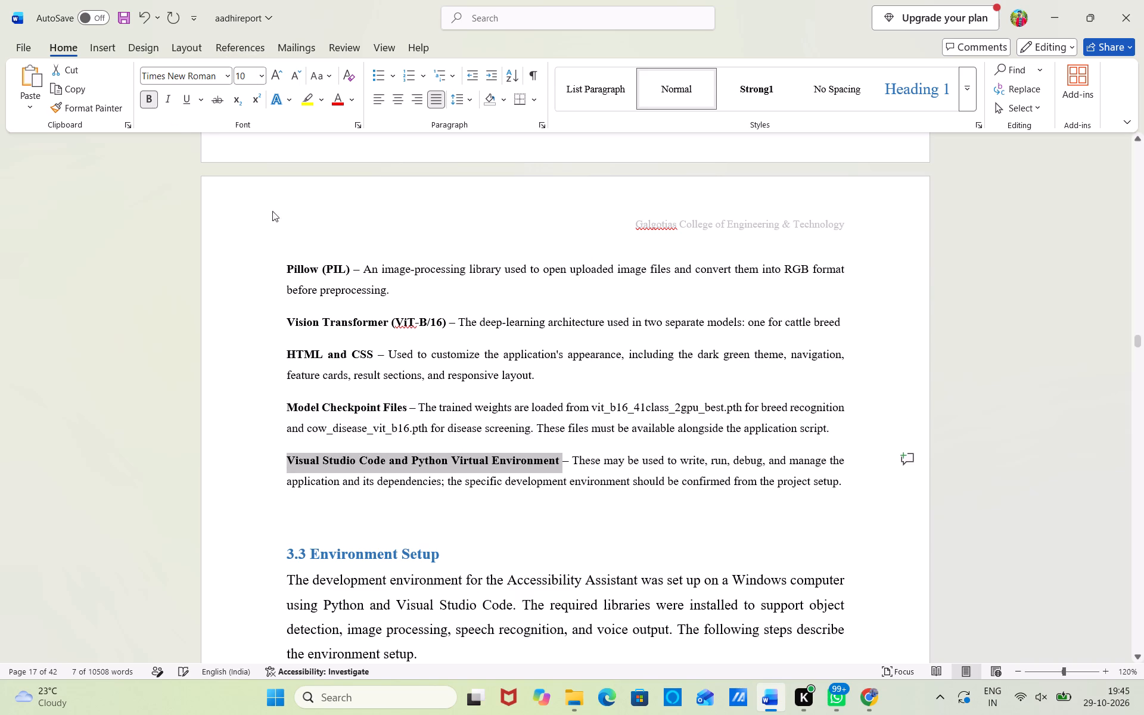
click(713, 538)
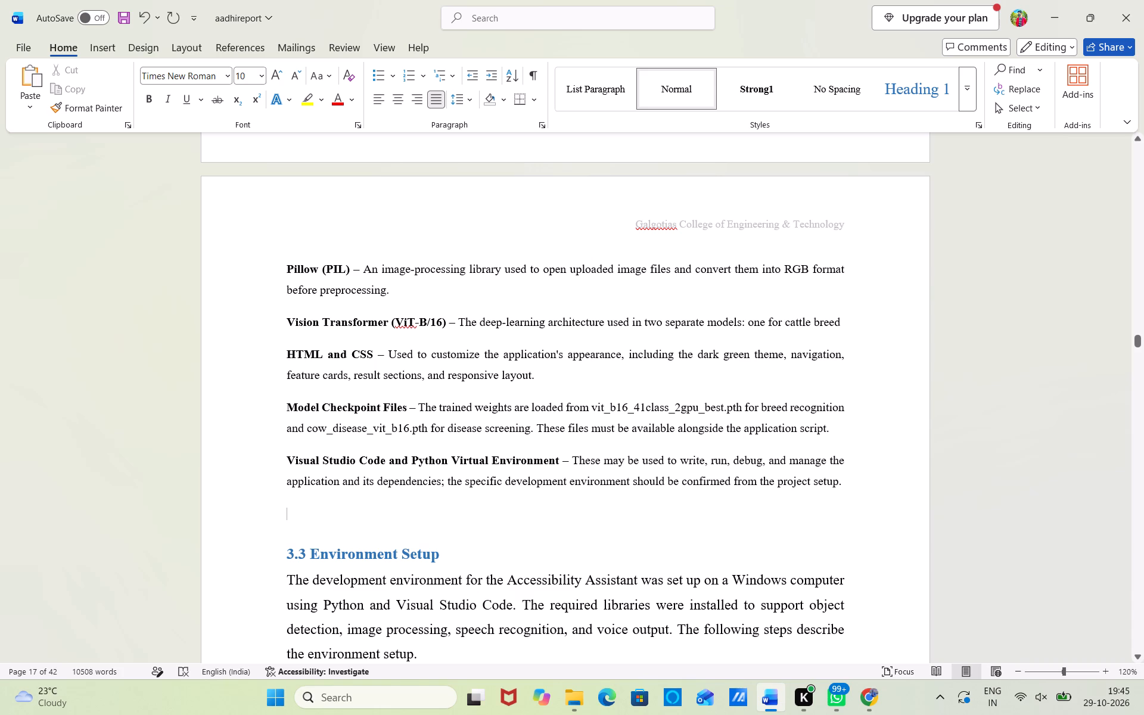
scroll(713, 538, up, 3)
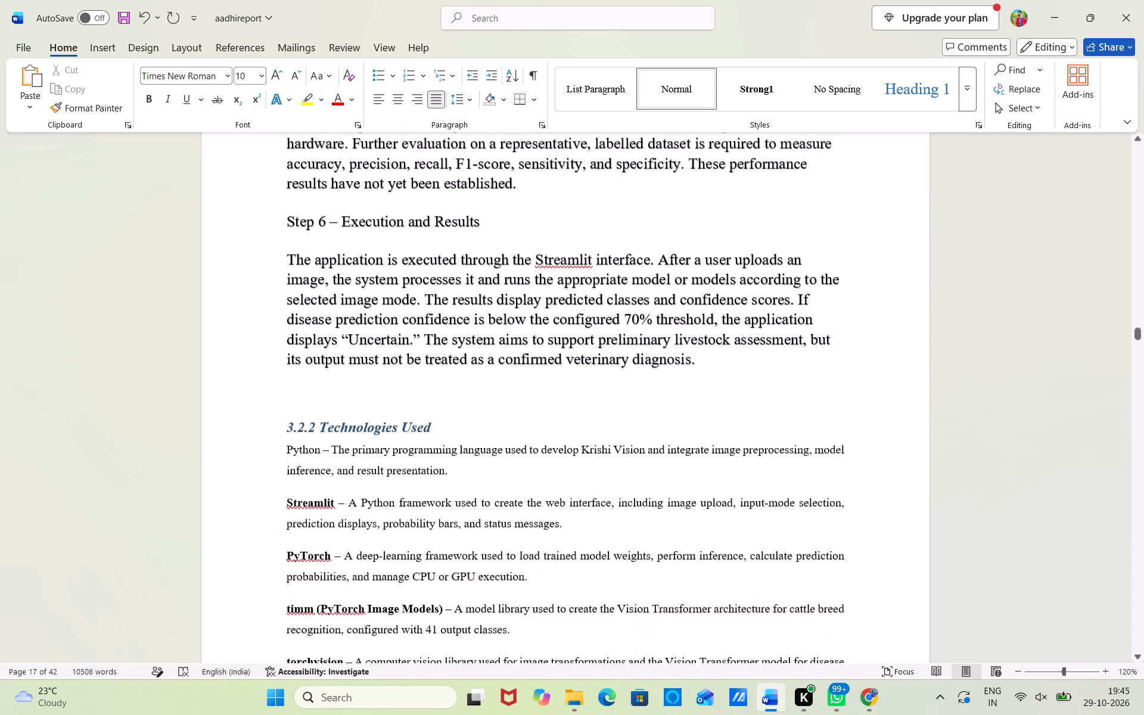